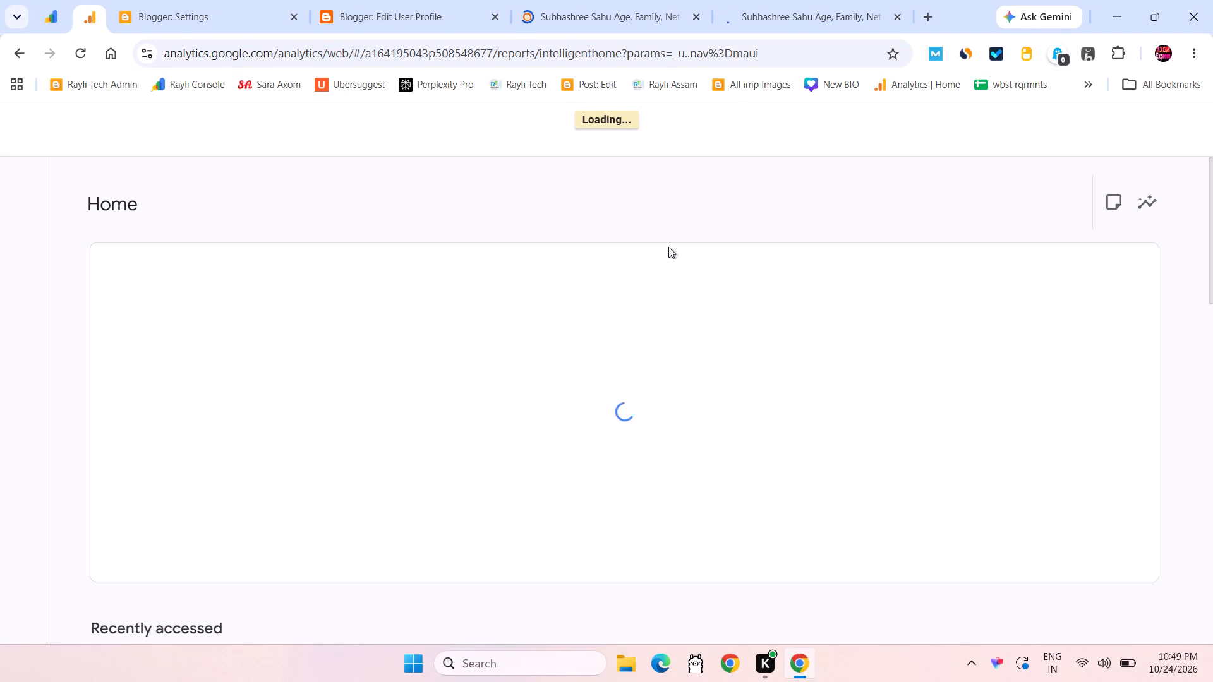
# Search Google with the site: operator for the full URL of the Subhashree Sahu post on Wiki All Now.
pyautogui.click(630, 11)
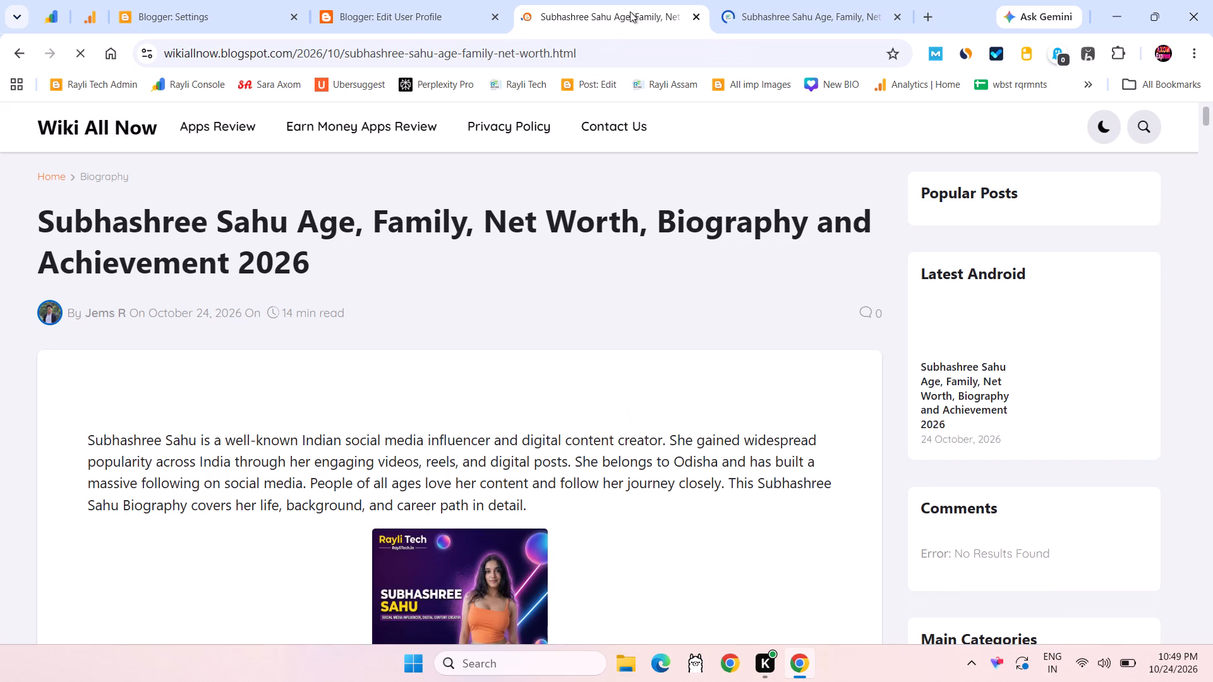
pyautogui.scroll(-6, 590, 314)
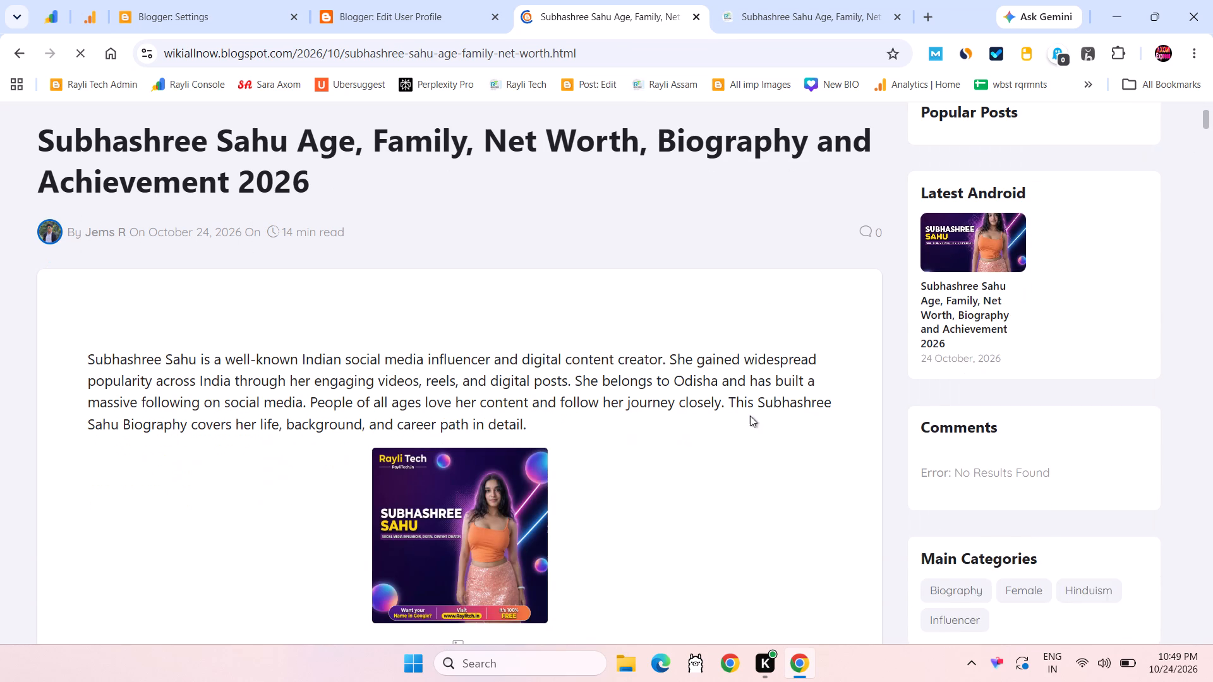
pyautogui.scroll(-4, 750, 416)
pyautogui.scroll(8, 750, 416)
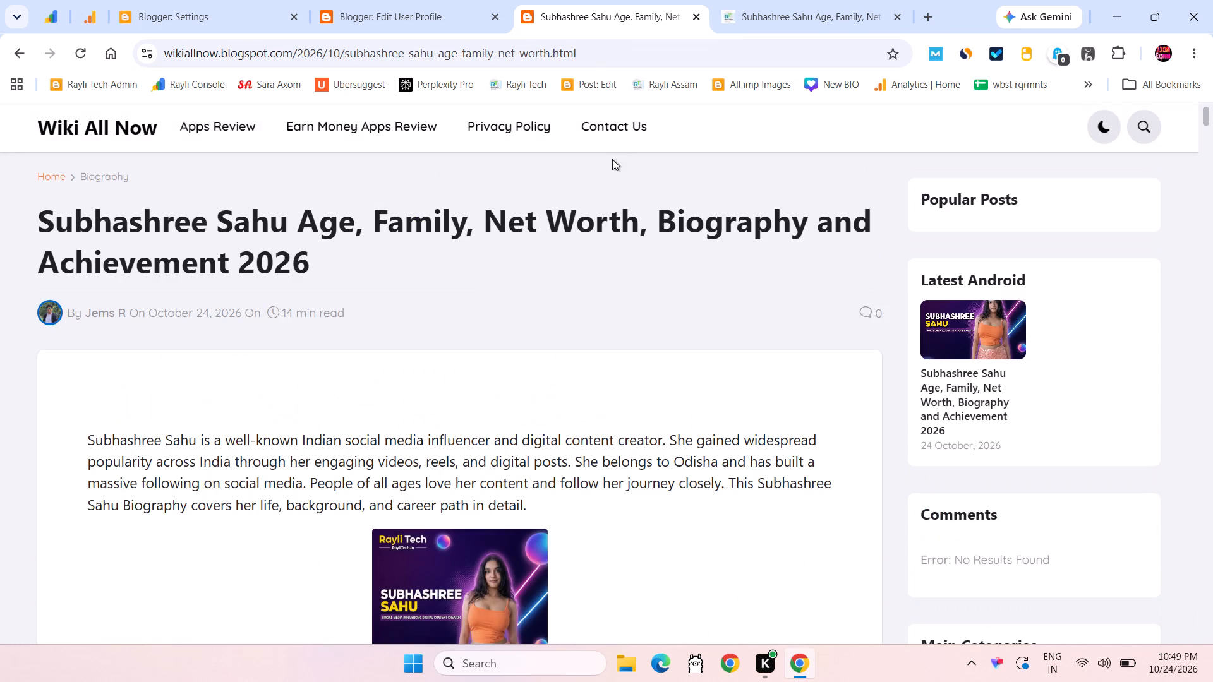
pyautogui.click(603, 69)
pyautogui.click(610, 61)
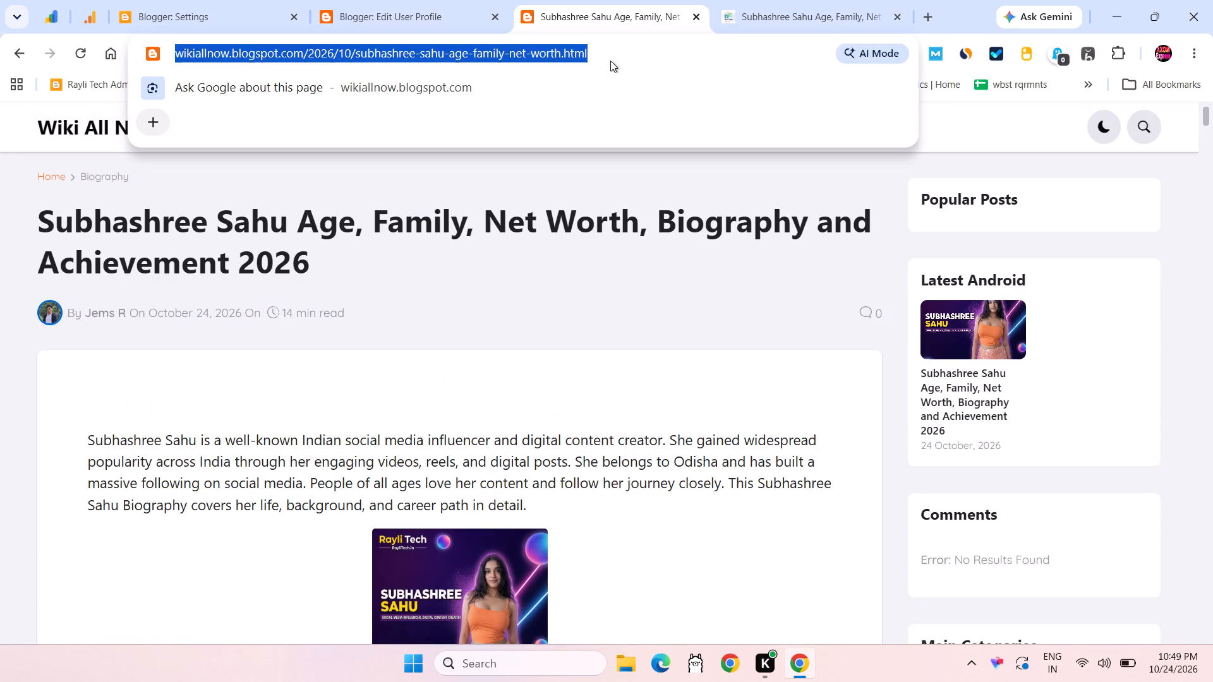
pyautogui.hotkey('ctrl', 'c')
pyautogui.click(926, 15)
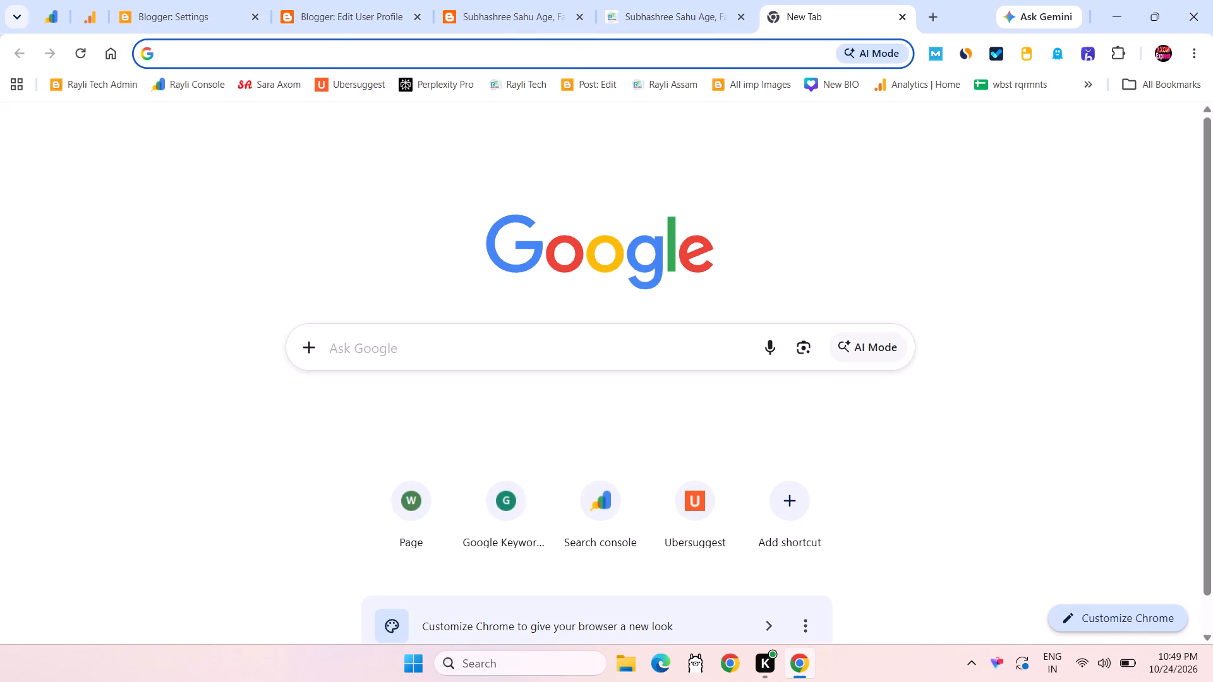
pyautogui.write('site')
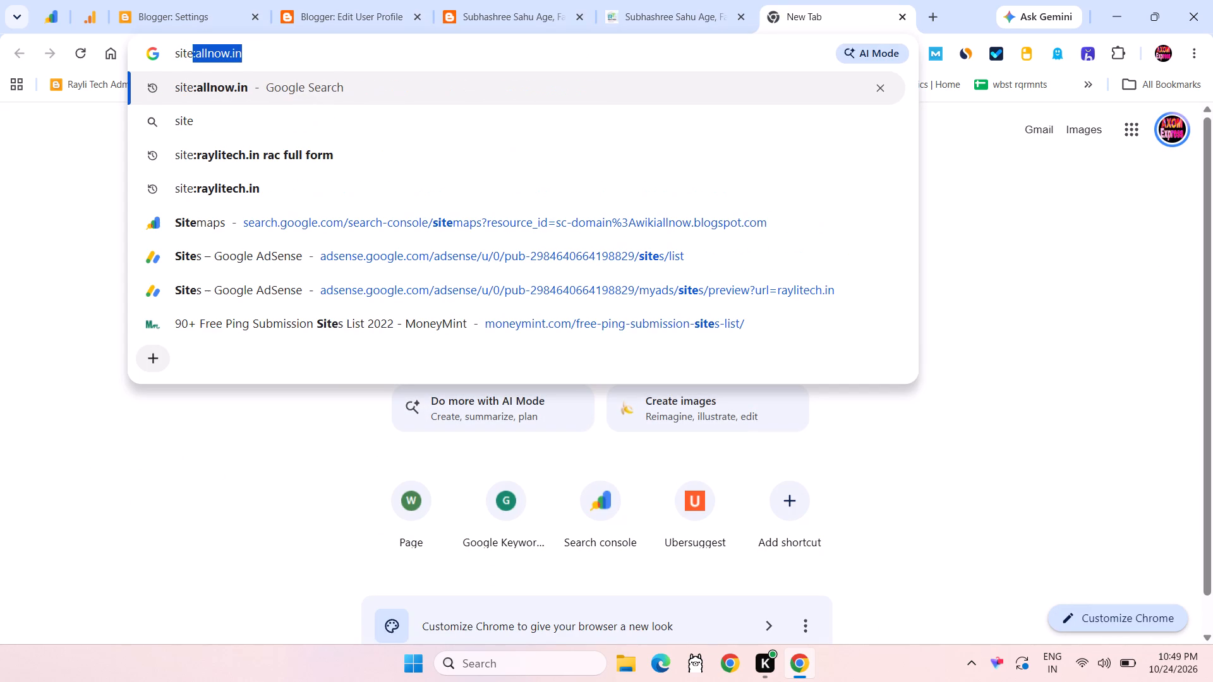
pyautogui.hotkey('shift', ':')
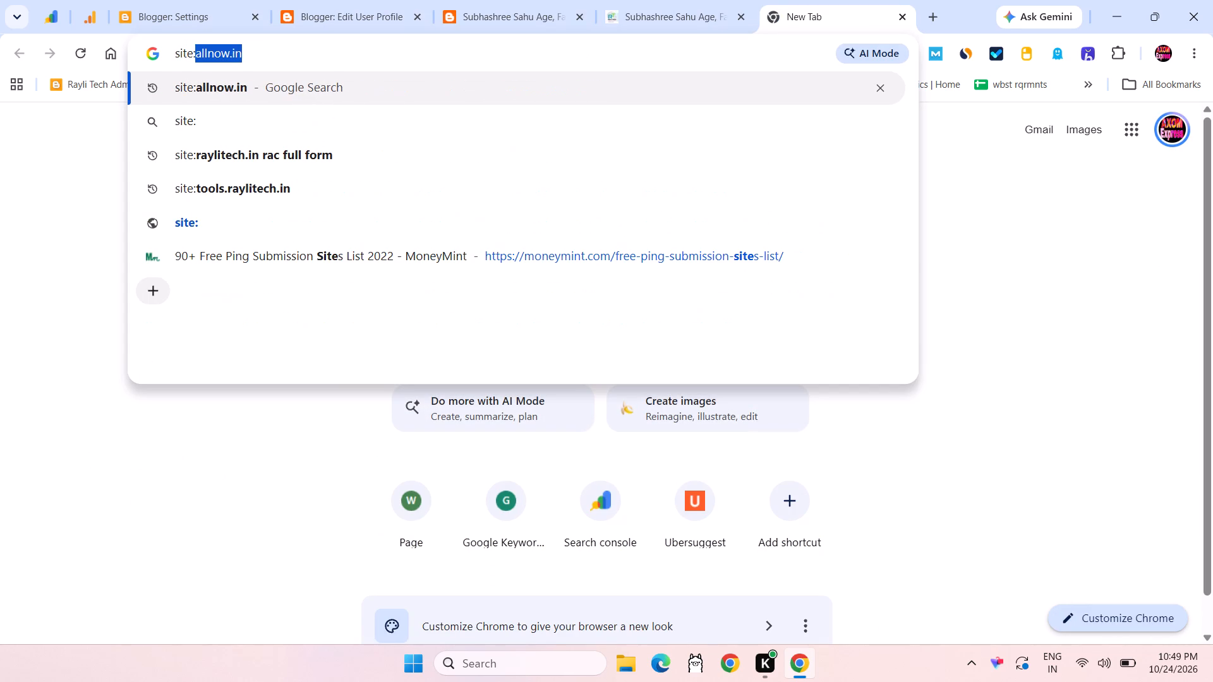
pyautogui.press('BackSpace')
pyautogui.hotkey('ctrl', 'v')
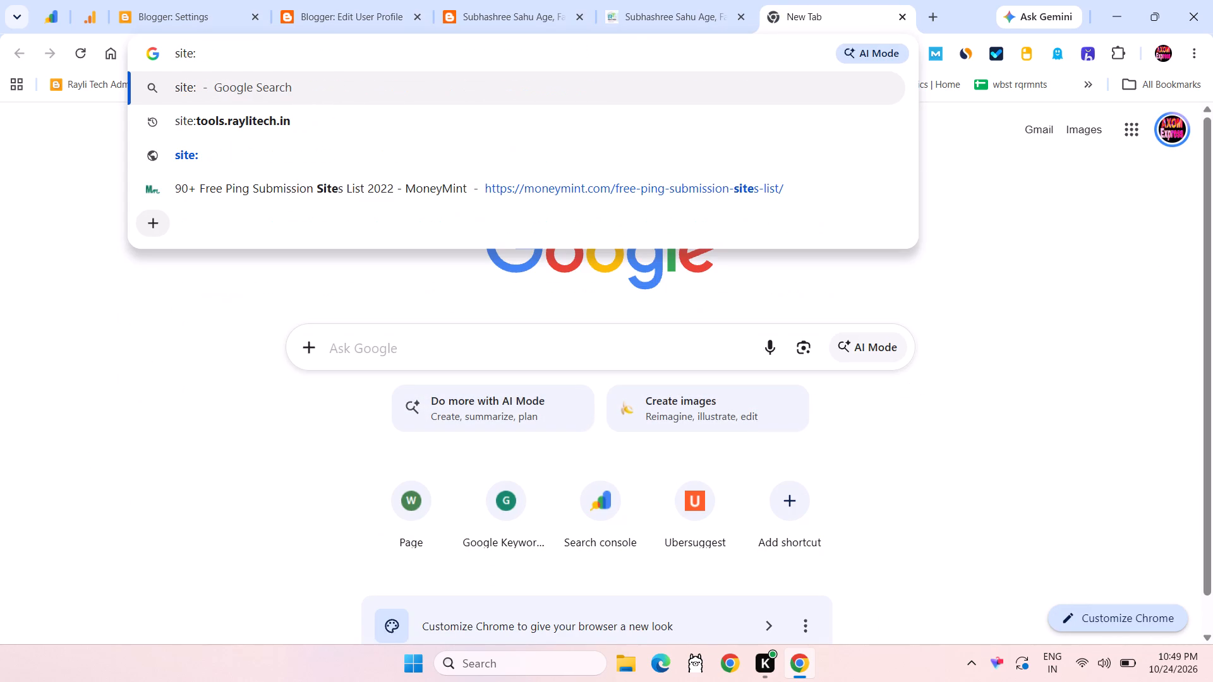
pyautogui.press('Return')
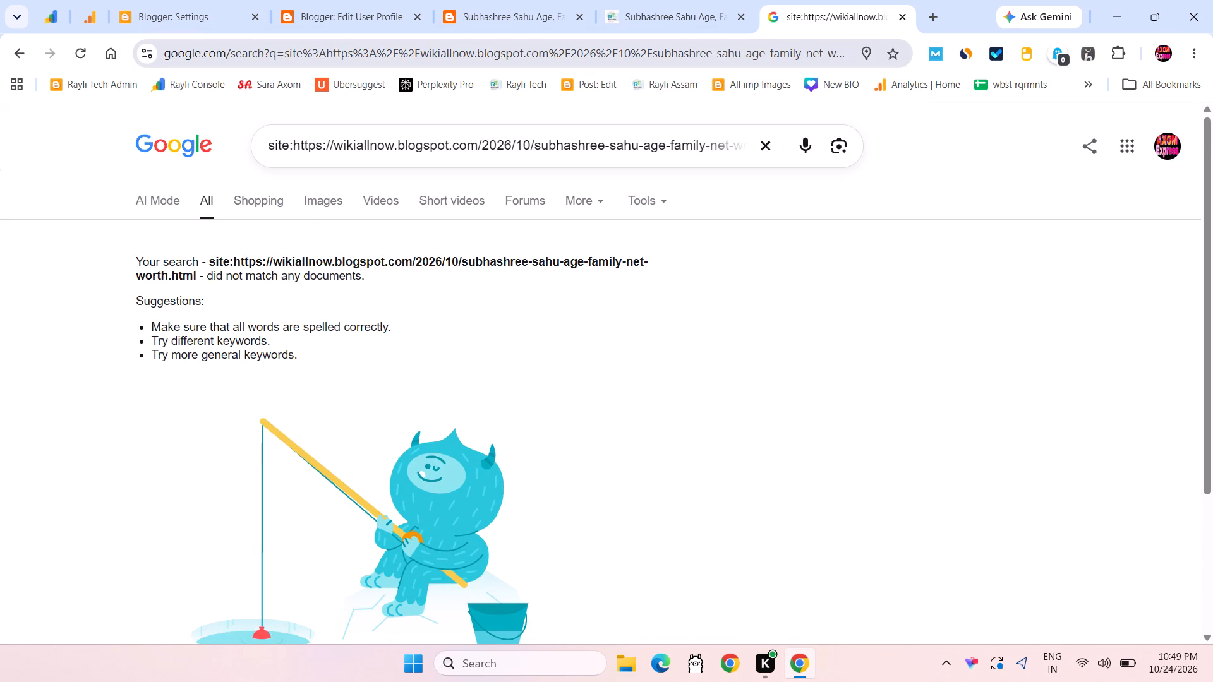
pyautogui.click(56, 2)
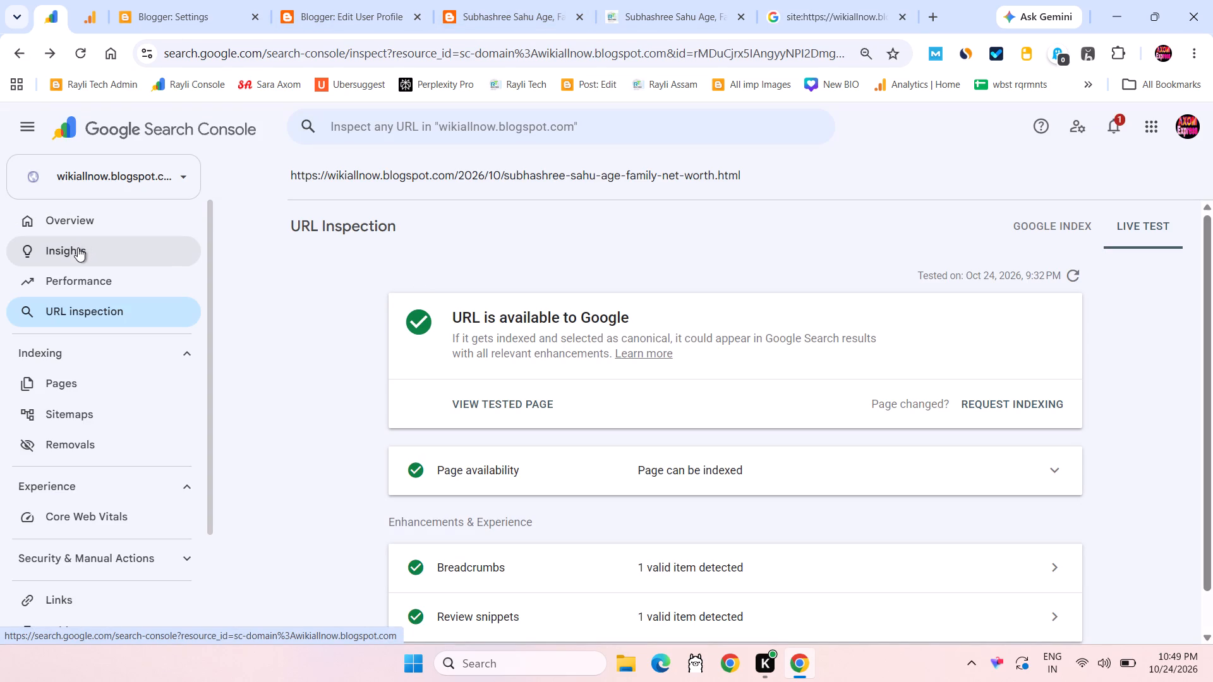
pyautogui.click(78, 248)
pyautogui.click(65, 221)
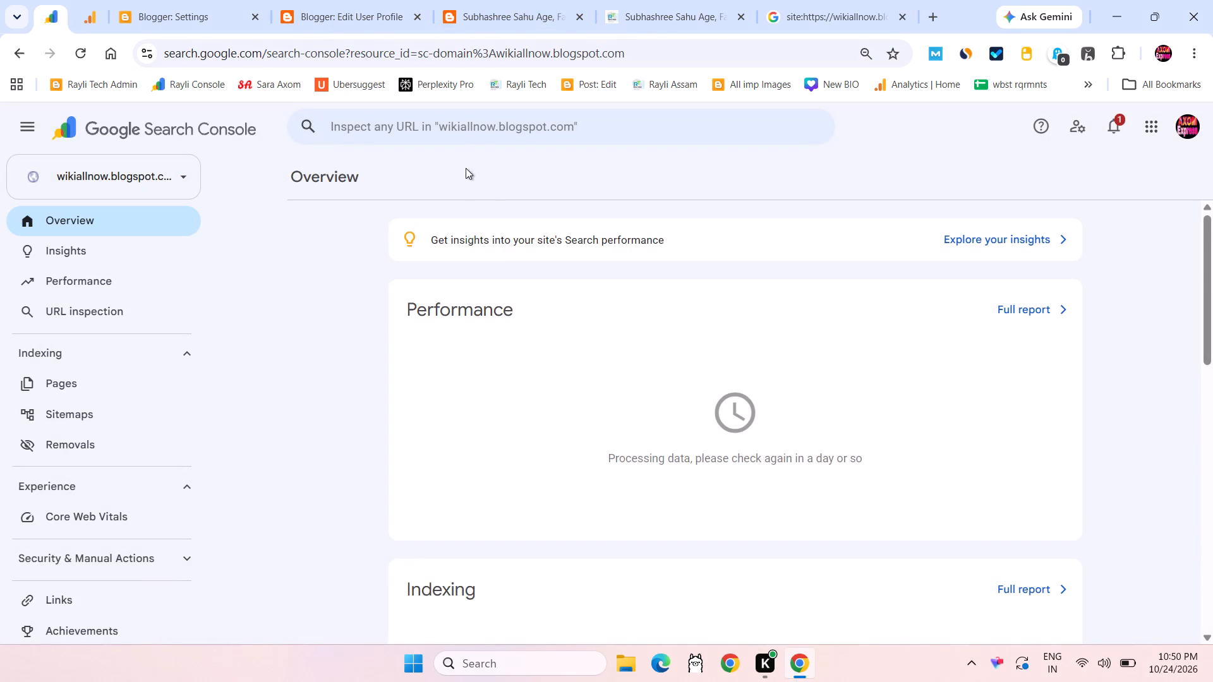
pyautogui.click(486, 114)
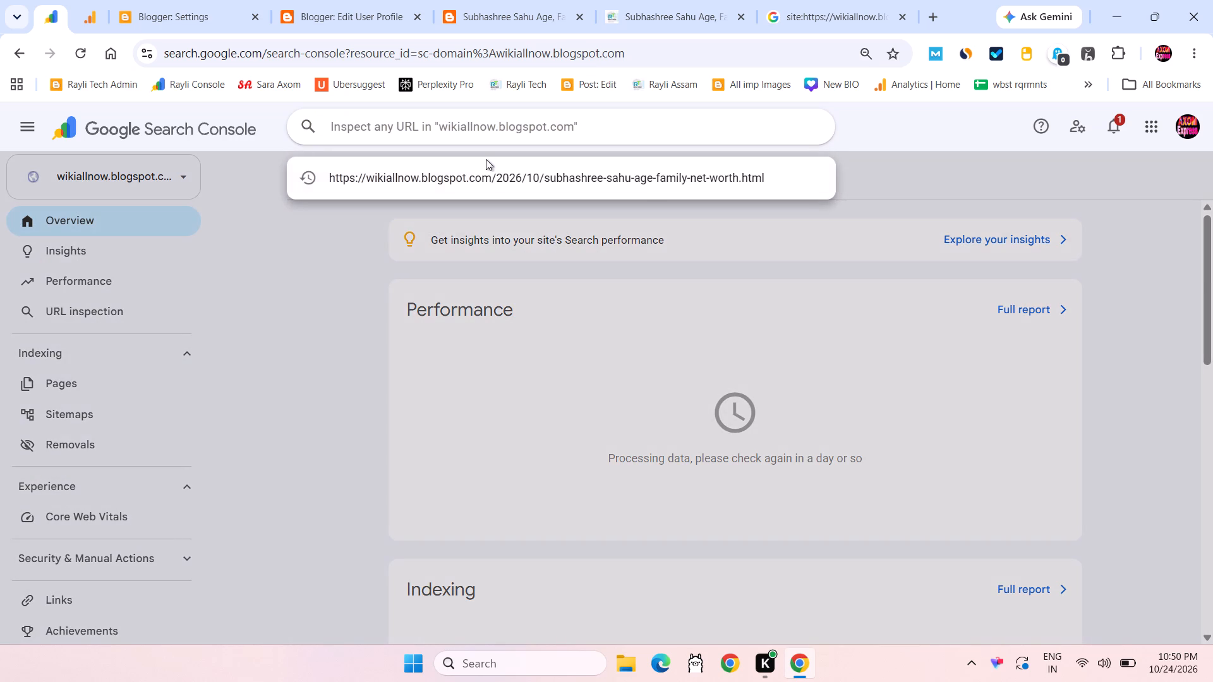
pyautogui.click(478, 179)
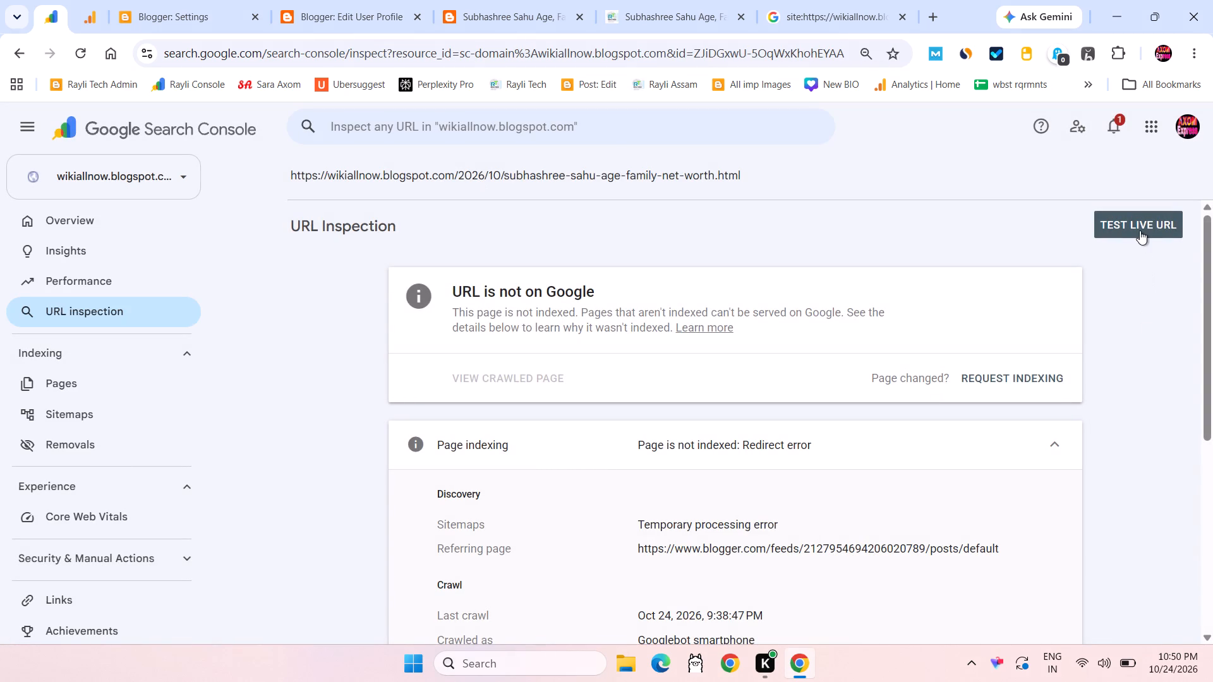
pyautogui.click(1140, 230)
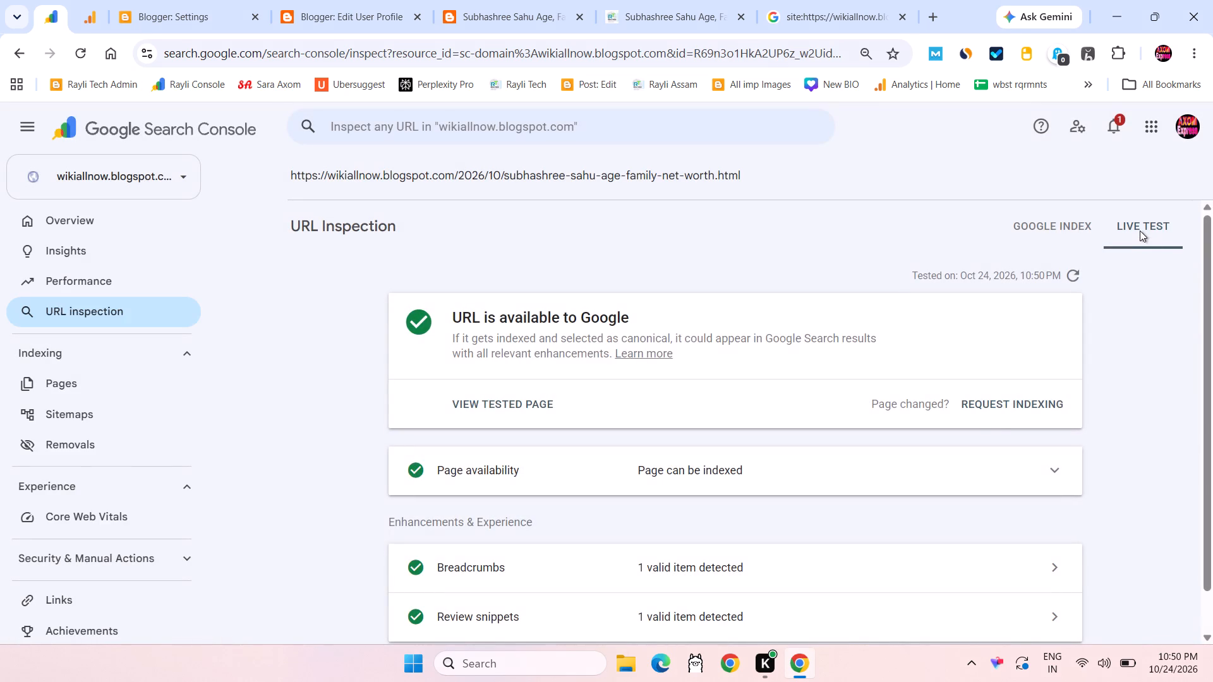
pyautogui.click(1021, 392)
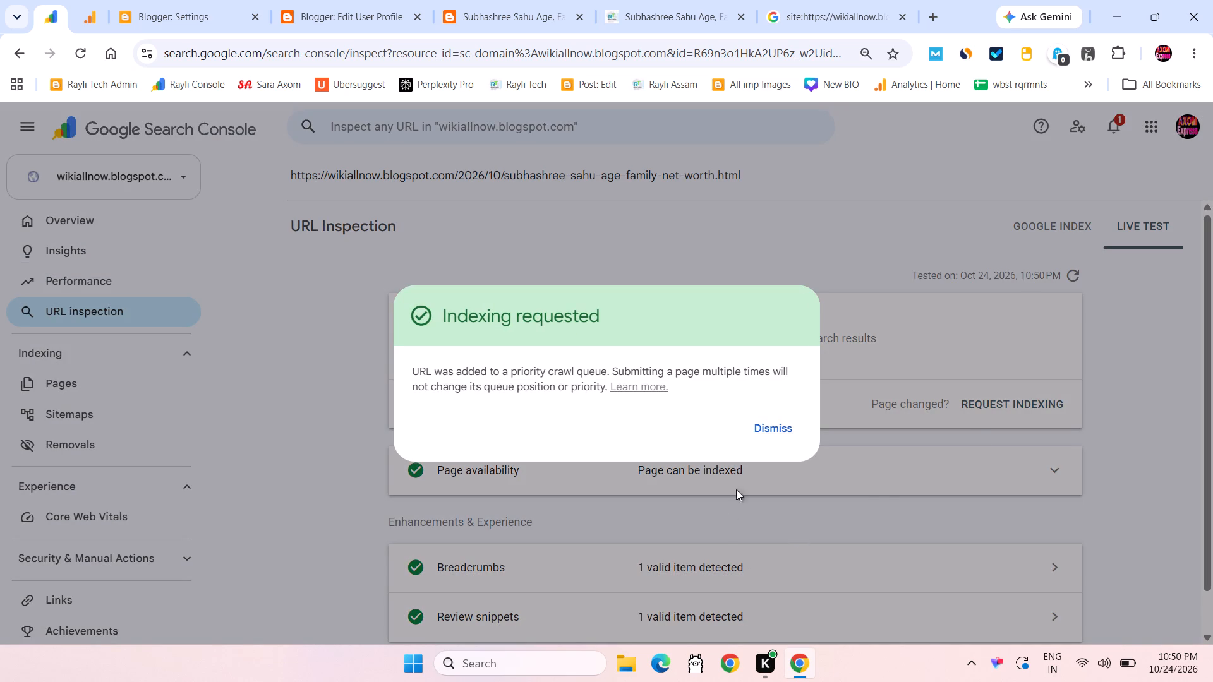
pyautogui.click(770, 424)
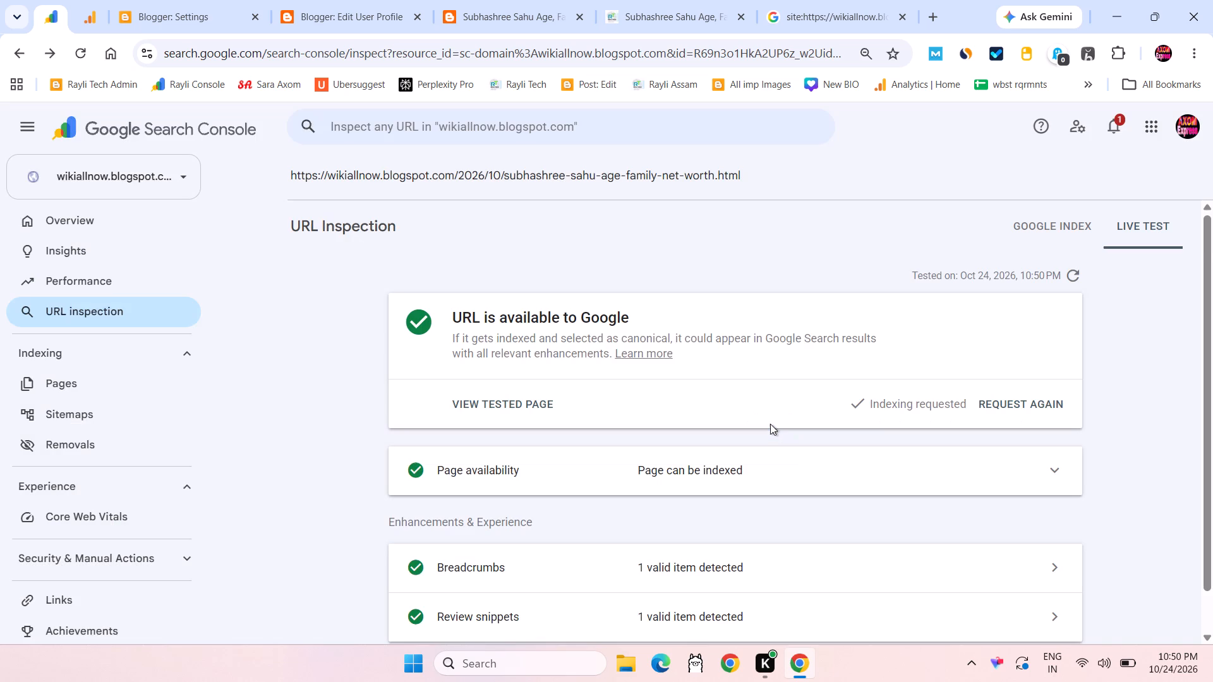
pyautogui.scroll(-6, 770, 424)
pyautogui.scroll(7, 770, 424)
# Read the Search Console message "Improve Google presence for wikiallnow.blogspot.com" and close the messages.
pyautogui.click(1113, 114)
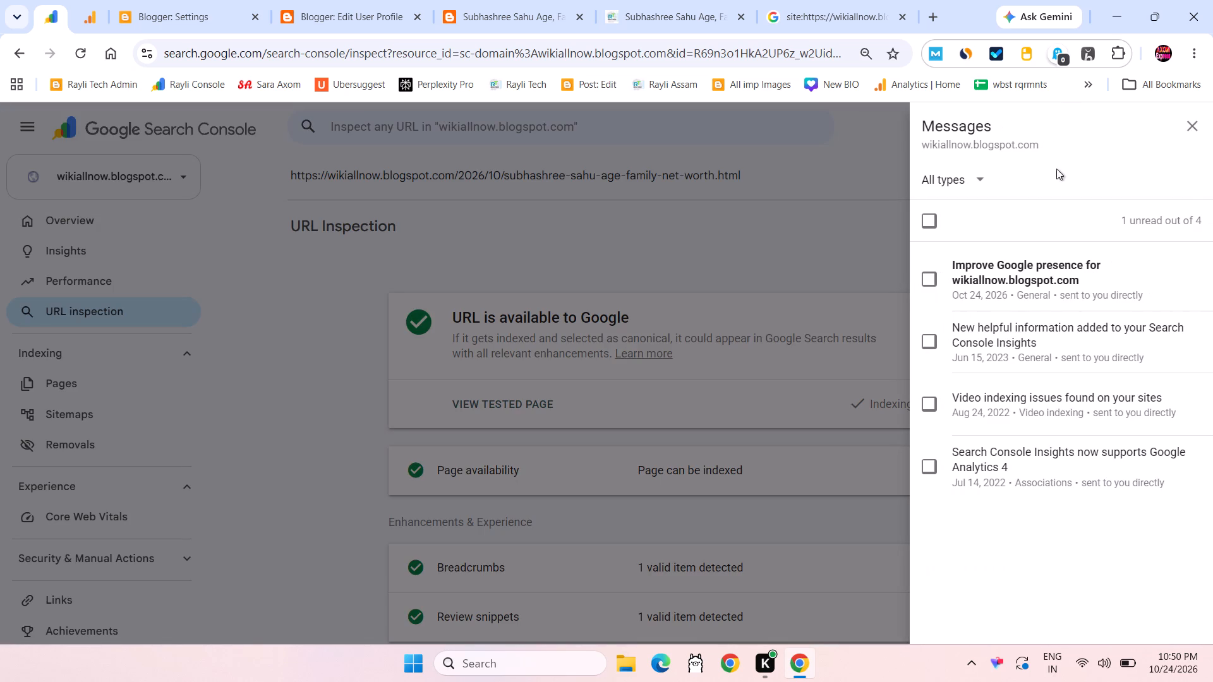
pyautogui.click(1030, 270)
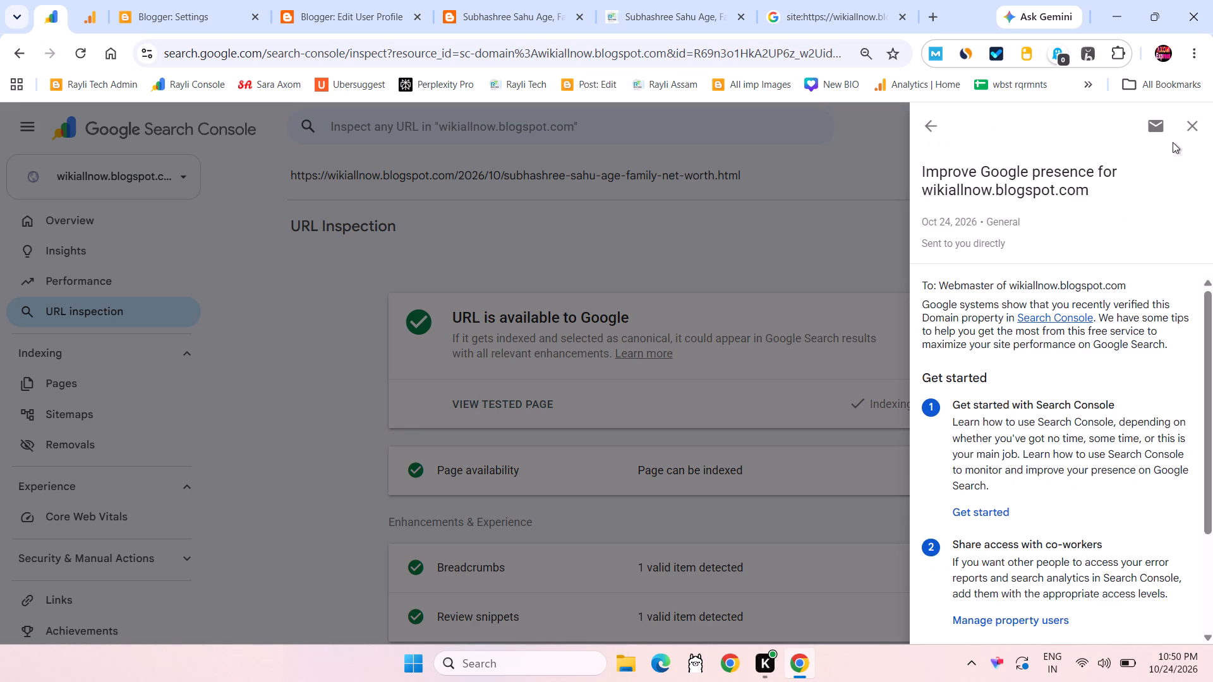
pyautogui.click(1188, 133)
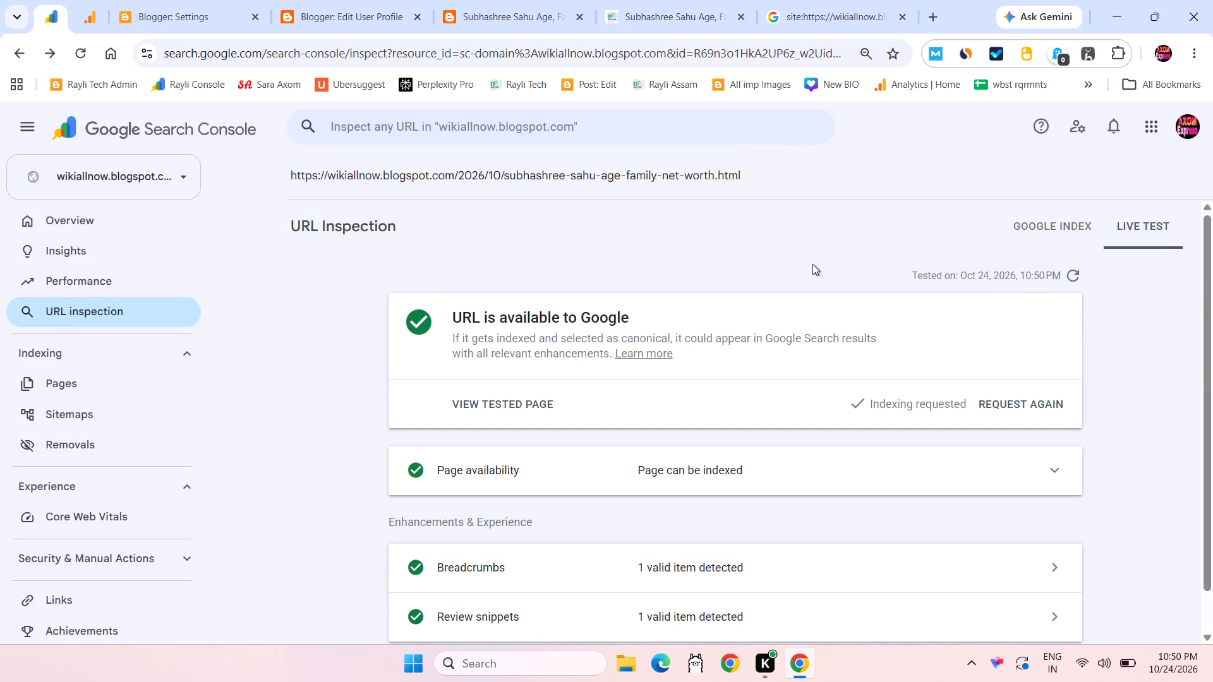
pyautogui.click(812, 264)
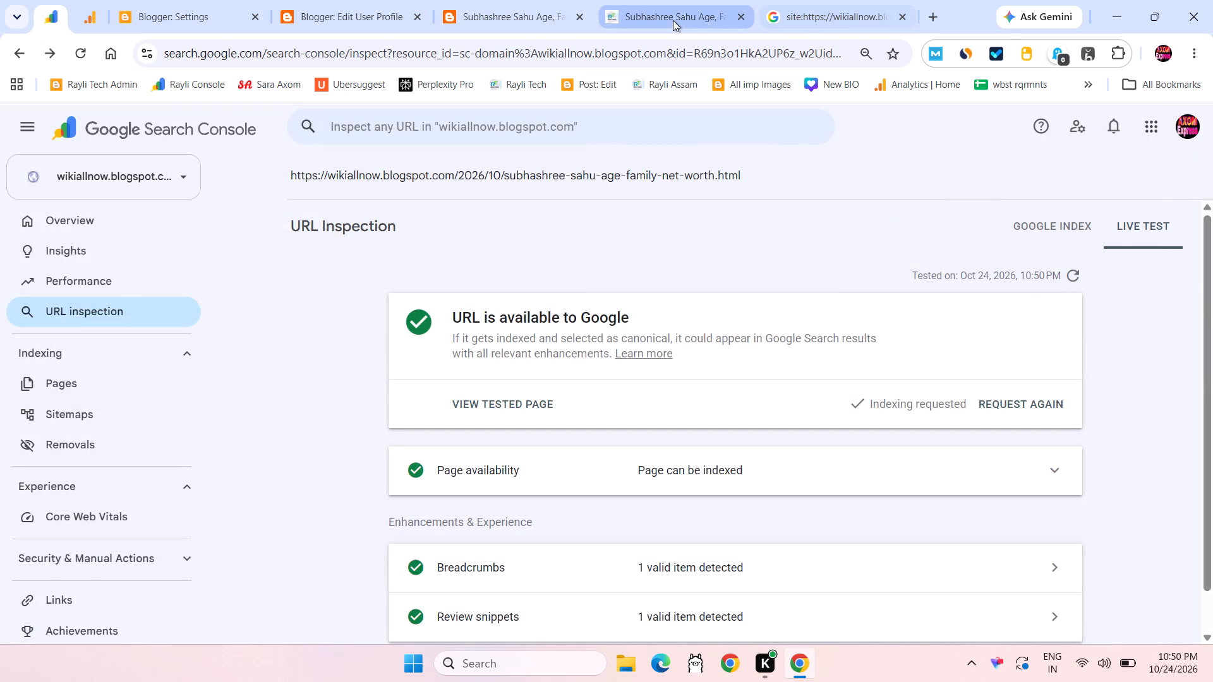
# Open the list of Wiki All Now posts in Blogger.
pyautogui.click(202, 14)
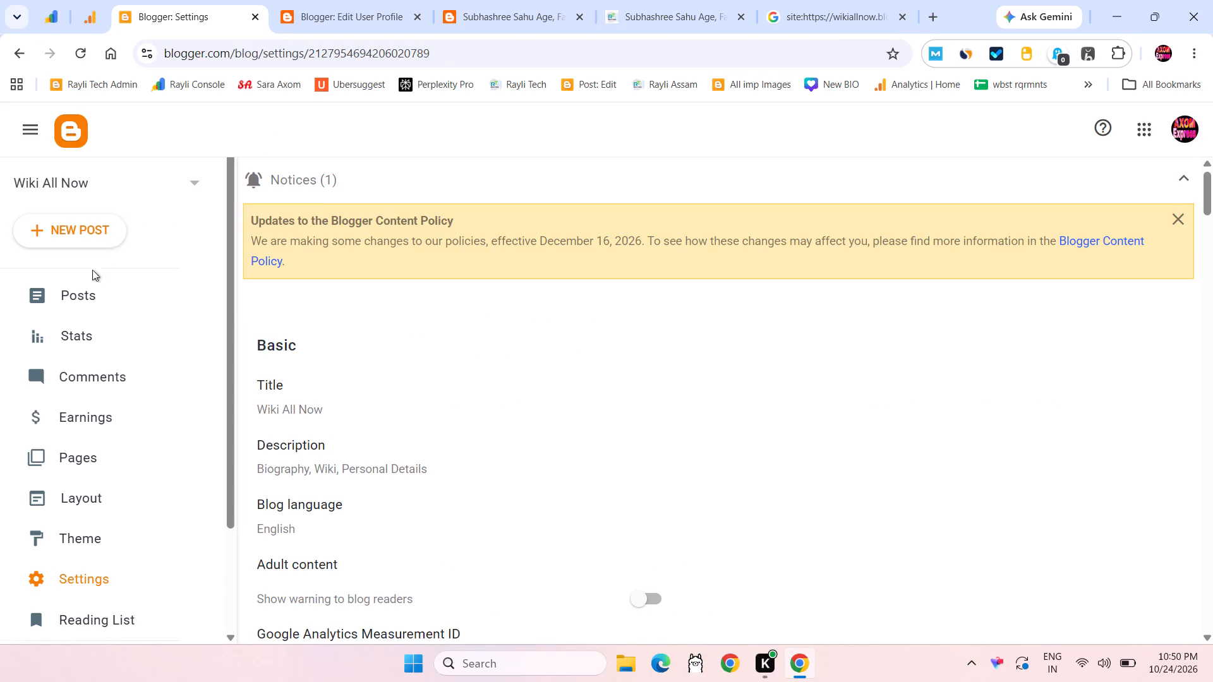
pyautogui.click(74, 299)
# Close the Blogger Edit User Profile page and return to the published Subhashree Sahu post.
pyautogui.click(313, 1)
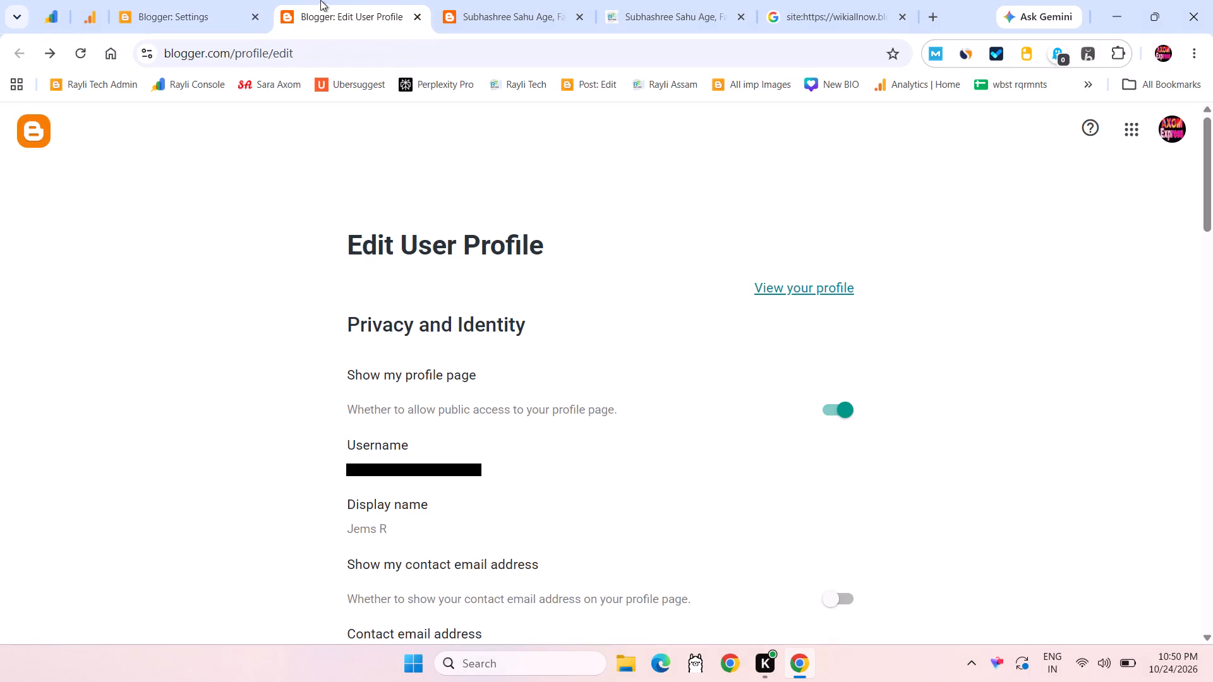
pyautogui.click(411, 14)
pyautogui.click(354, 28)
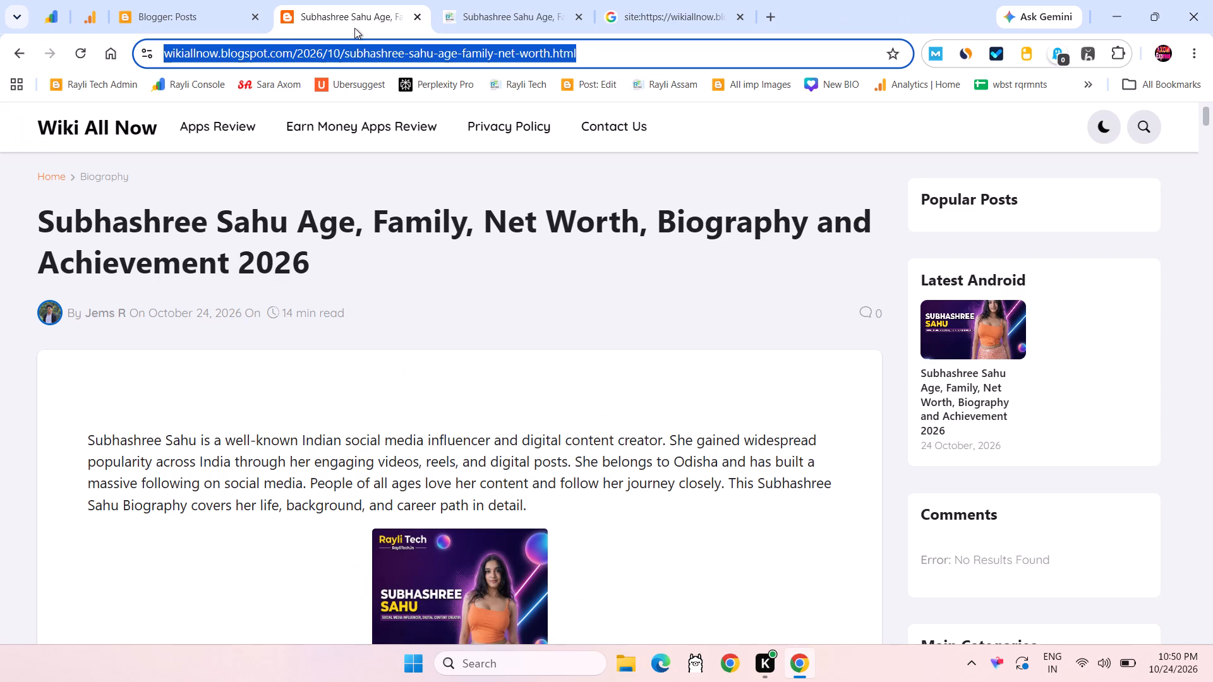
# Examine the Subhashree Sahu biography on raylitech.in, from its header image down to the personal details table.
pyautogui.click(469, 13)
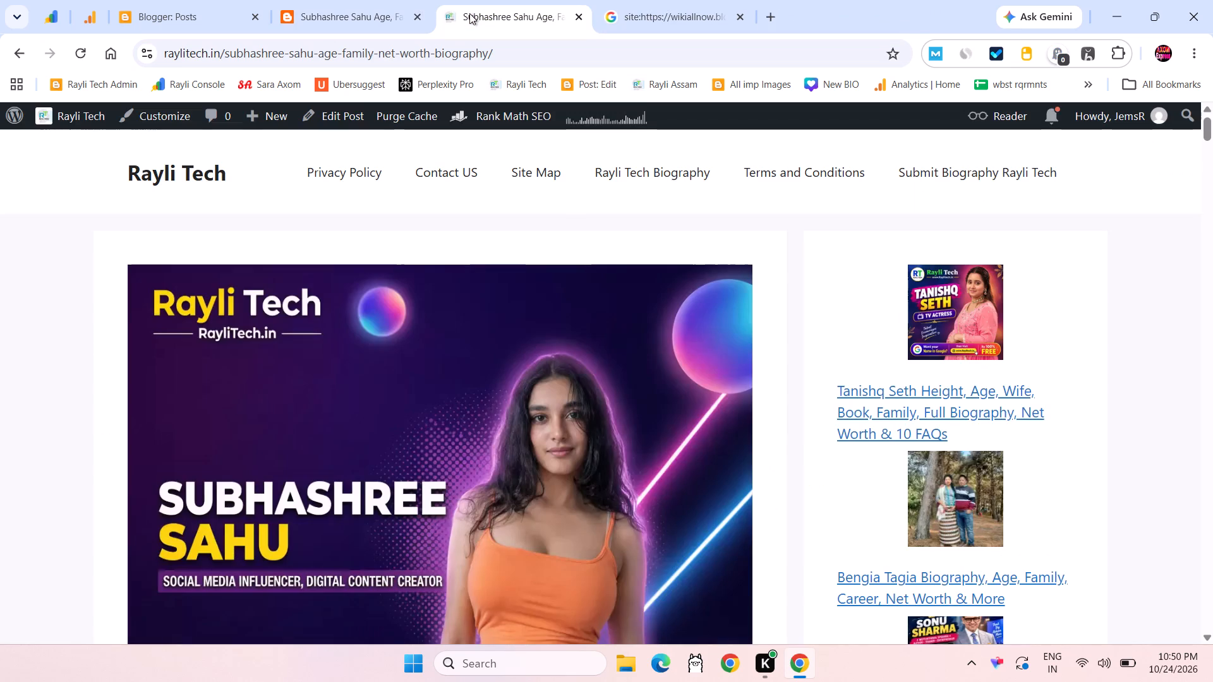
pyautogui.scroll(-1, 588, 404)
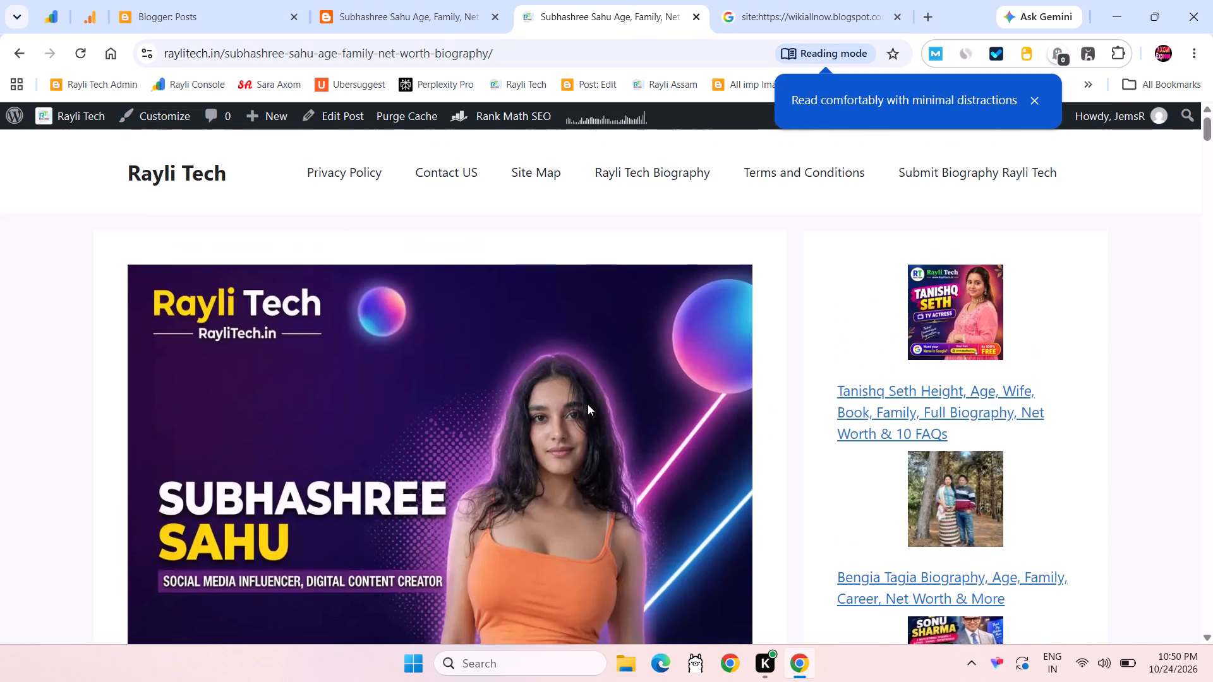
pyautogui.scroll(-1, 588, 404)
pyautogui.hscroll(1, 588, 404)
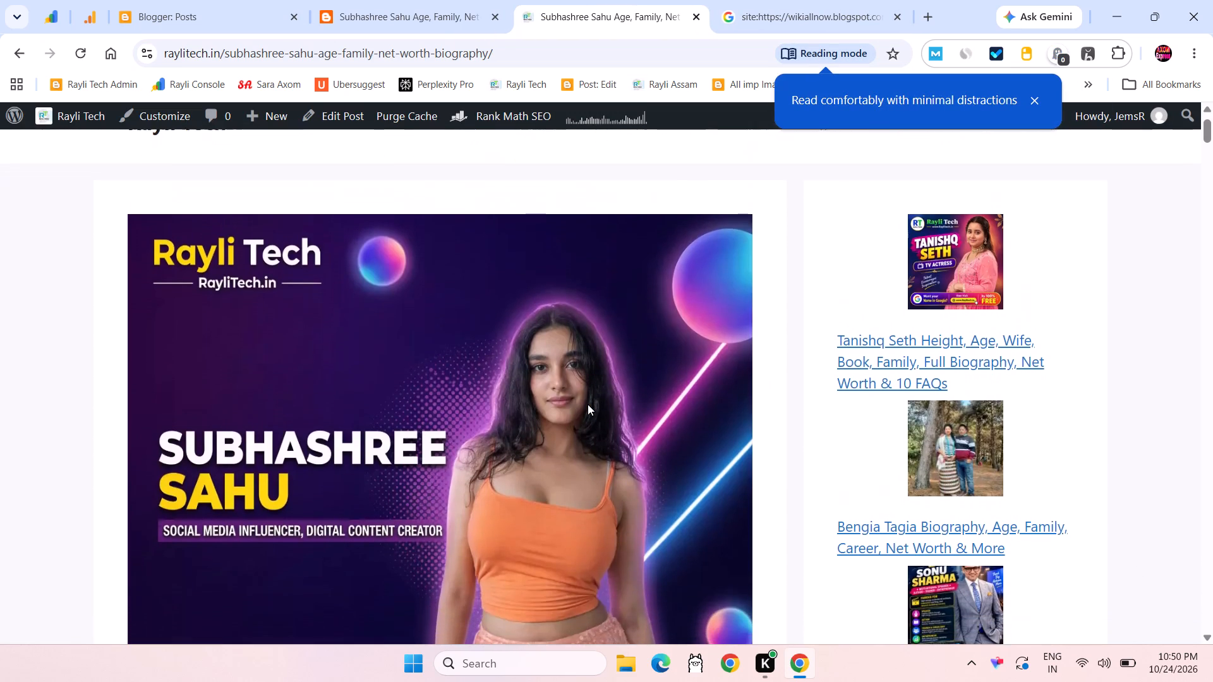
pyautogui.hscroll(1, 588, 404)
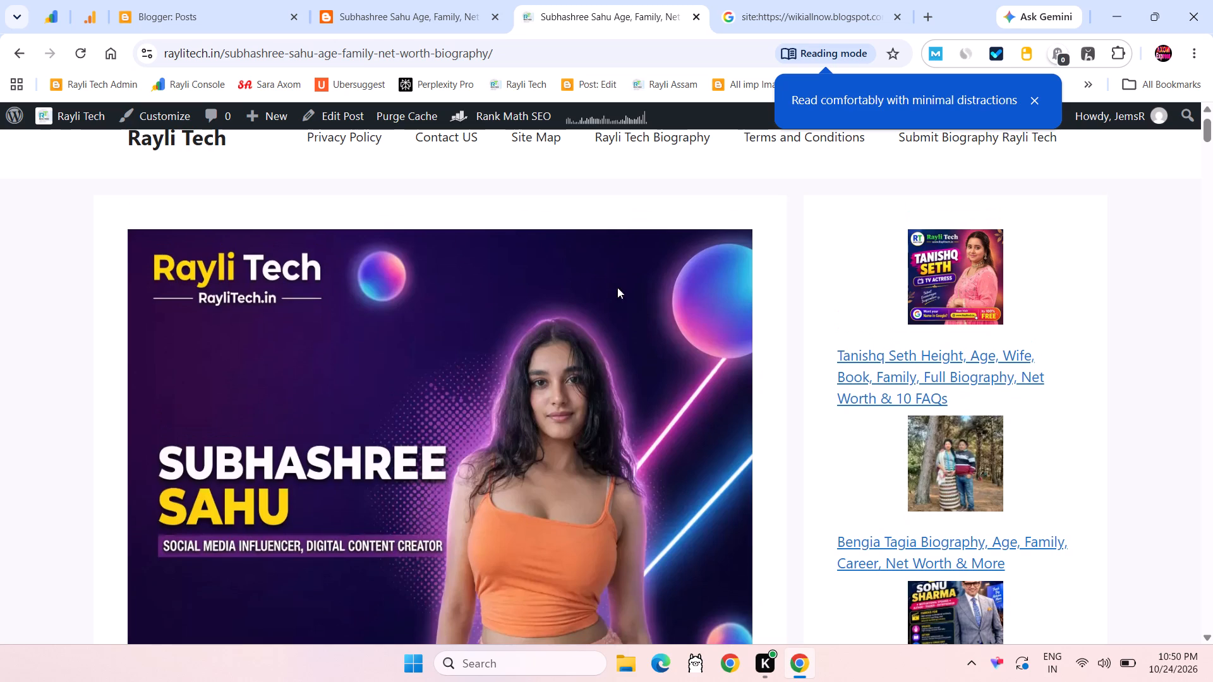
pyautogui.scroll(-2, 499, 511)
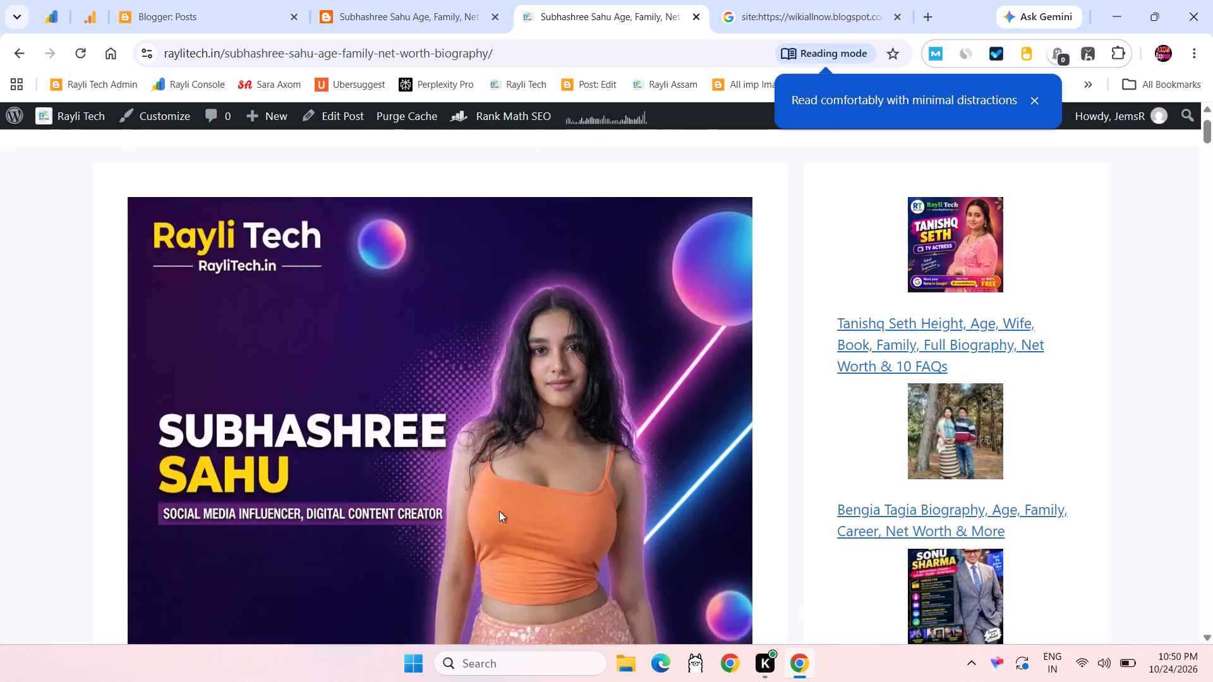
pyautogui.scroll(-8, 499, 511)
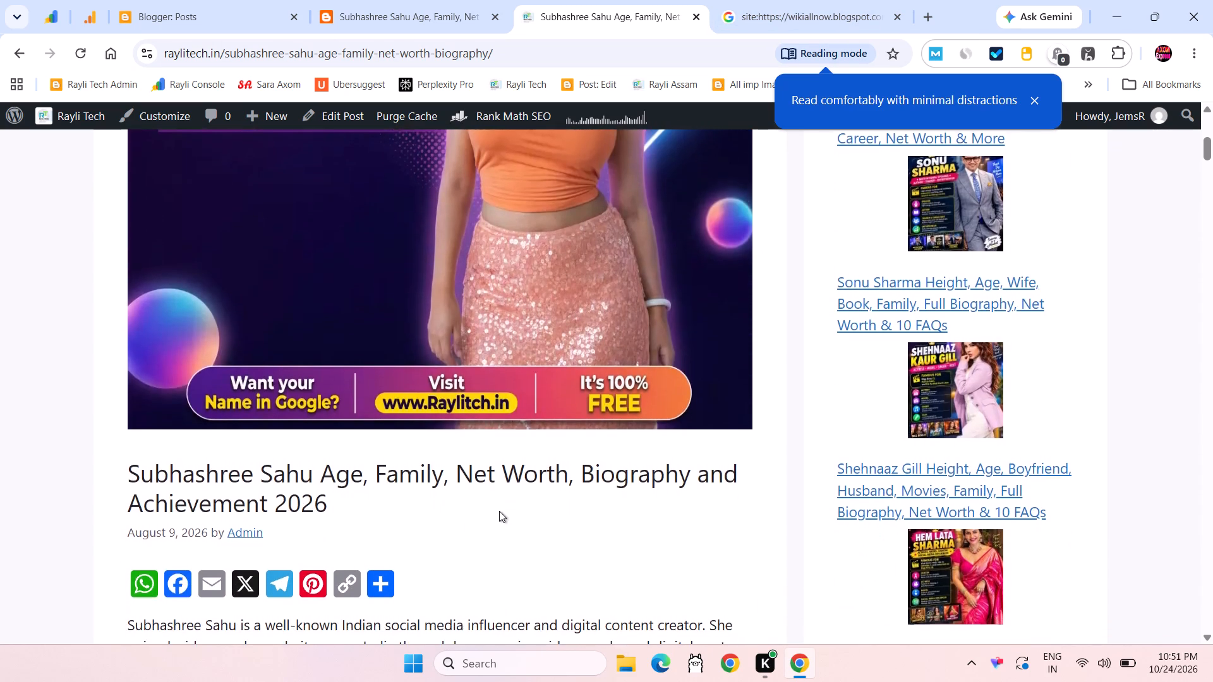
pyautogui.scroll(-6, 499, 511)
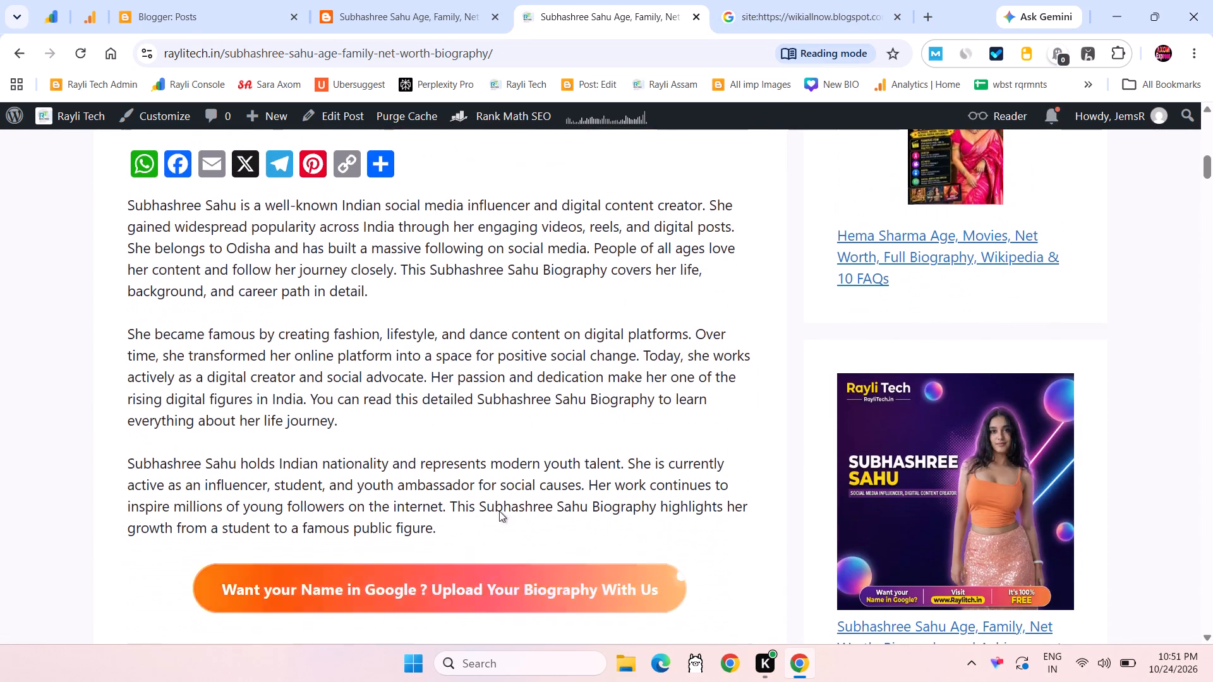
pyautogui.scroll(-4, 499, 511)
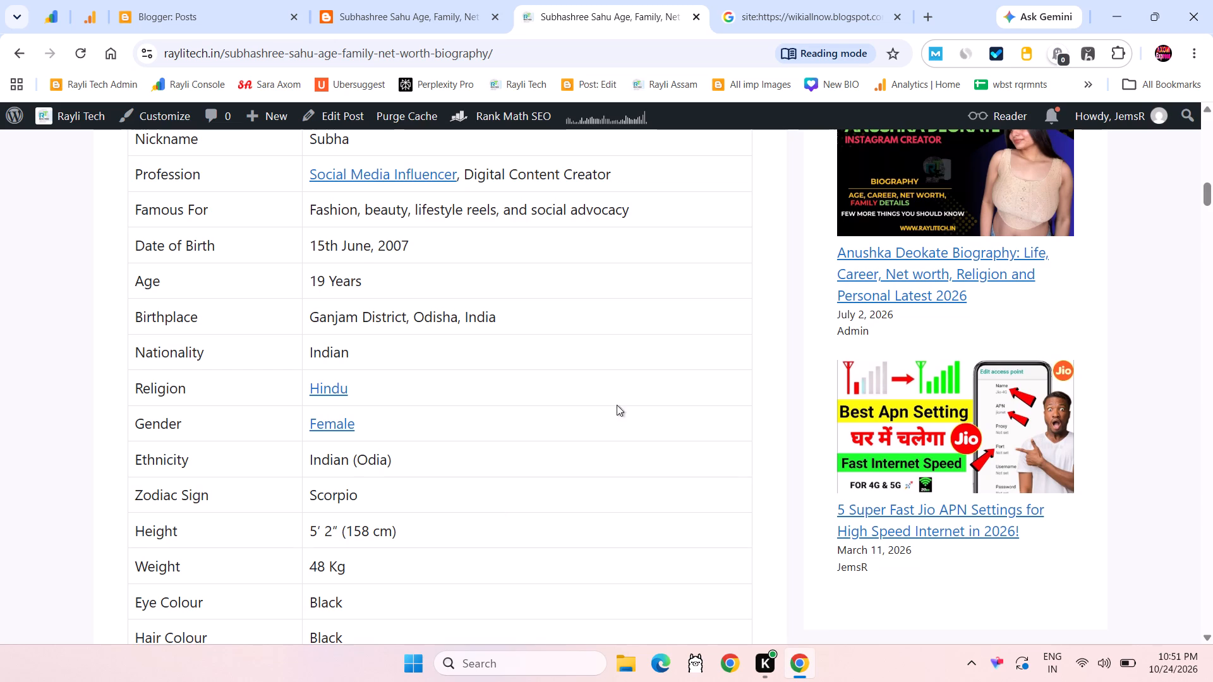
# Open the Anushka Deokate biography on raylitech.in from the related posts and view its introduction.
pyautogui.click(876, 282)
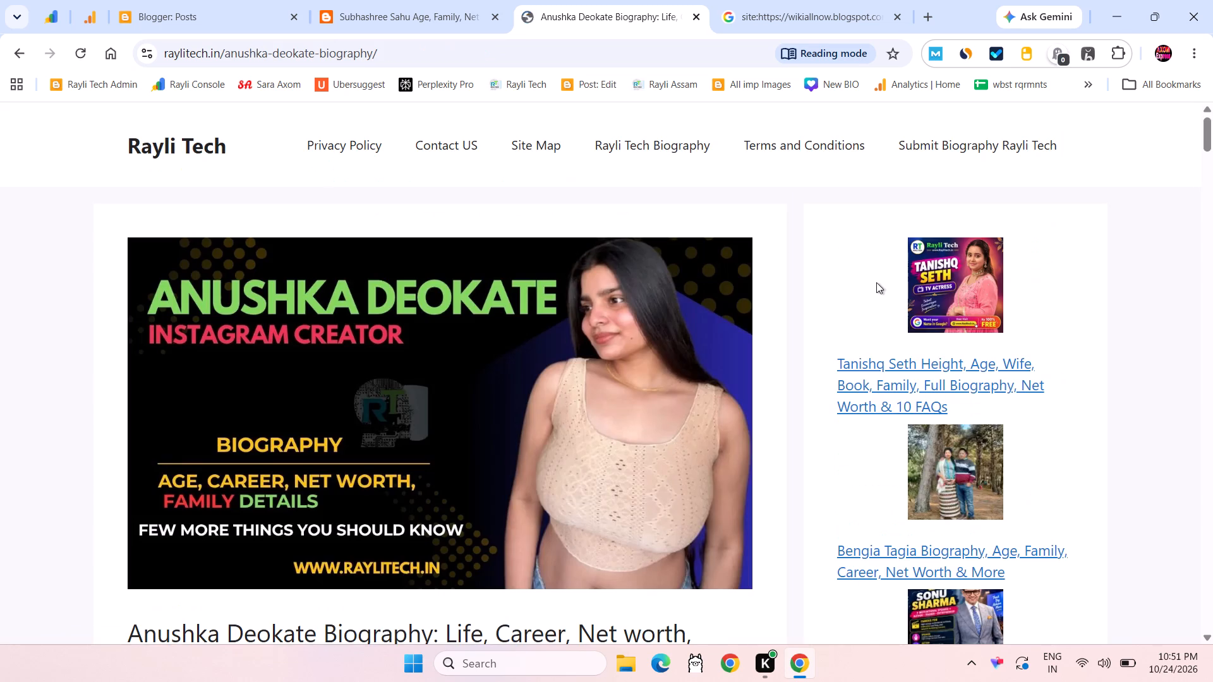
pyautogui.scroll(-4, 617, 373)
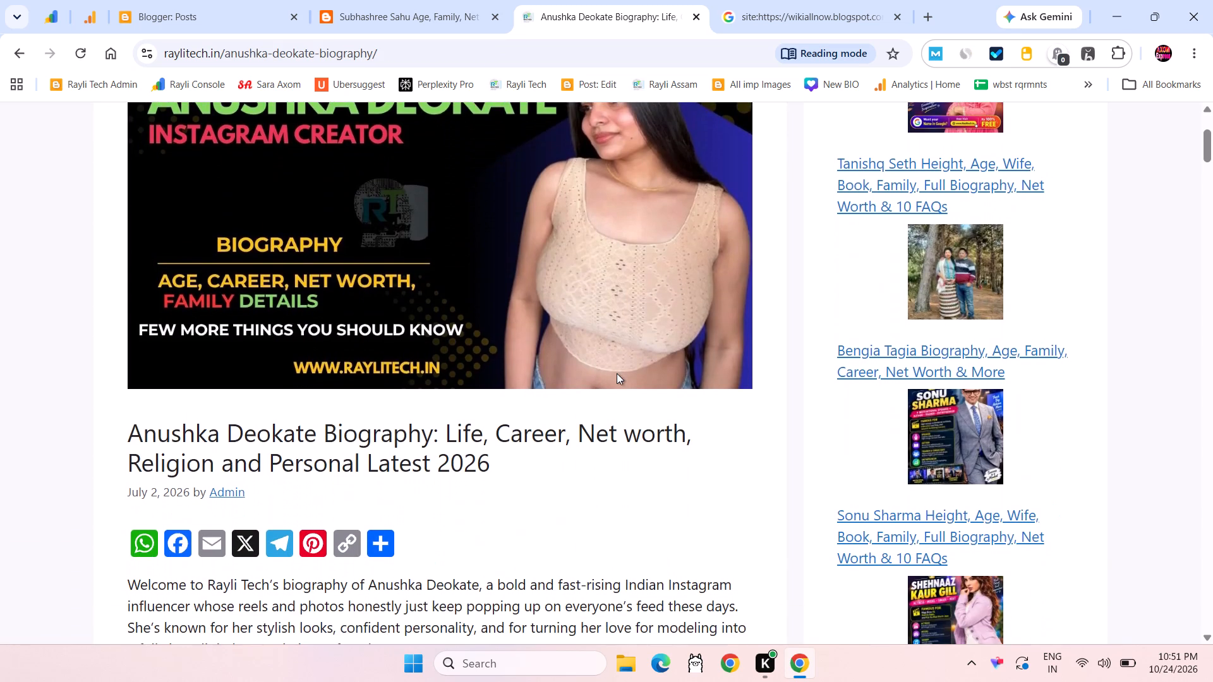
# Copy the Anushka Deokate article on raylitech.in, from its header image down to the tenth FAQ.
pyautogui.click(129, 242)
pyautogui.scroll(-3, 148, 444)
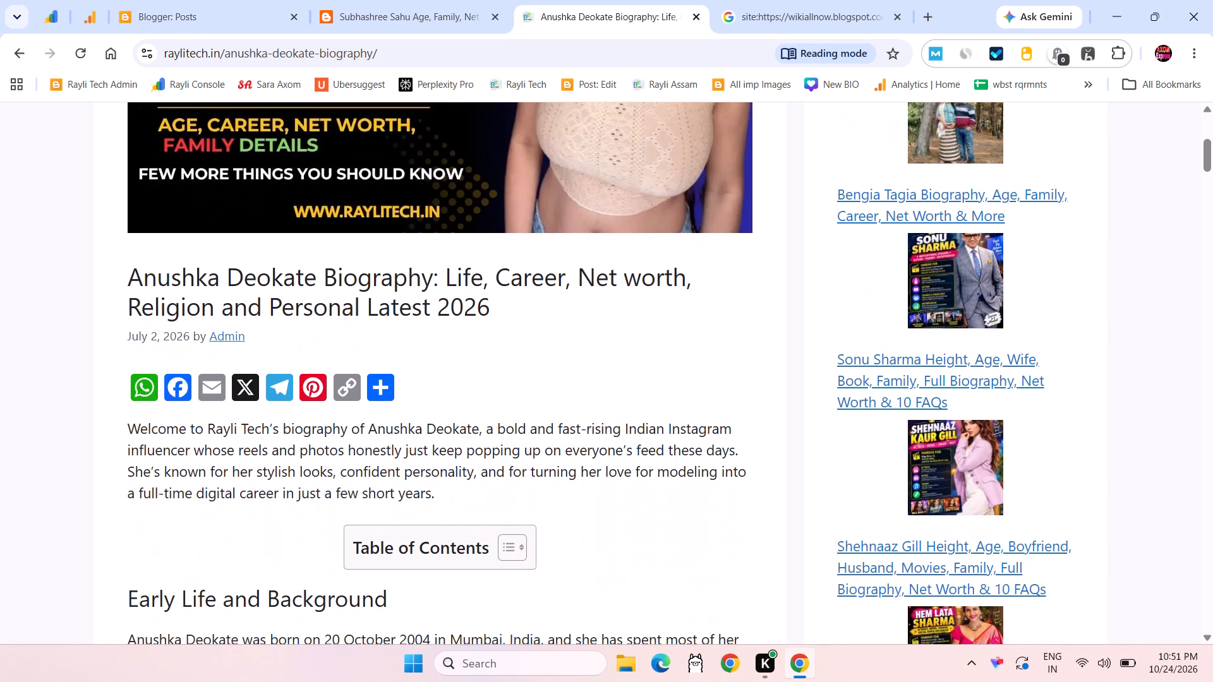
pyautogui.scroll(1, 148, 444)
pyautogui.moveTo(122, 253); pyautogui.dragTo(250, 660)
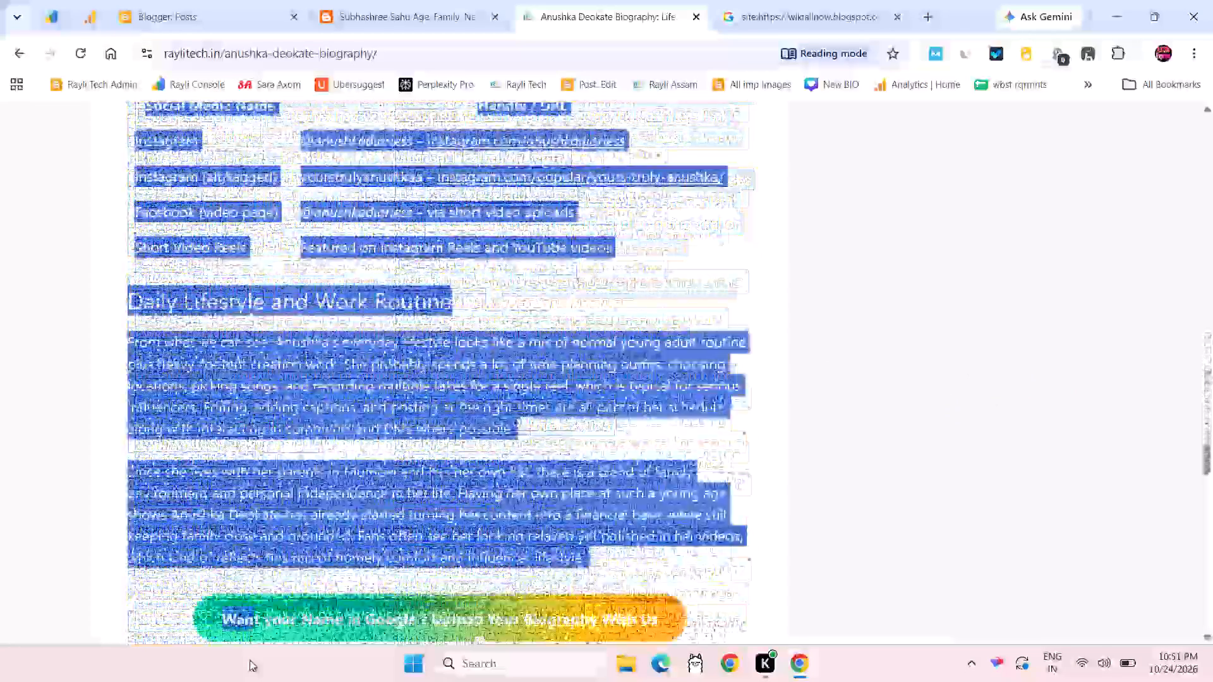
pyautogui.moveTo(250, 660); pyautogui.dragTo(301, 179)
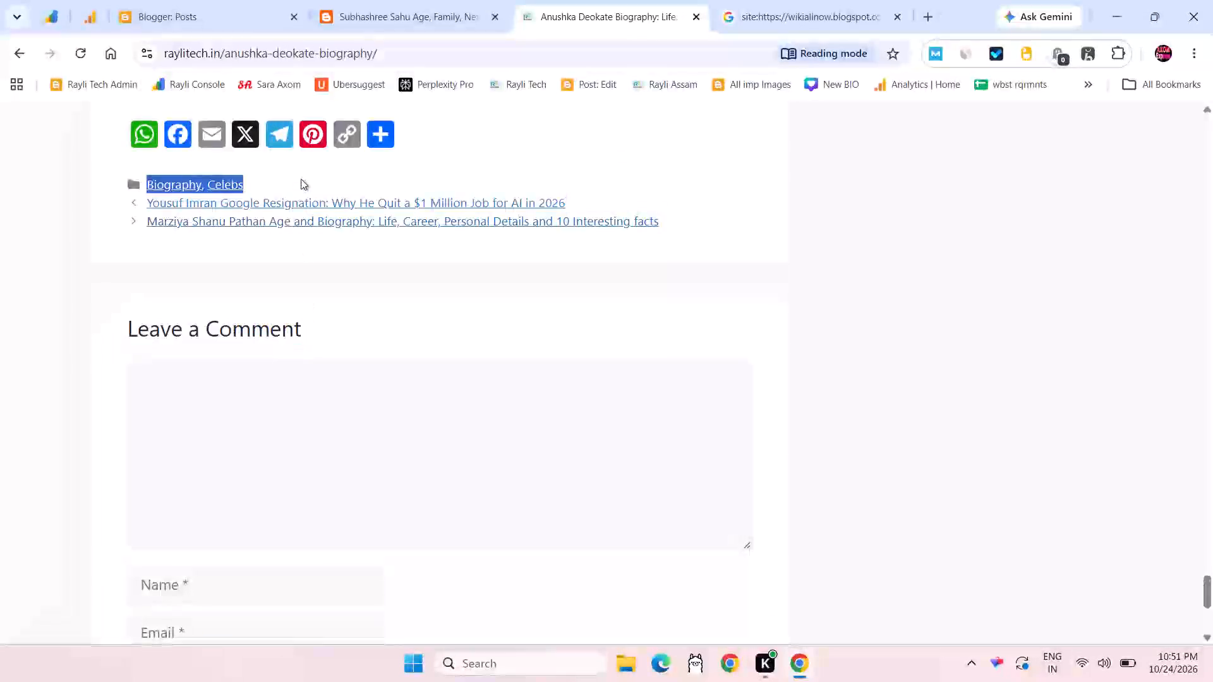
pyautogui.moveTo(301, 179); pyautogui.dragTo(345, 532)
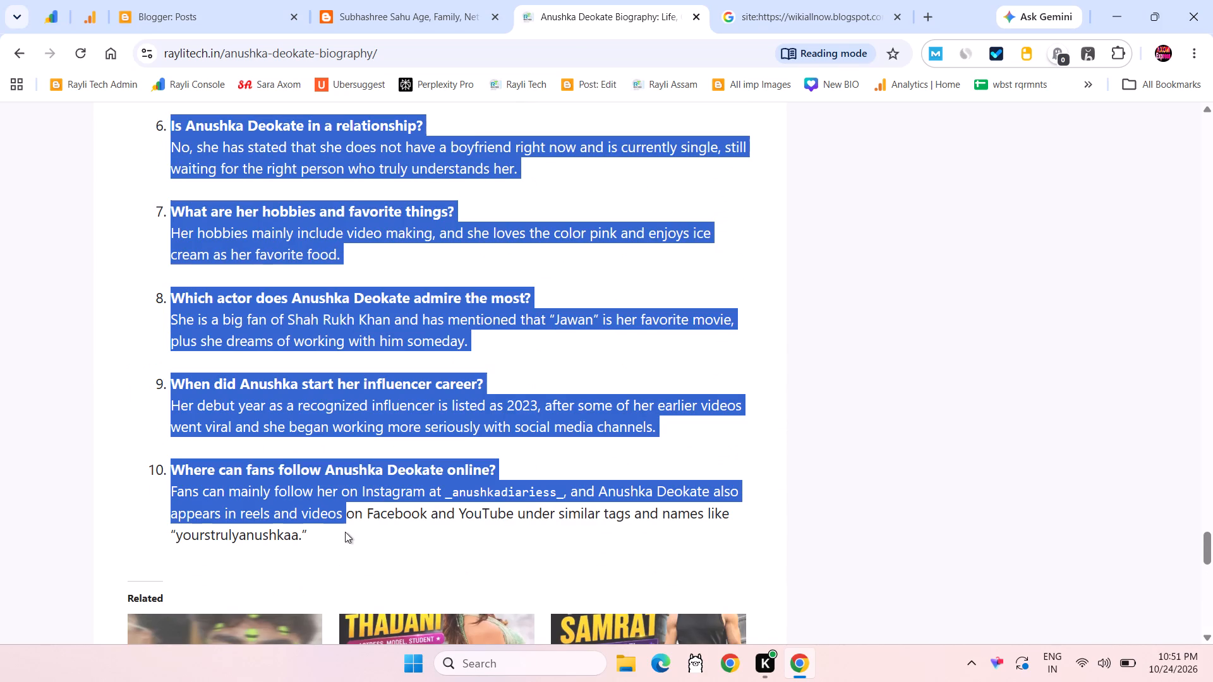
pyautogui.moveTo(345, 532); pyautogui.dragTo(341, 538)
pyautogui.hotkey('ctrl', 'c')
# Create a new Wiki All Now post in Blogger and paste the copied article into its body.
pyautogui.click(224, 24)
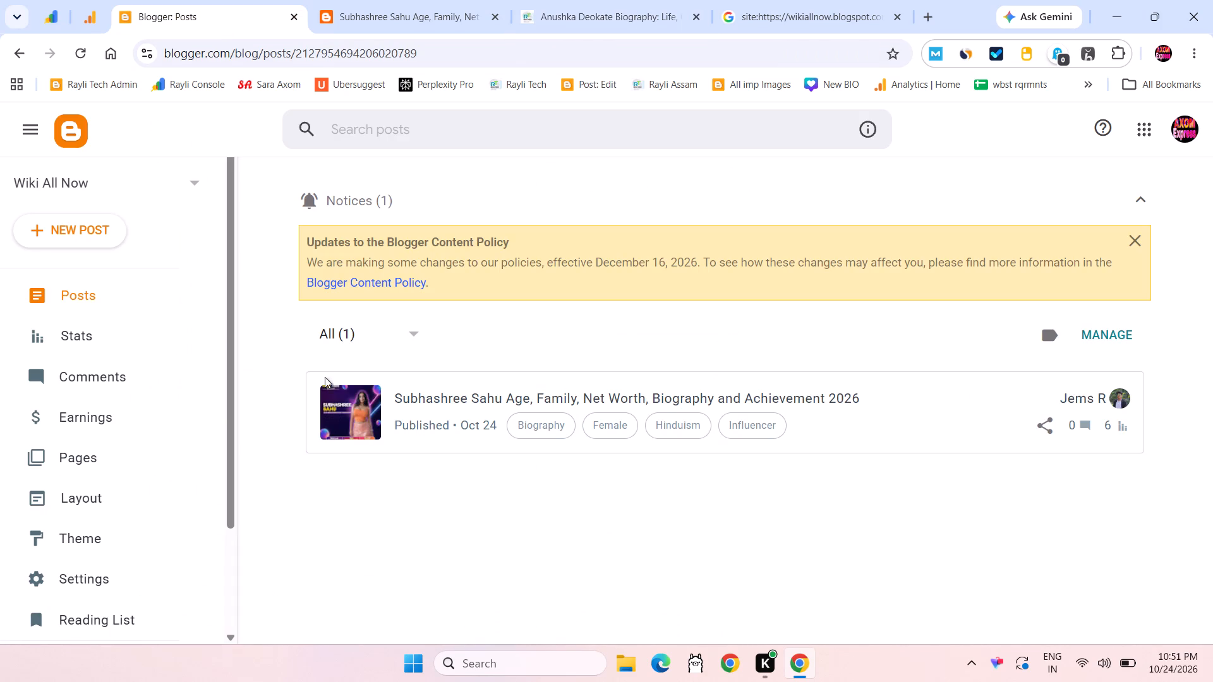
pyautogui.click(97, 218)
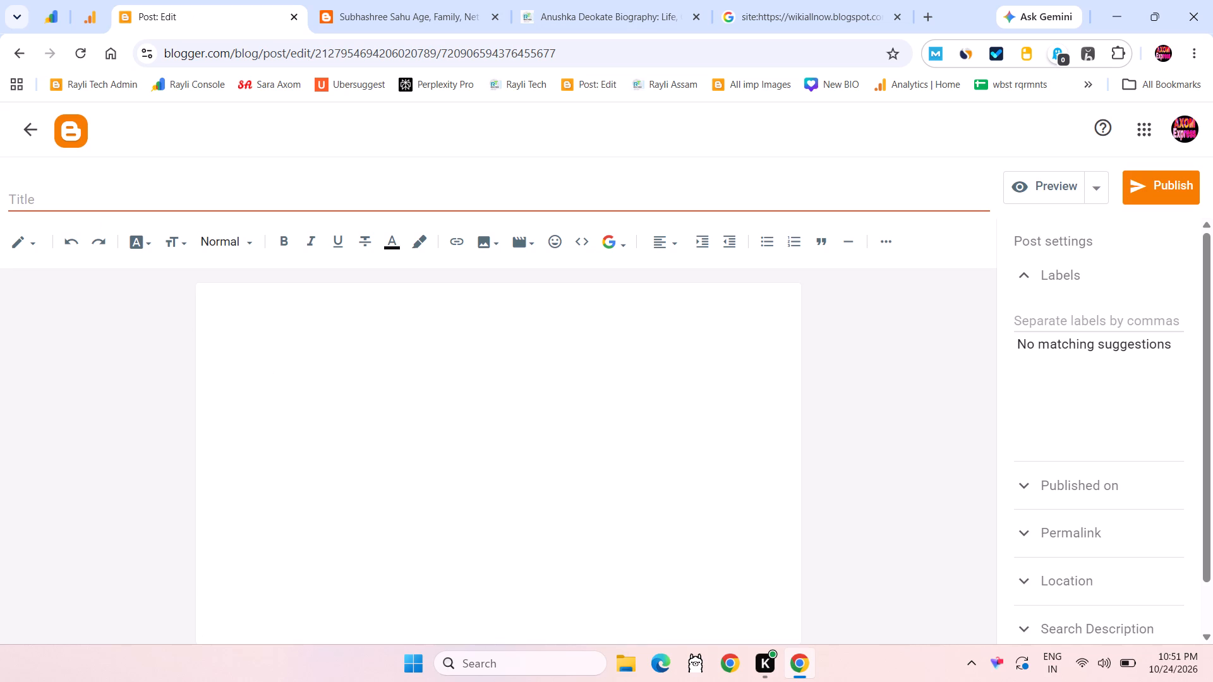
pyautogui.click(339, 358)
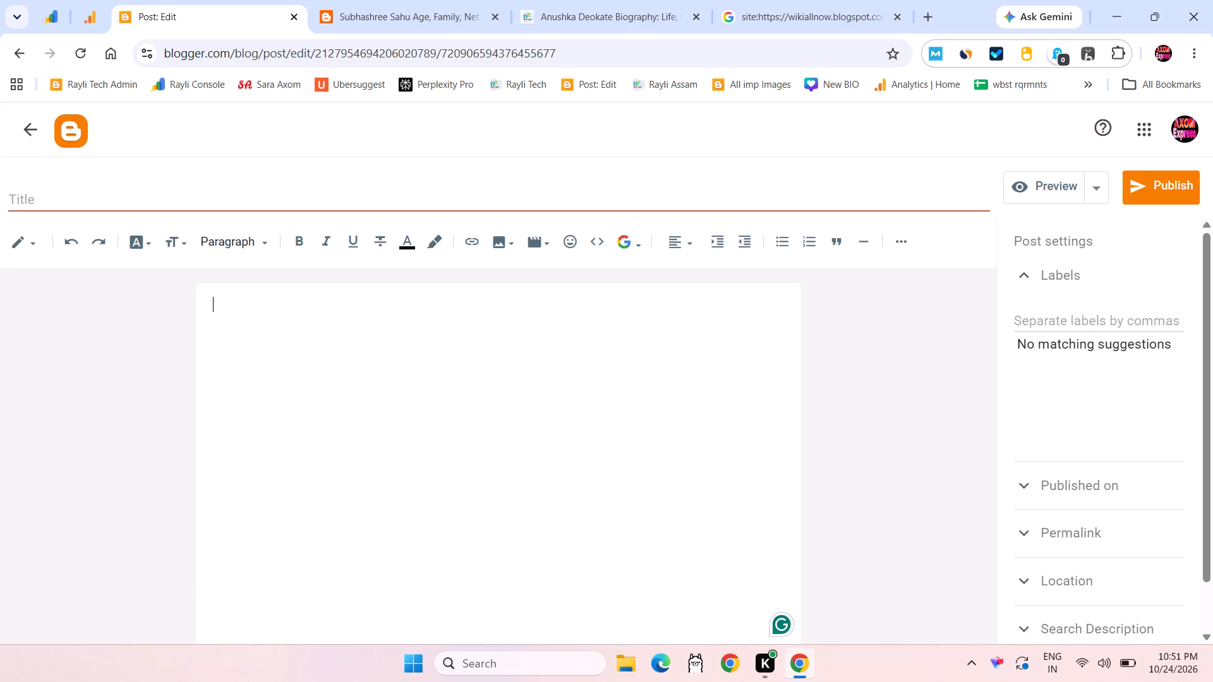
pyautogui.hotkey('ctrl', 'v')
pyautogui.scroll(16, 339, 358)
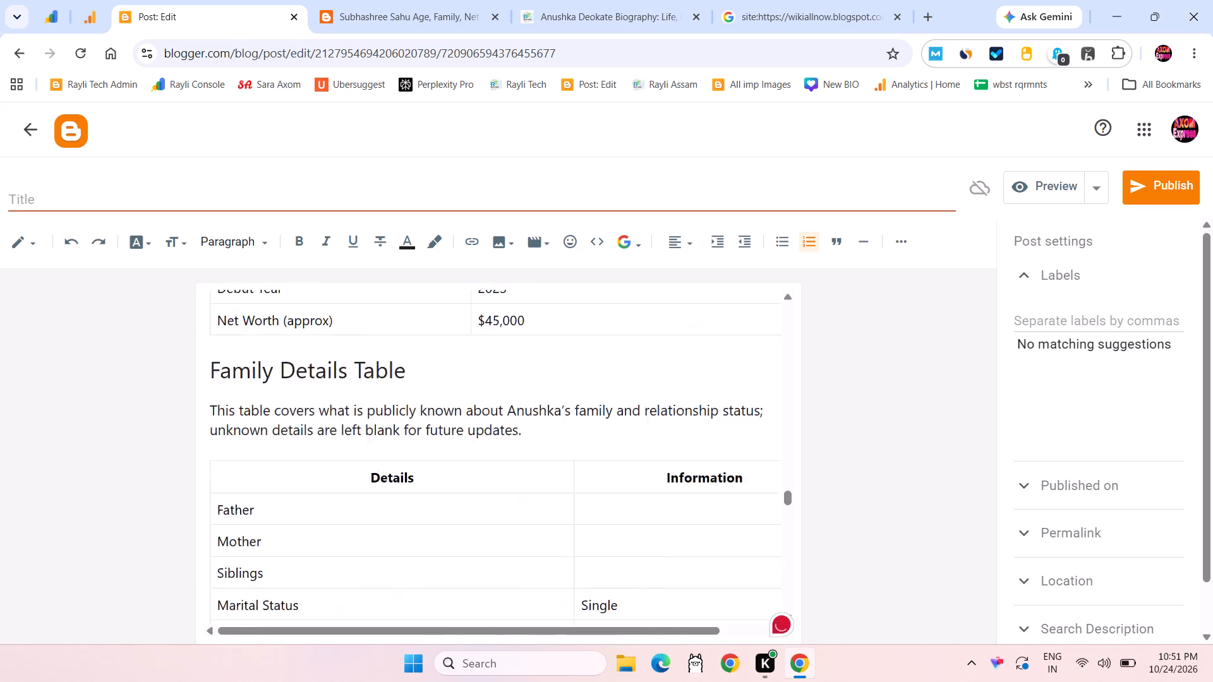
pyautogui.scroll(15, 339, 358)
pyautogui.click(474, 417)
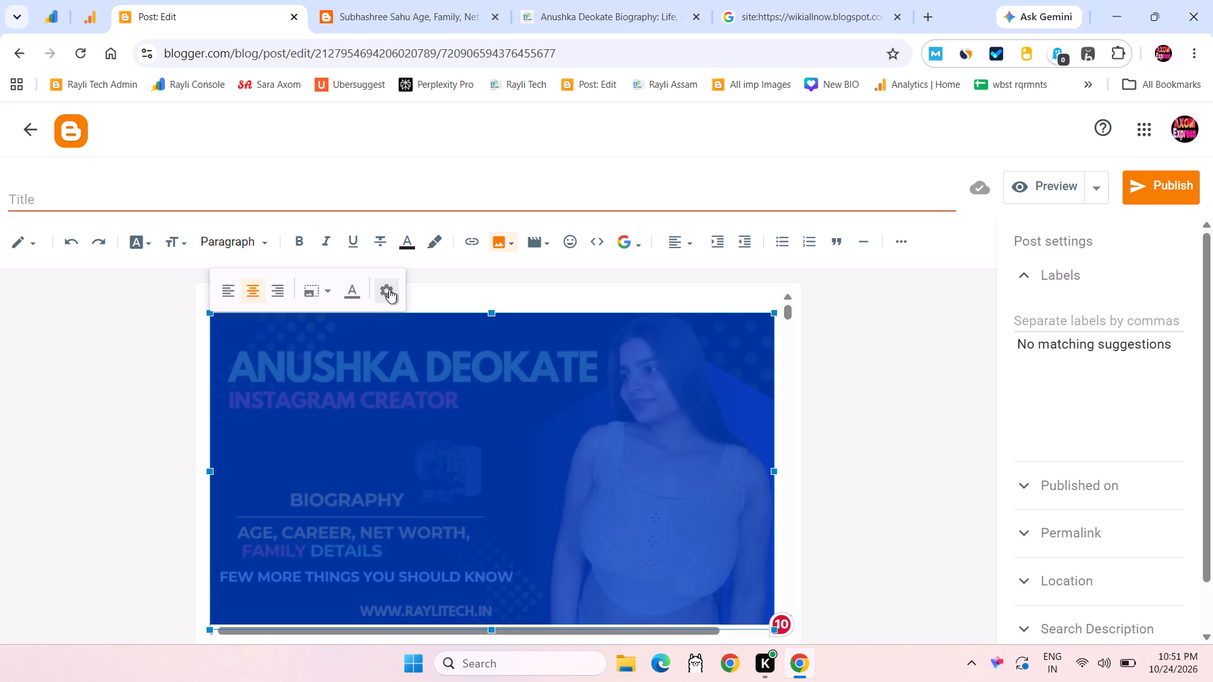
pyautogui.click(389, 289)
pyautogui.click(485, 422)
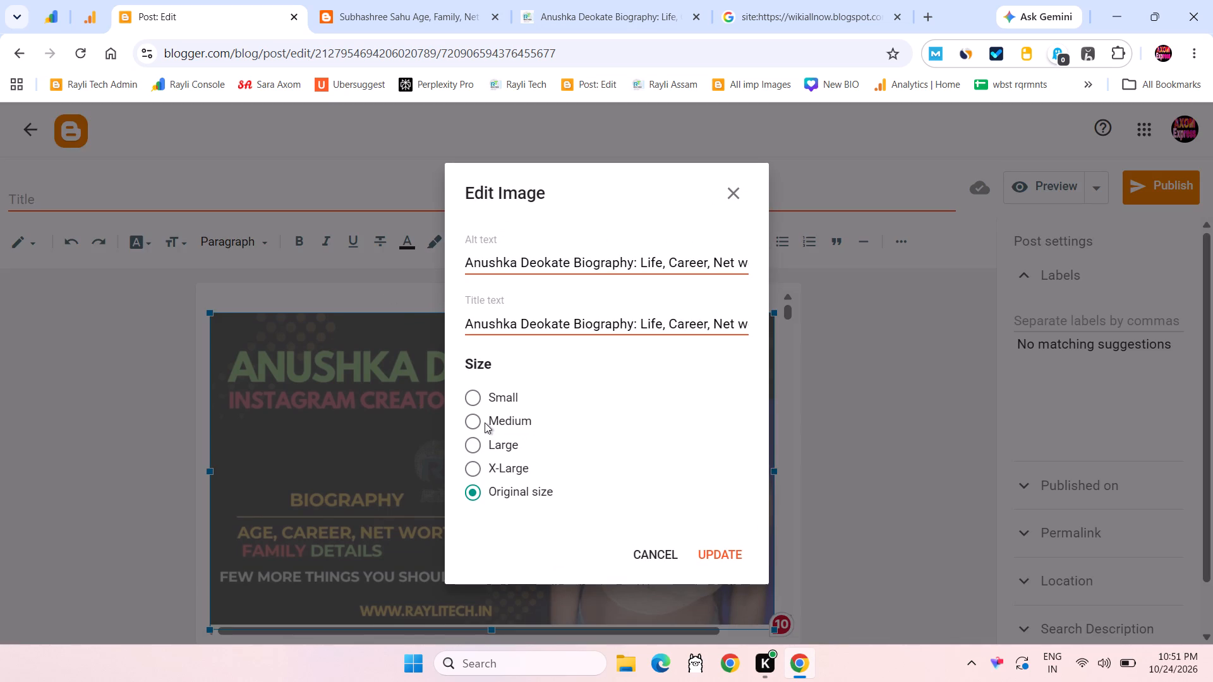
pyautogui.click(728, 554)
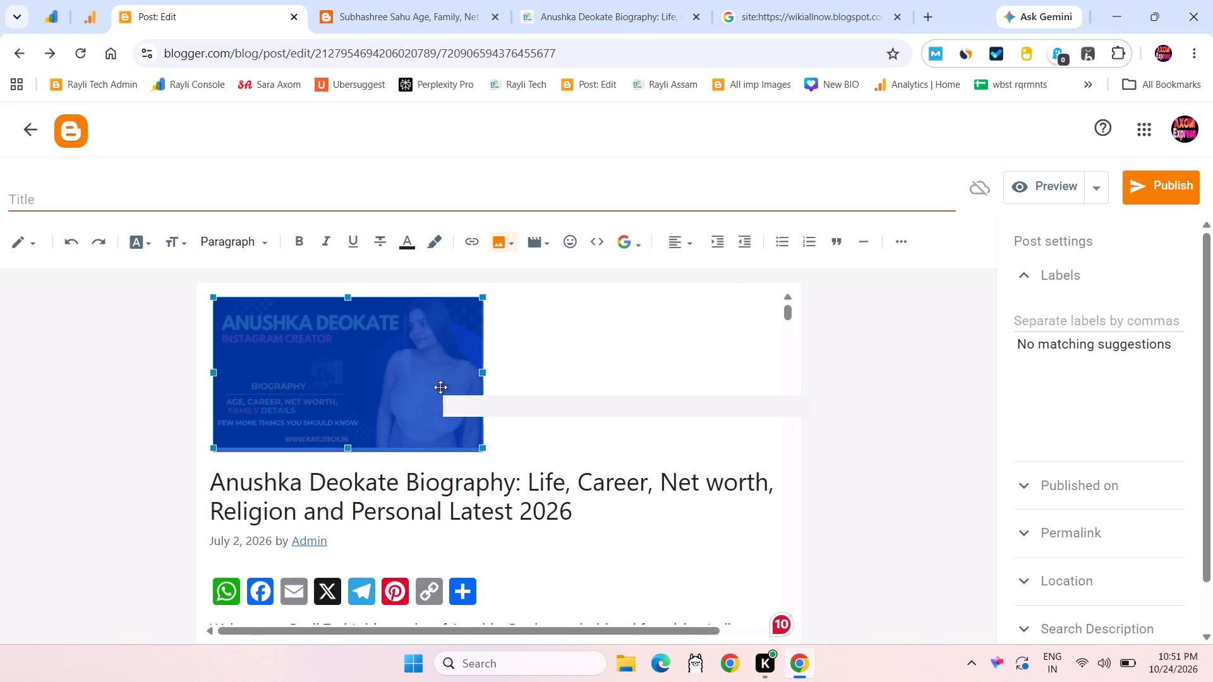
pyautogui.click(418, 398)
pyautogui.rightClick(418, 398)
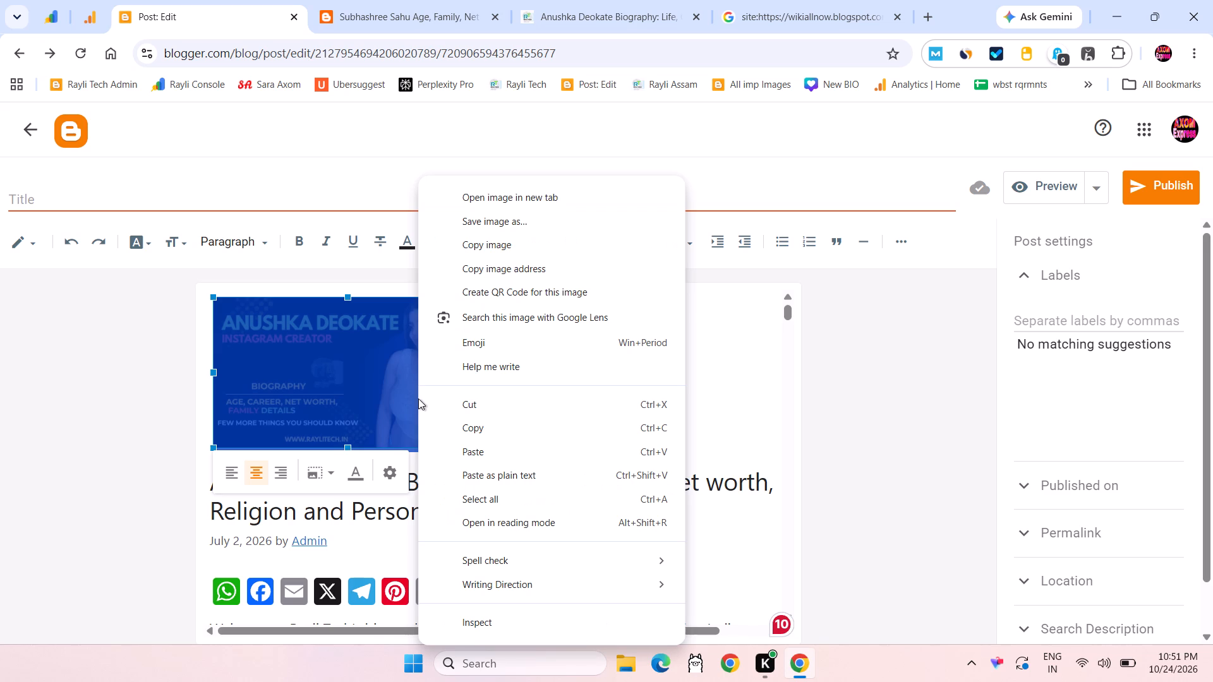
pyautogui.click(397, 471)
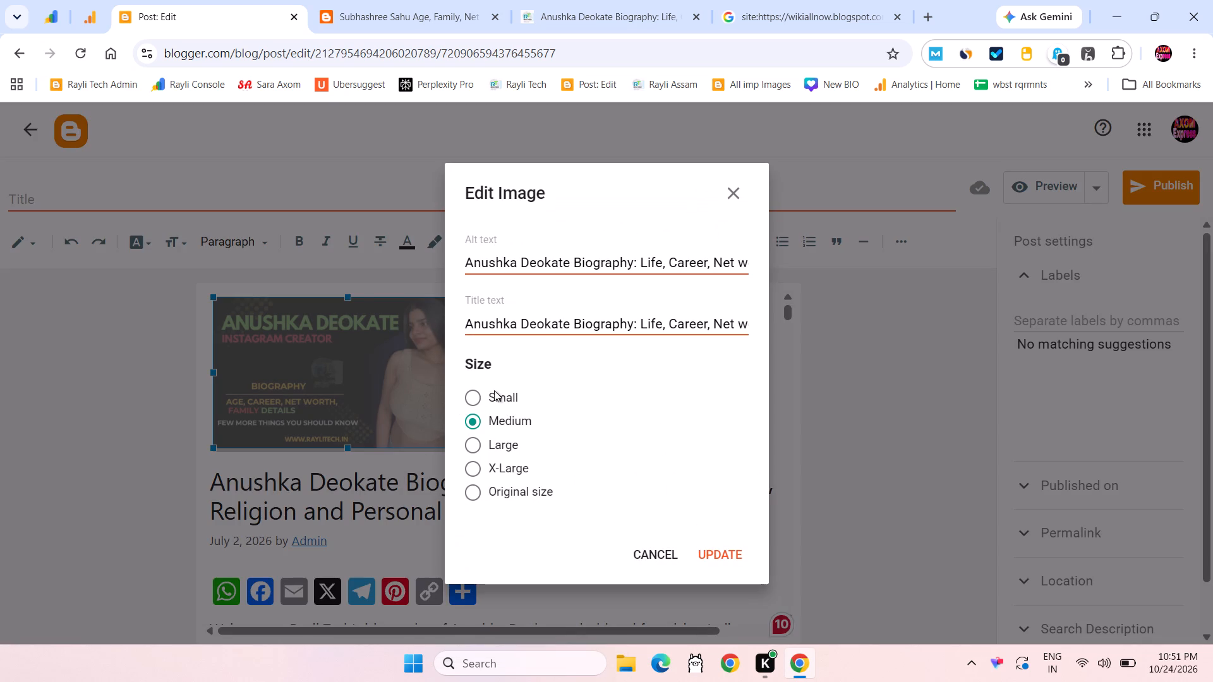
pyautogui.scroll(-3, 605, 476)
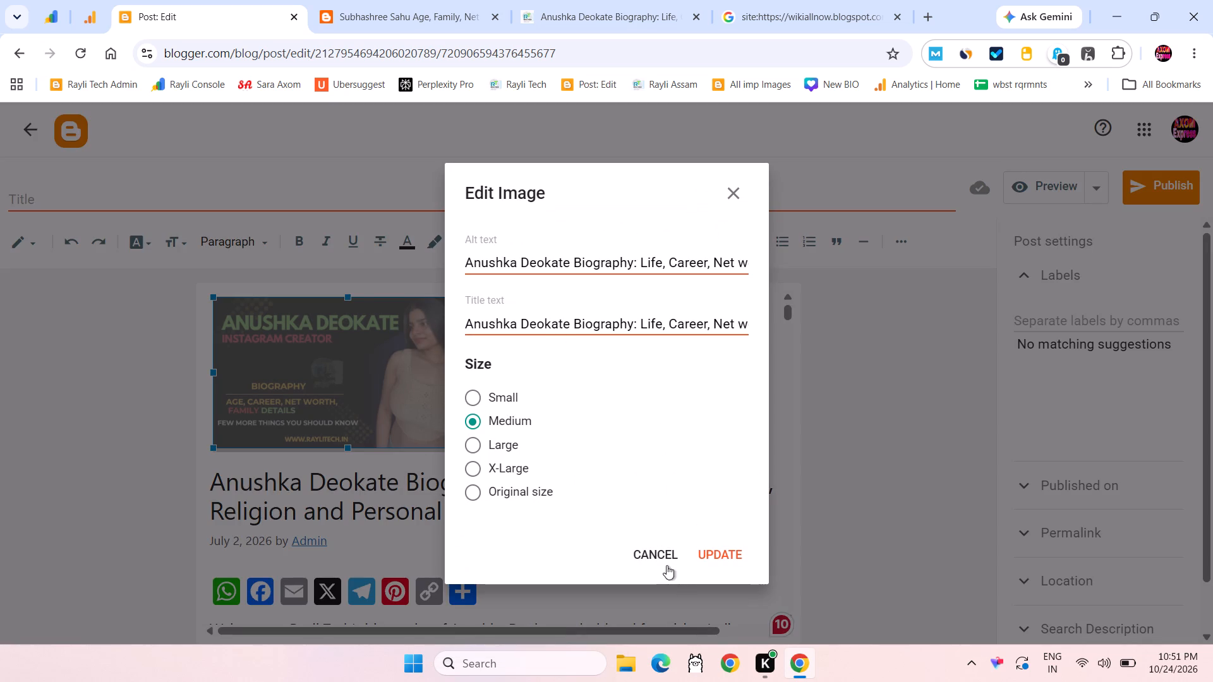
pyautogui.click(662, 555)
# Set the post title to "Anushka Deokate Biography: Life, Career, Net worth, Religion and Personal Latest 2026" and remove the header image and heading from the body.
pyautogui.click(361, 421)
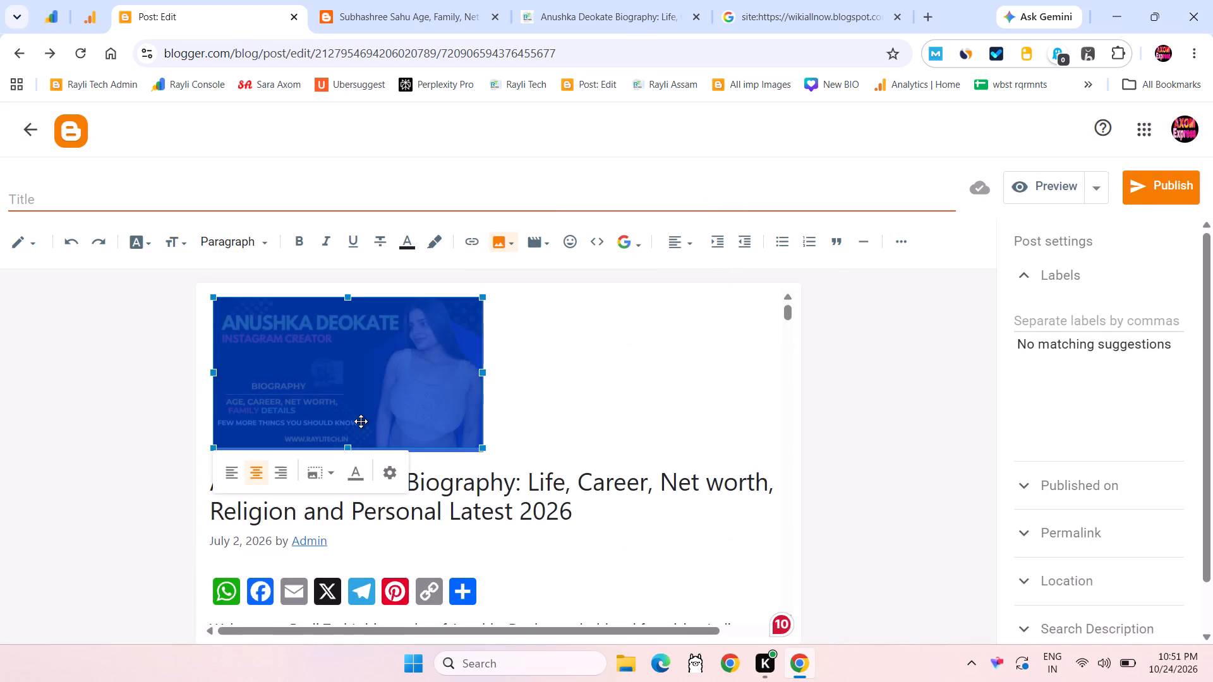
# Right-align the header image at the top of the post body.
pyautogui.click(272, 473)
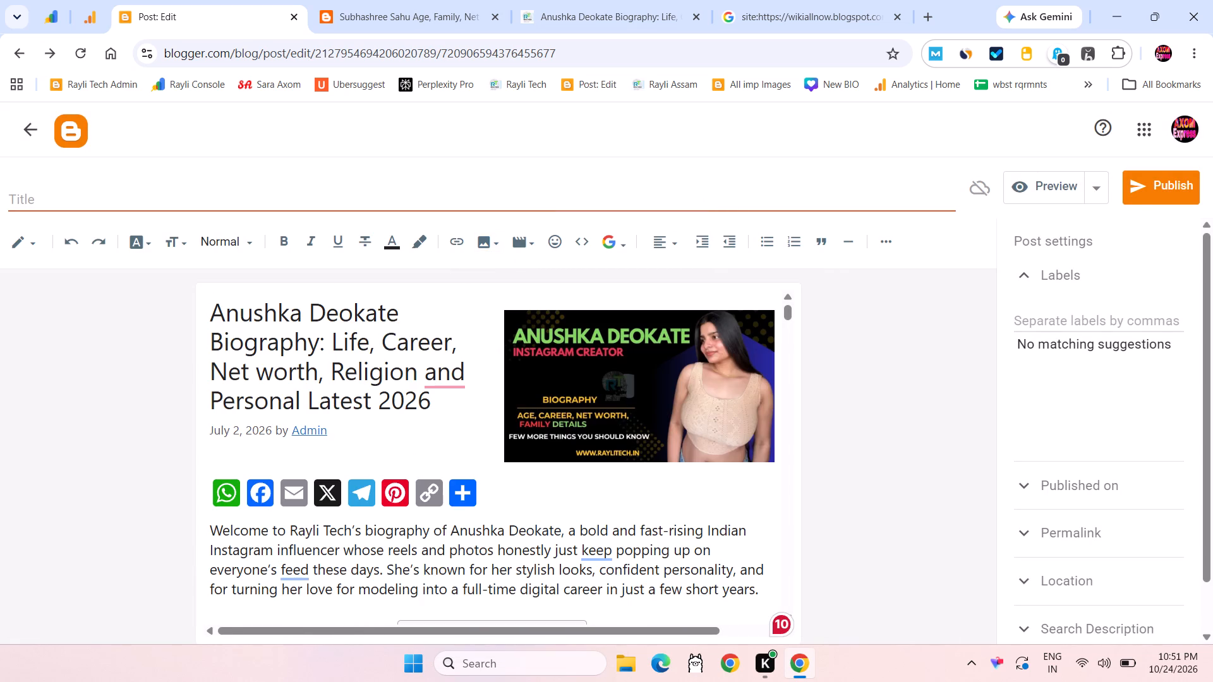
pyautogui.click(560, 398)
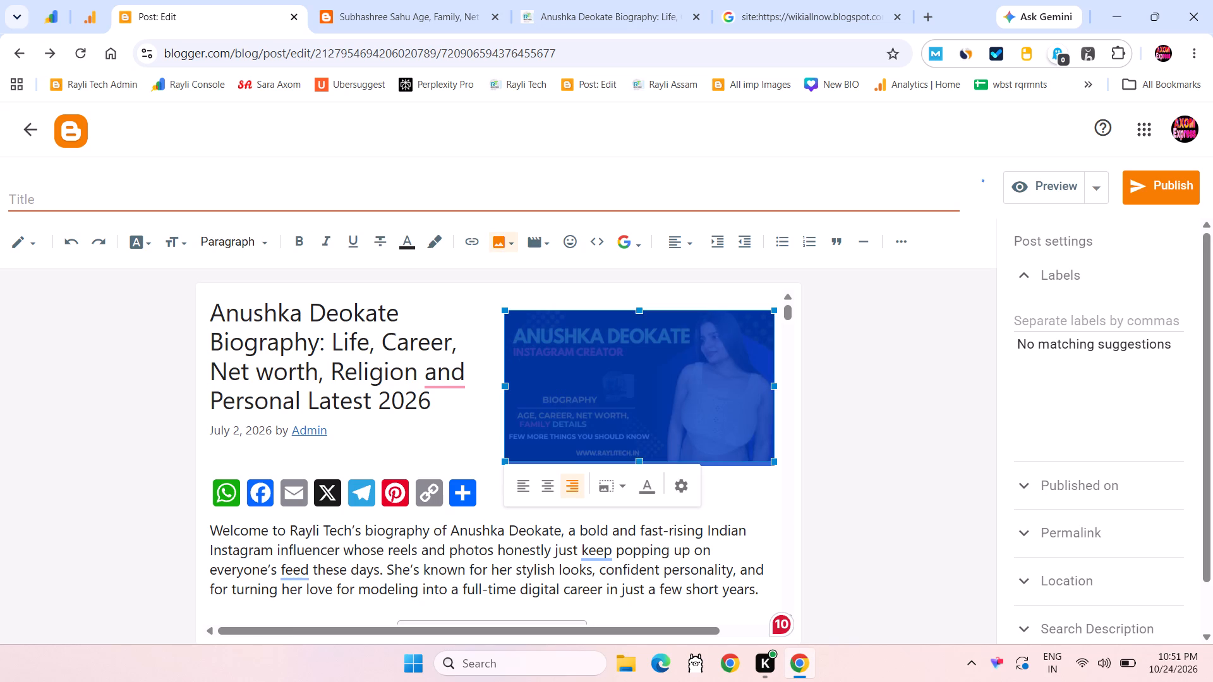
# Move the heading "Anushka Deokate Biography: Life, Career, Net worth, Religion and Personal Latest 2026" from the body into the post title.
pyautogui.click(431, 396)
pyautogui.moveTo(431, 396); pyautogui.dragTo(207, 323)
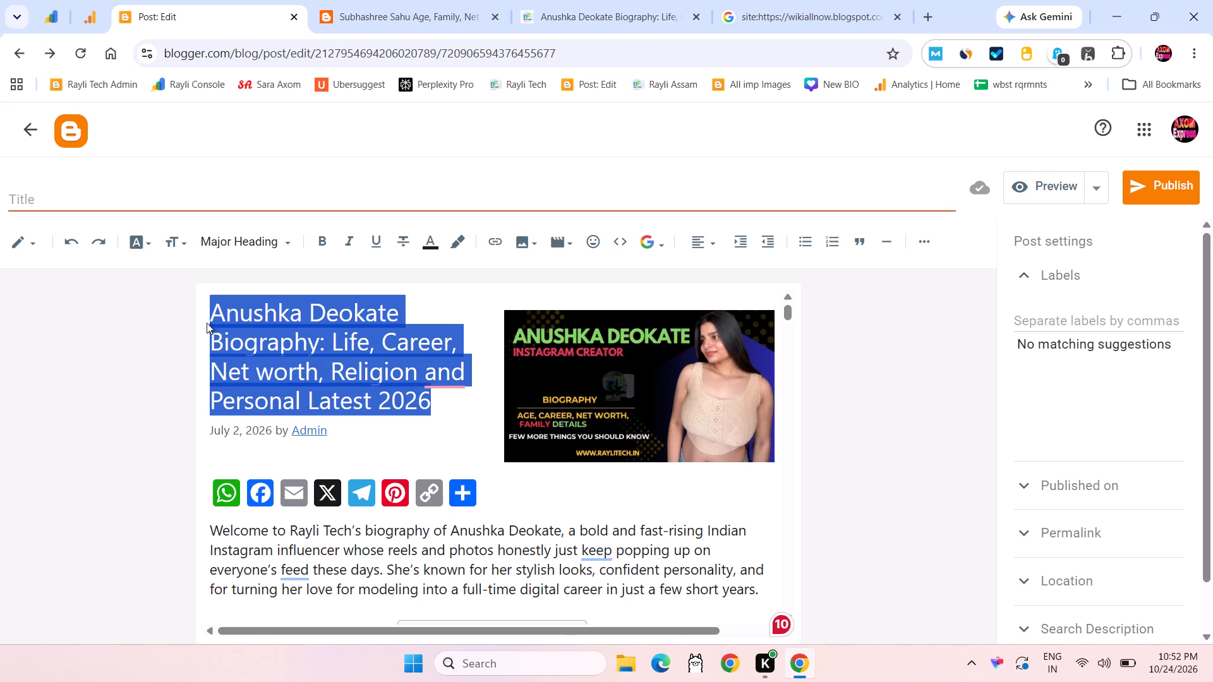
pyautogui.moveTo(207, 323); pyautogui.dragTo(207, 320)
pyautogui.hotkey('ctrl', 'x')
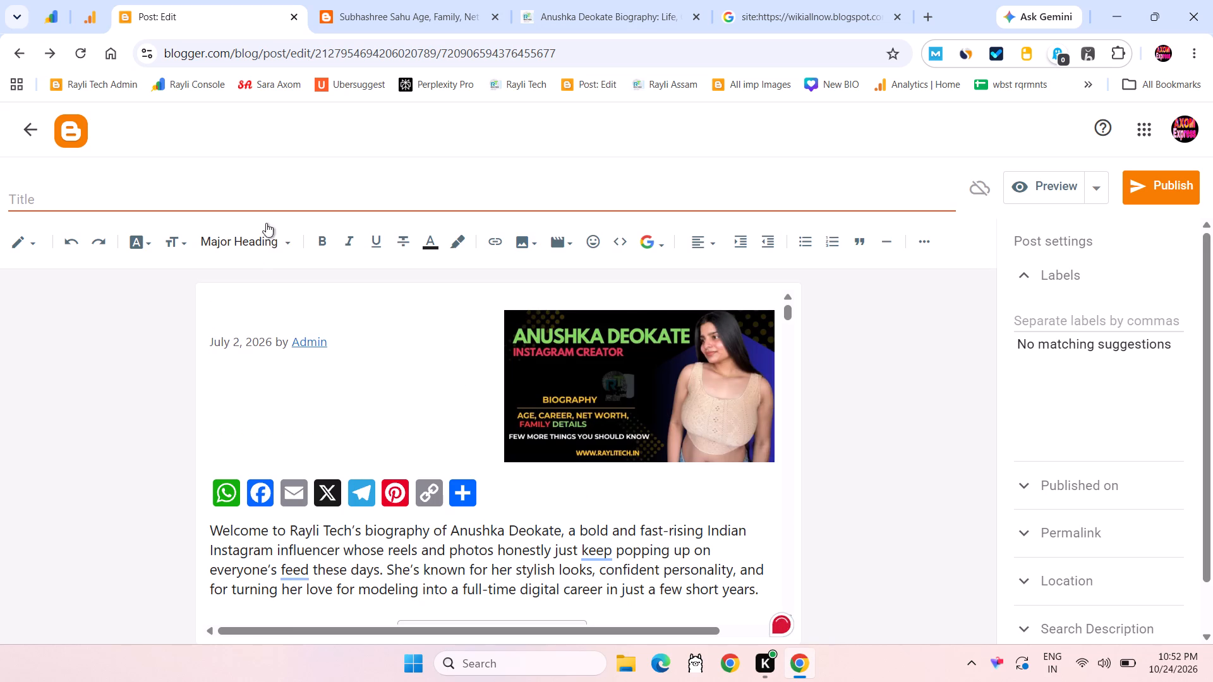
pyautogui.click(252, 188)
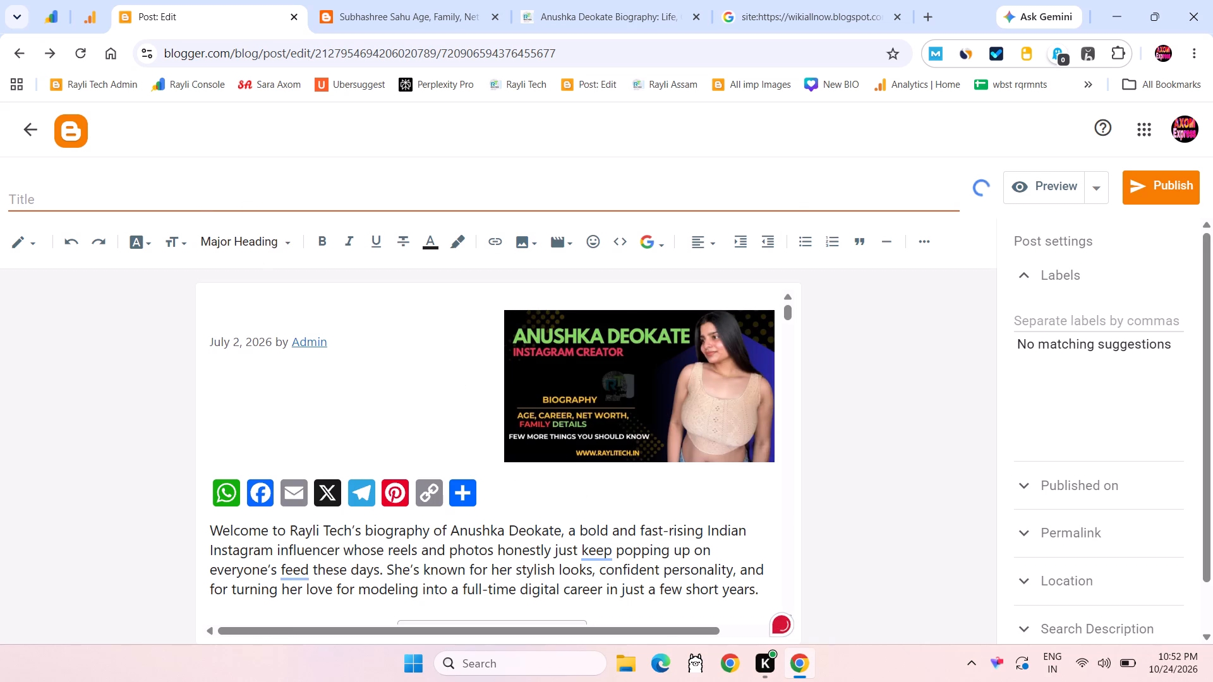
pyautogui.click(210, 196)
pyautogui.hotkey('ctrl', 'v')
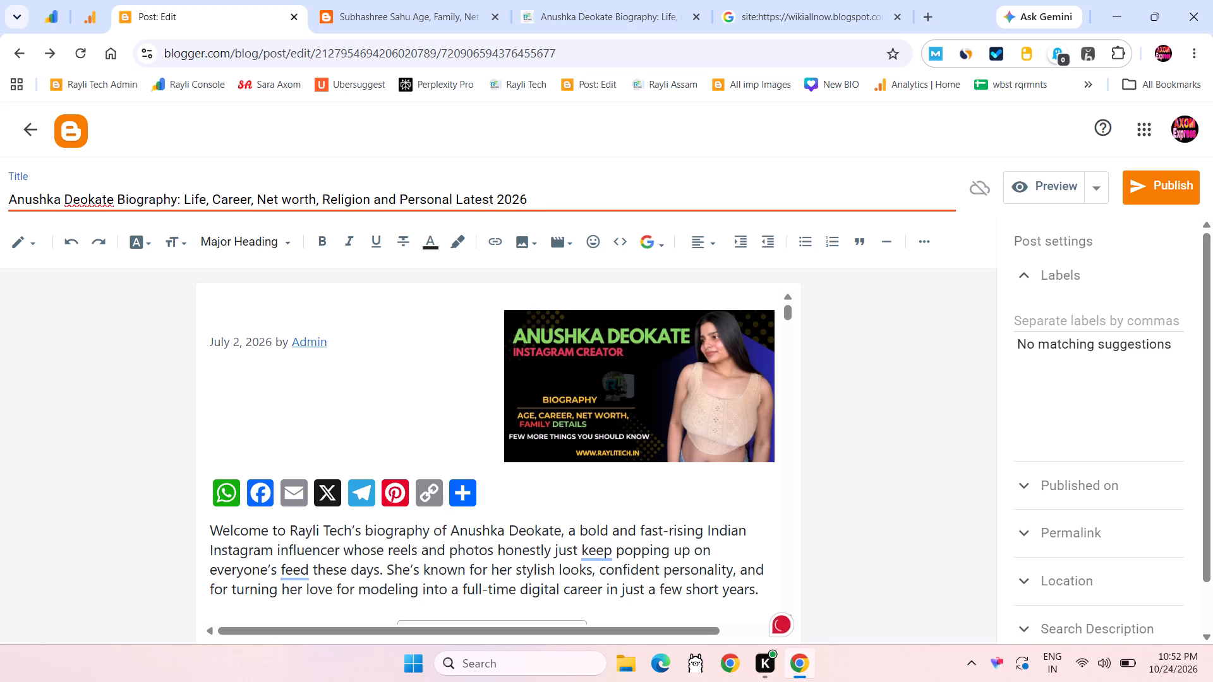
# Clear the date and author line, the header image and the WhatsApp, Facebook, email, X and Telegram share icons from above the introduction.
pyautogui.click(296, 412)
pyautogui.click(486, 498)
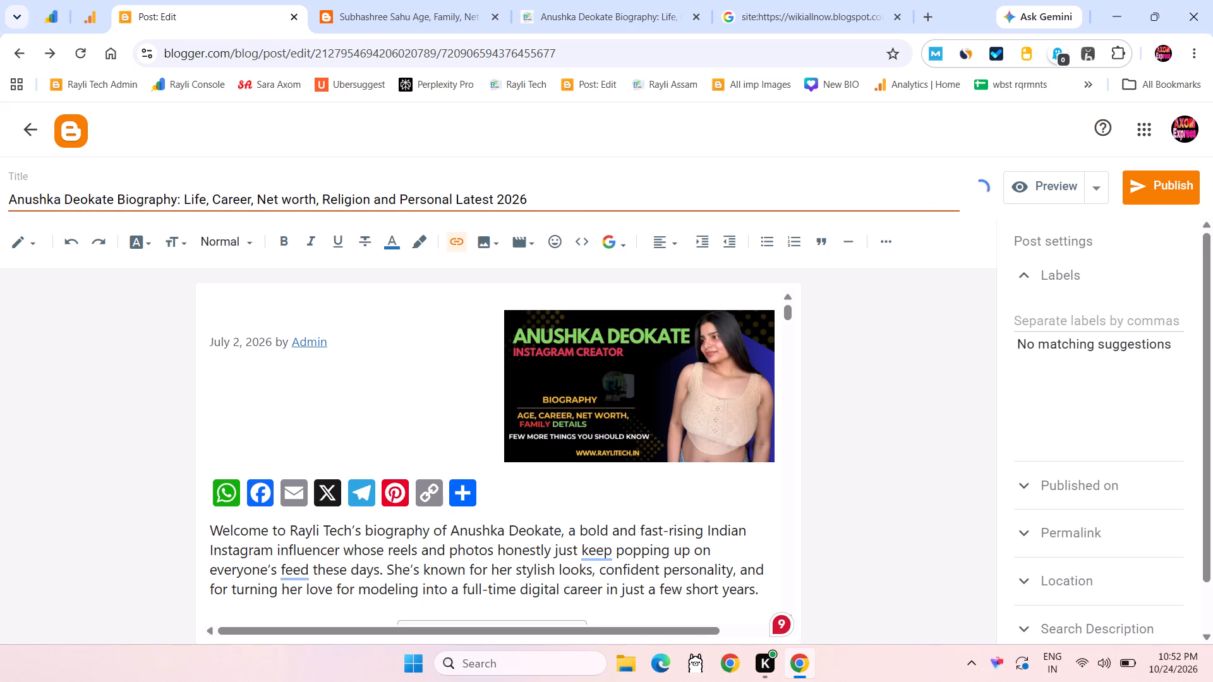
pyautogui.click(486, 498)
pyautogui.moveTo(478, 493); pyautogui.dragTo(315, 501)
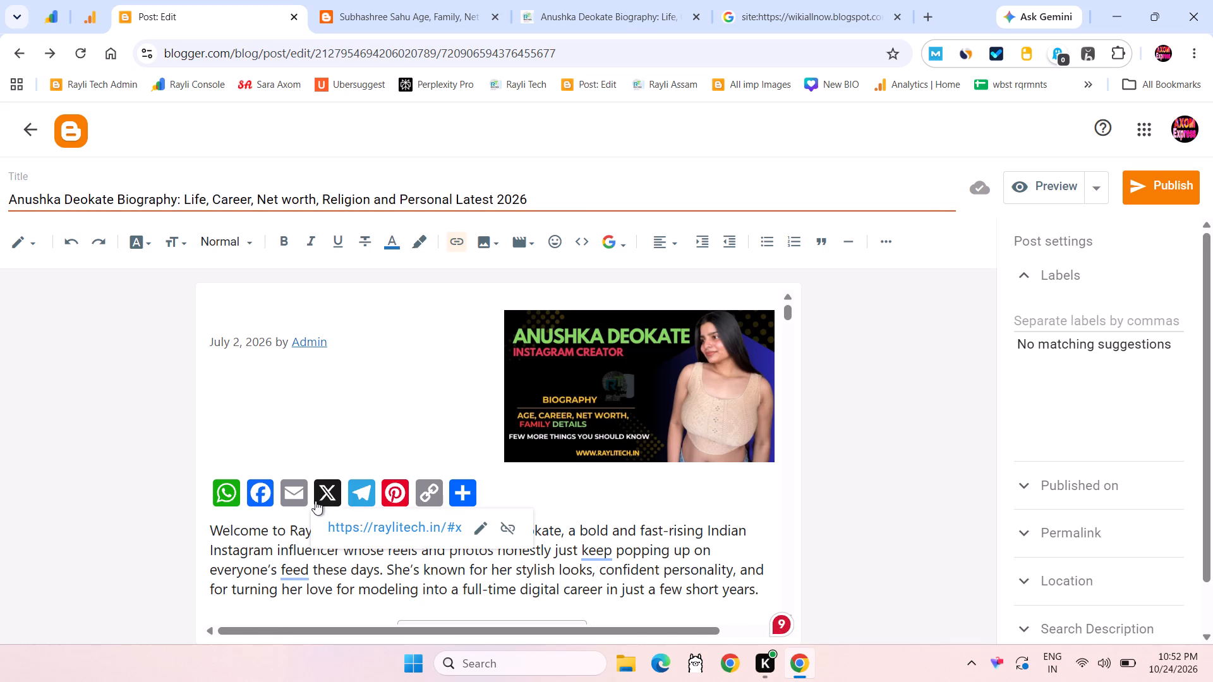
pyautogui.moveTo(494, 491); pyautogui.dragTo(231, 490)
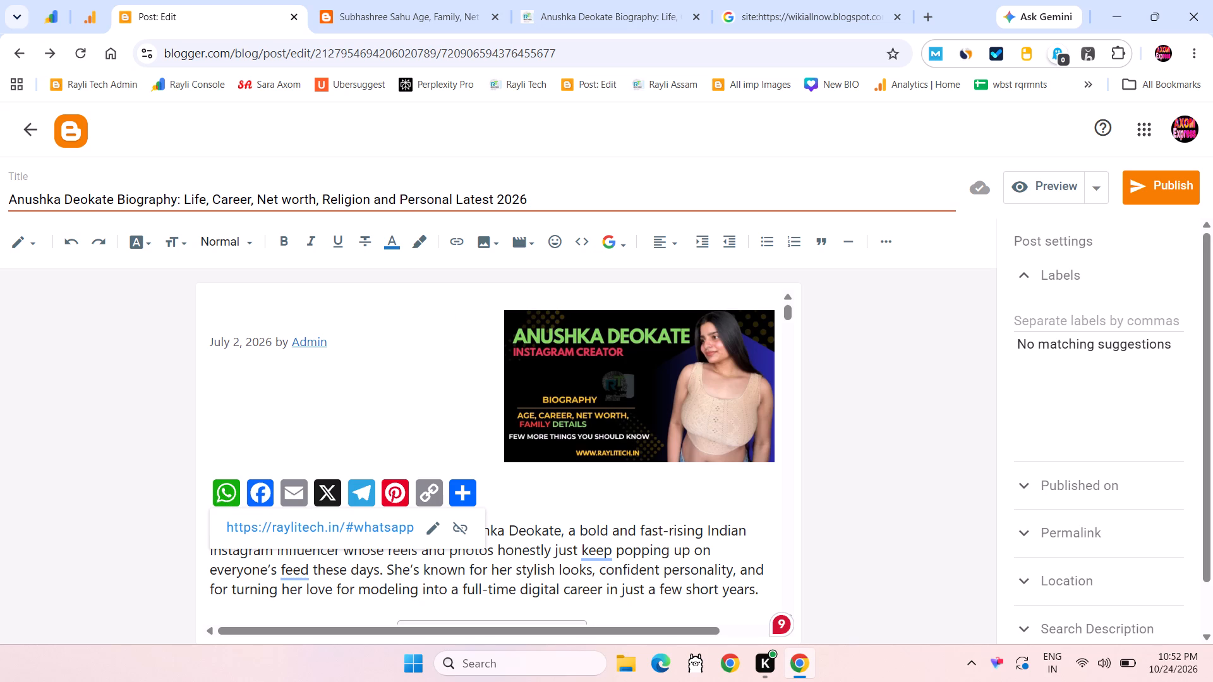
pyautogui.moveTo(390, 383); pyautogui.dragTo(223, 351)
pyautogui.moveTo(214, 338); pyautogui.dragTo(331, 367)
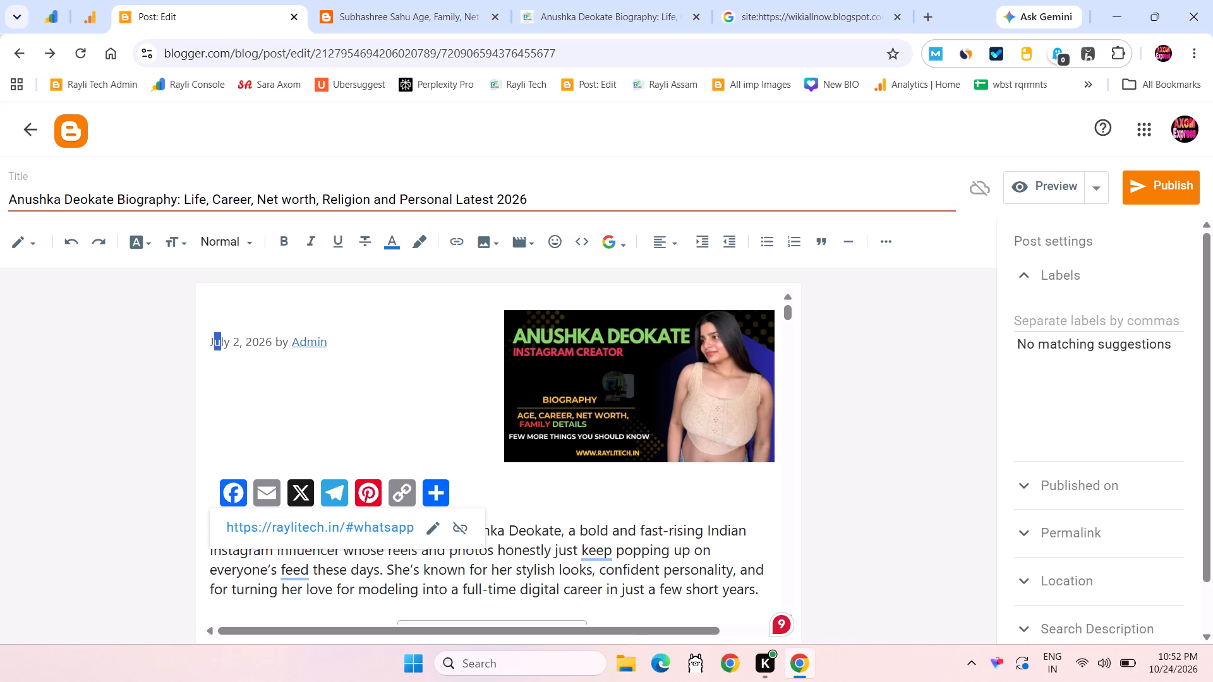
pyautogui.moveTo(331, 367); pyautogui.dragTo(343, 369)
pyautogui.press('BackSpace')
pyautogui.press('BackSpace')
pyautogui.press('BackSpace')
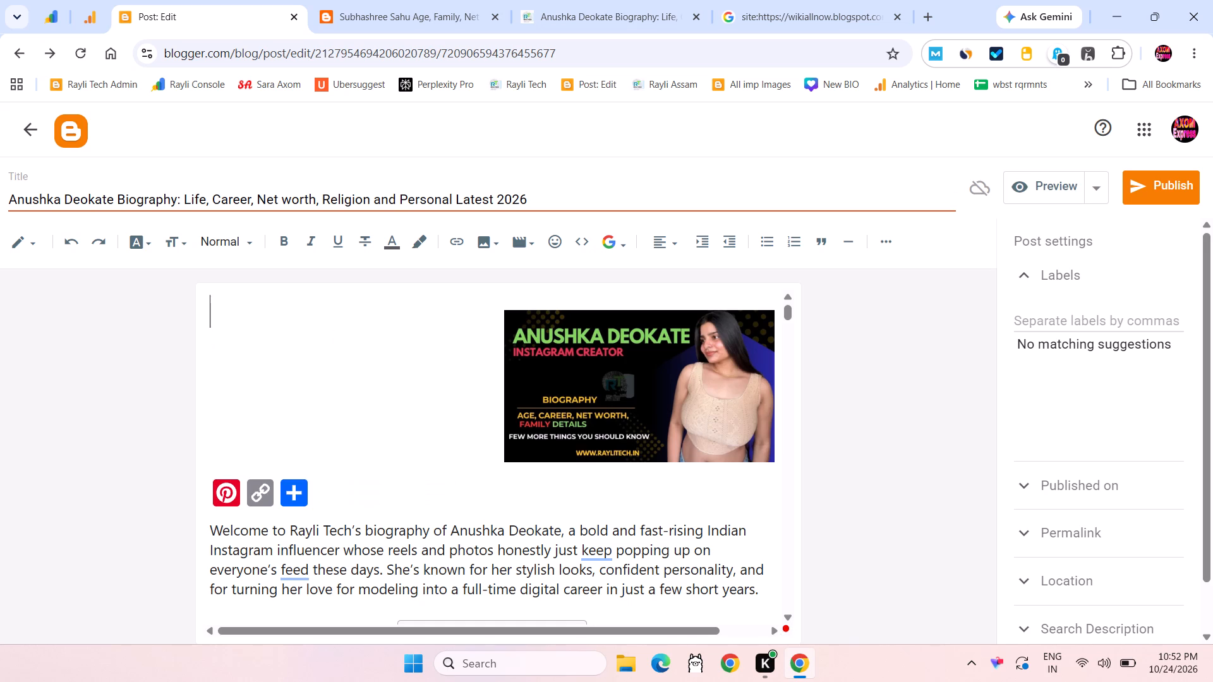
pyautogui.press('BackSpace')
pyautogui.press('BackSpace')
pyautogui.press('BackSpace')
pyautogui.scroll(4, 343, 369)
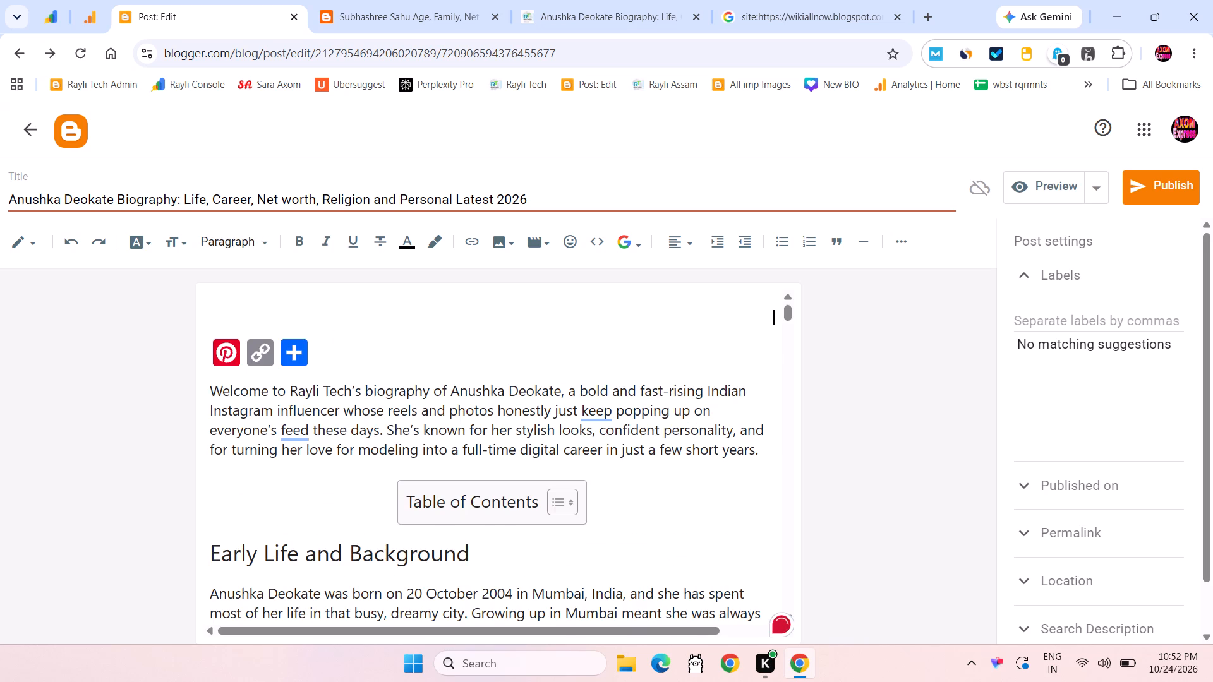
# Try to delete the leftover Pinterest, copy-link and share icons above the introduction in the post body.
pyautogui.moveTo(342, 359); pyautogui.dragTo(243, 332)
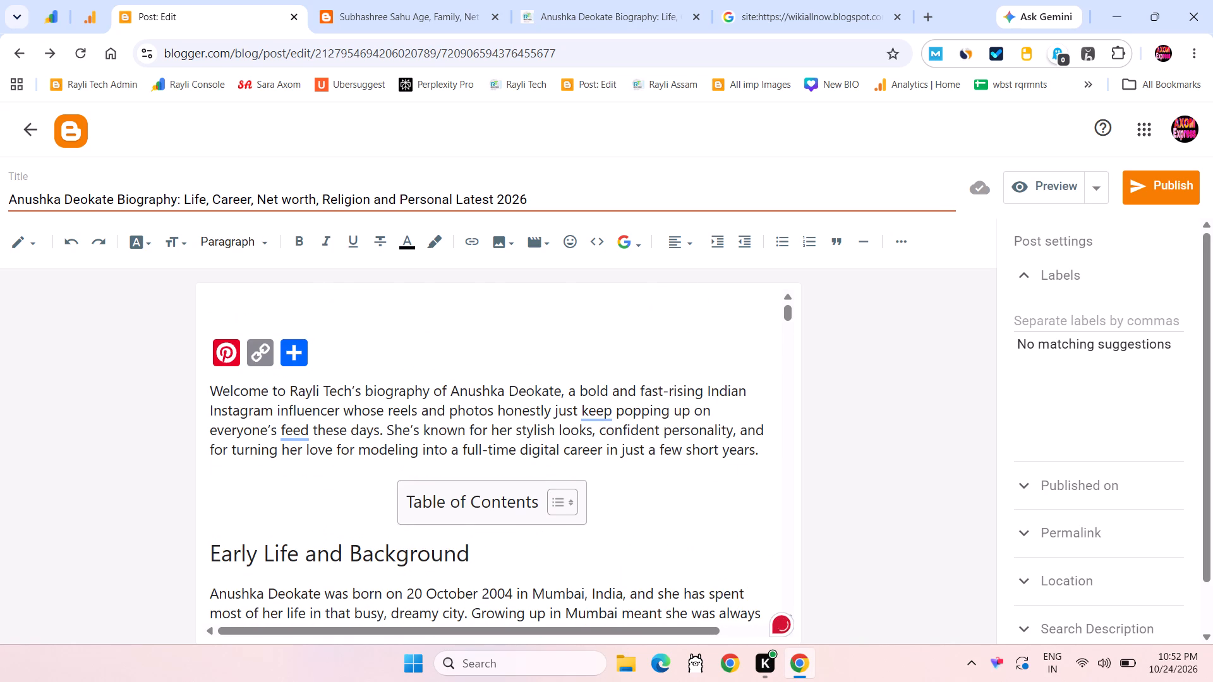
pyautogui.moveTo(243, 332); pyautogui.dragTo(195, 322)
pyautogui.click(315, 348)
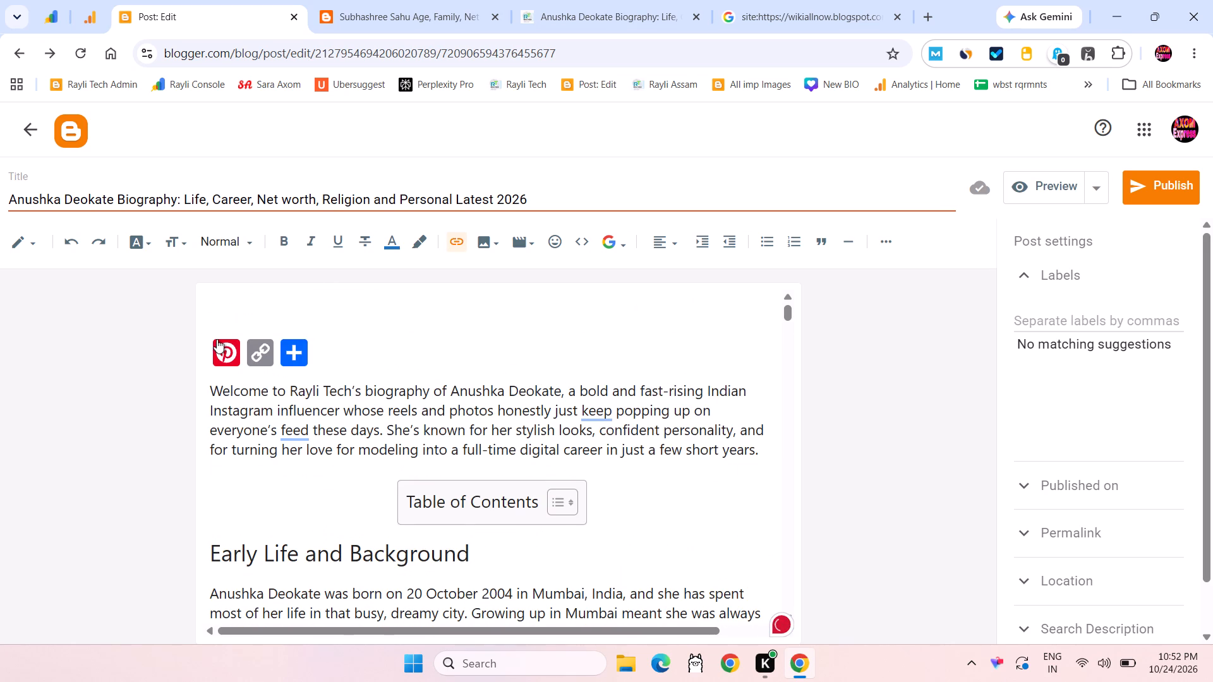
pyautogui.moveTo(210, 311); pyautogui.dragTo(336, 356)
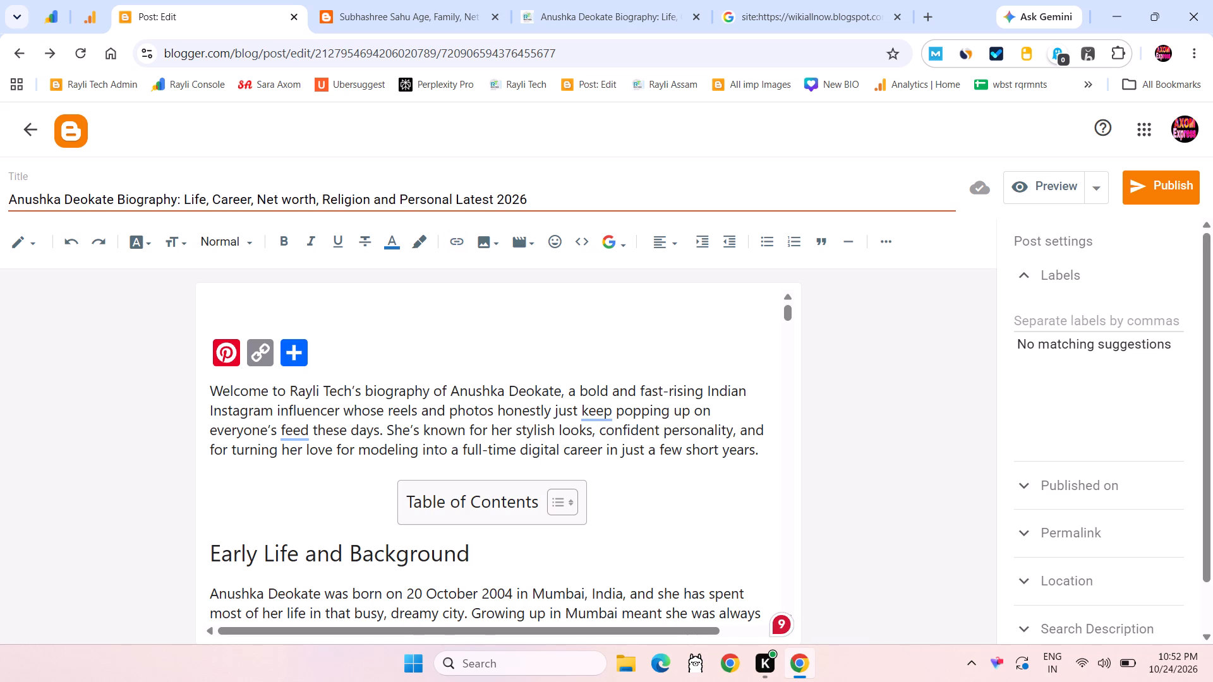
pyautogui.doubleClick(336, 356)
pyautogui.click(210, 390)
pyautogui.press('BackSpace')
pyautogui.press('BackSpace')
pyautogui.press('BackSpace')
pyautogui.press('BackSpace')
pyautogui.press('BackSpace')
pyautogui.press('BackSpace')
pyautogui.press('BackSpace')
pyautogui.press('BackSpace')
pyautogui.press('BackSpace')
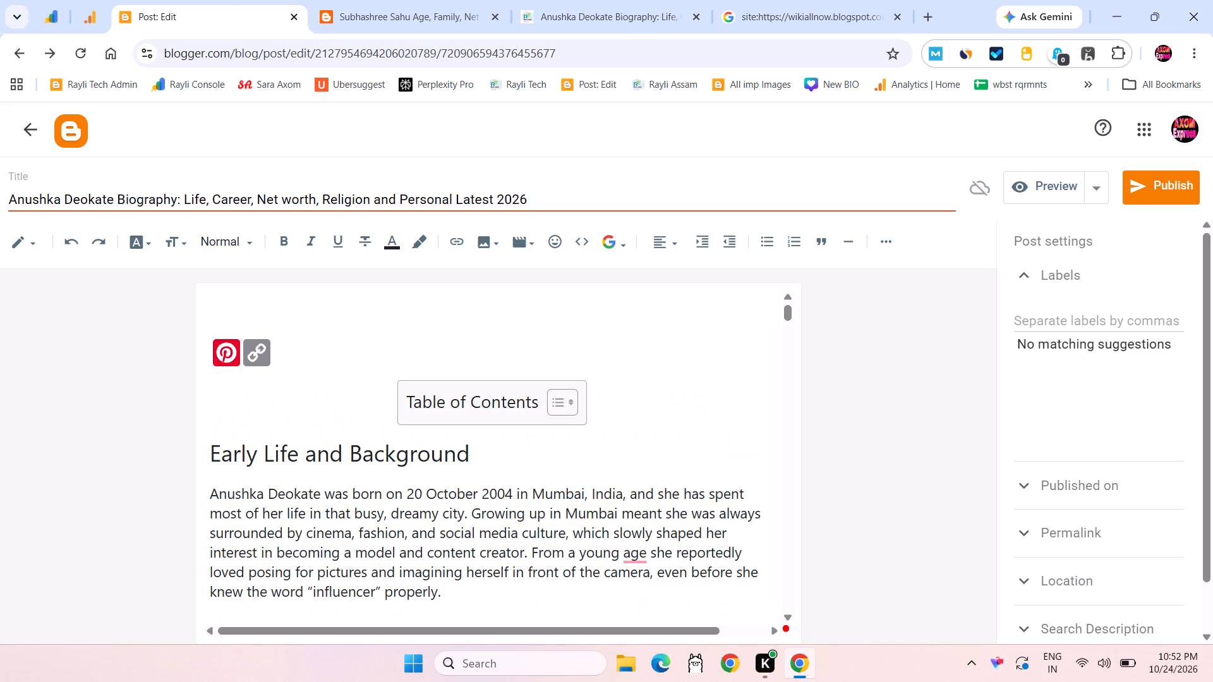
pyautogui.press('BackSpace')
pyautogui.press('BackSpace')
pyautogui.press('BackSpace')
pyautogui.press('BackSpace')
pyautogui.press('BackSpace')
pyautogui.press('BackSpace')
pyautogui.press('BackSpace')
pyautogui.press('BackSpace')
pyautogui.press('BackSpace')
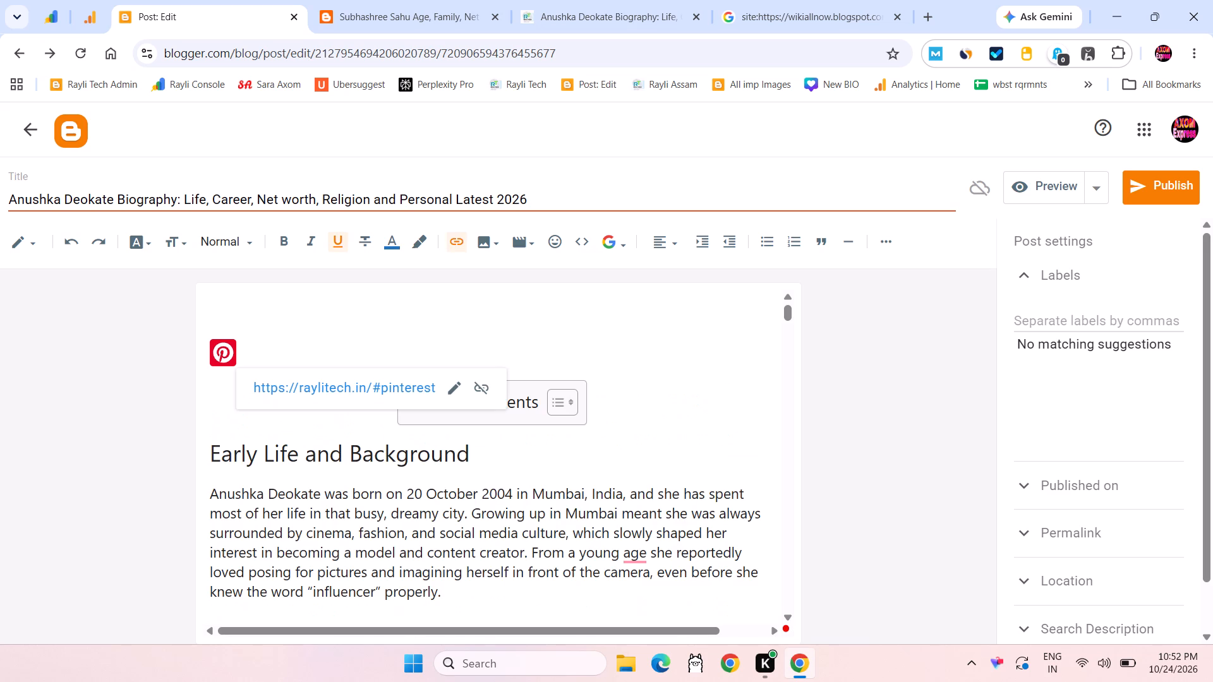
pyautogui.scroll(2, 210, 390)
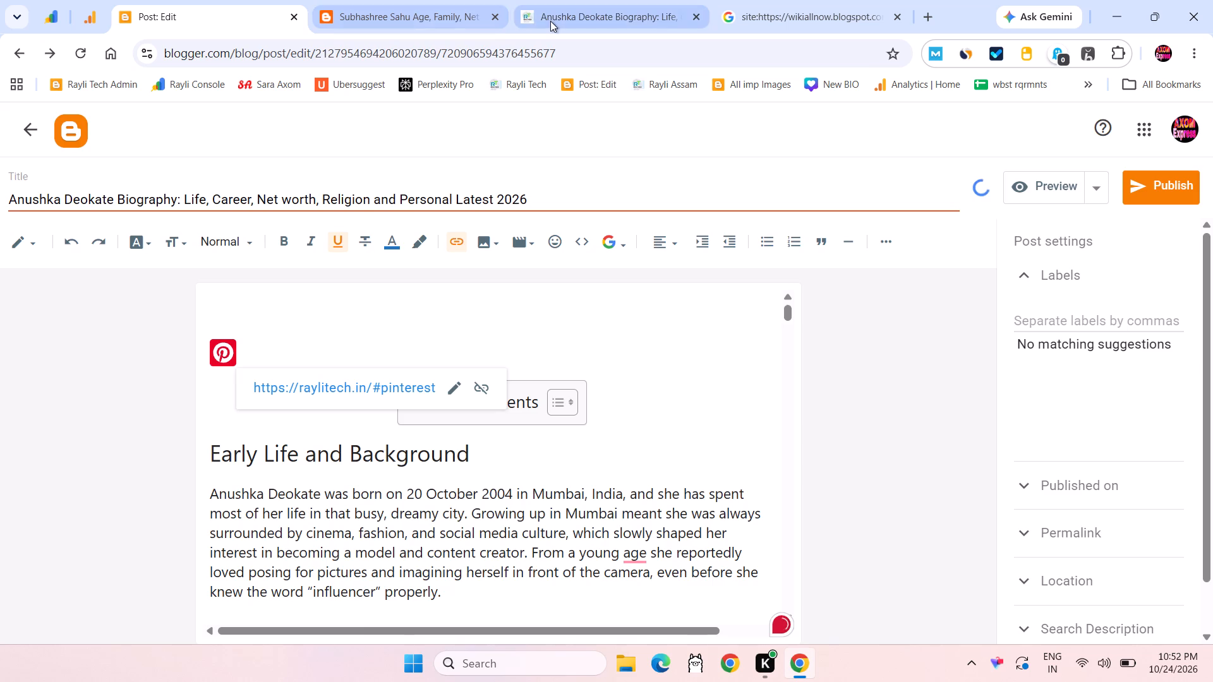
pyautogui.click(552, 21)
pyautogui.scroll(16, 362, 432)
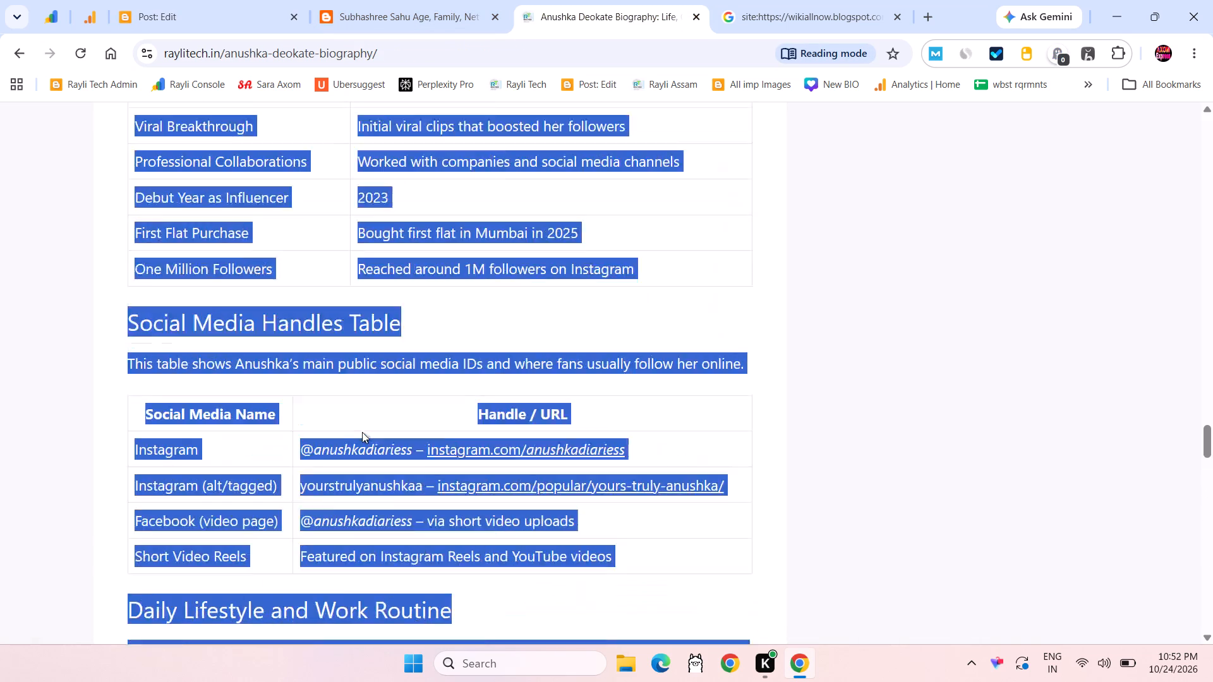
pyautogui.scroll(16, 362, 432)
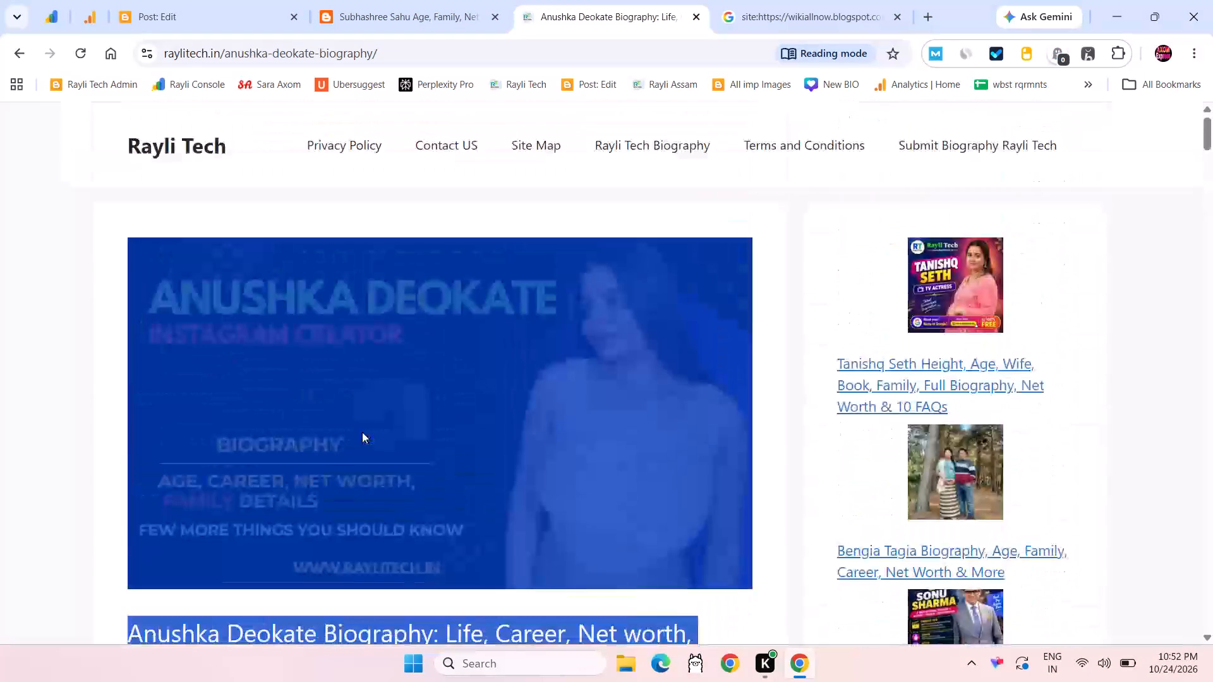
pyautogui.scroll(-7, 362, 432)
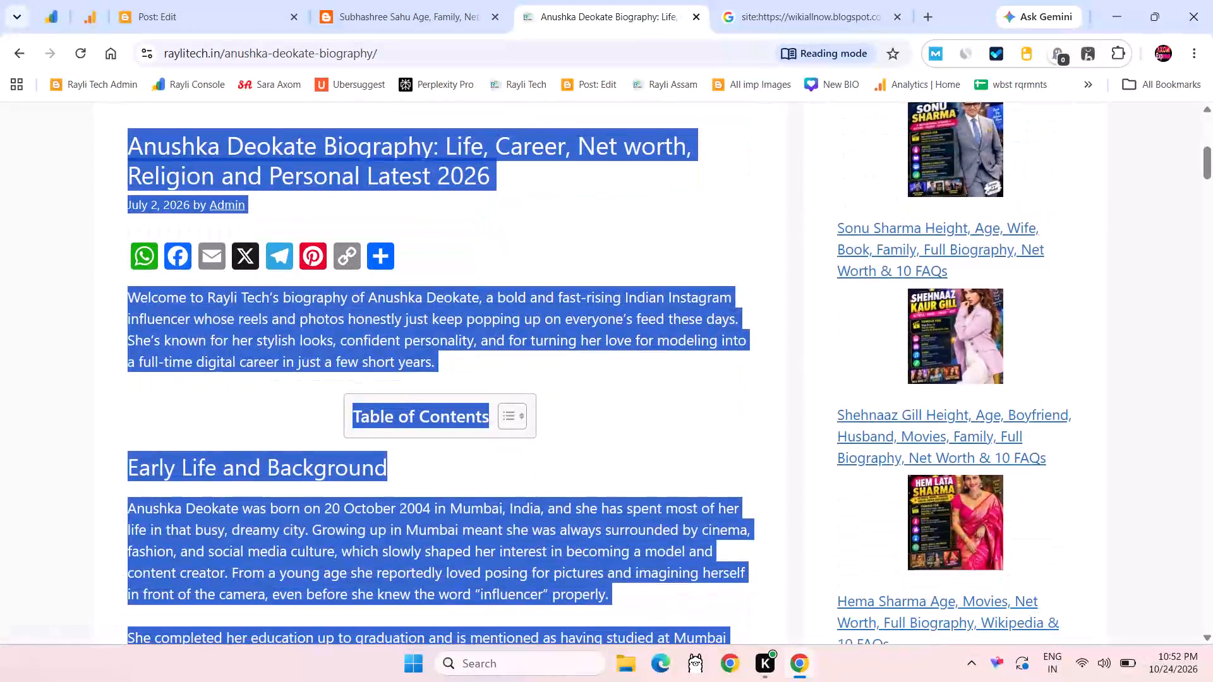
pyautogui.click(316, 512)
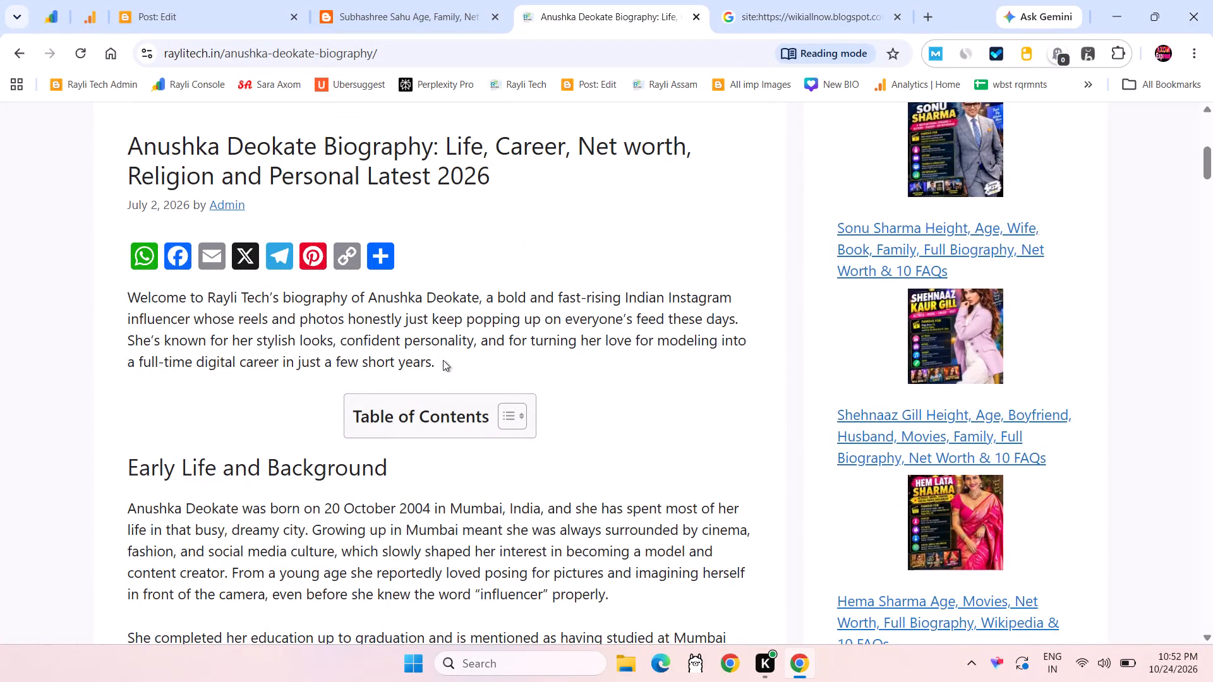
pyautogui.click(369, 6)
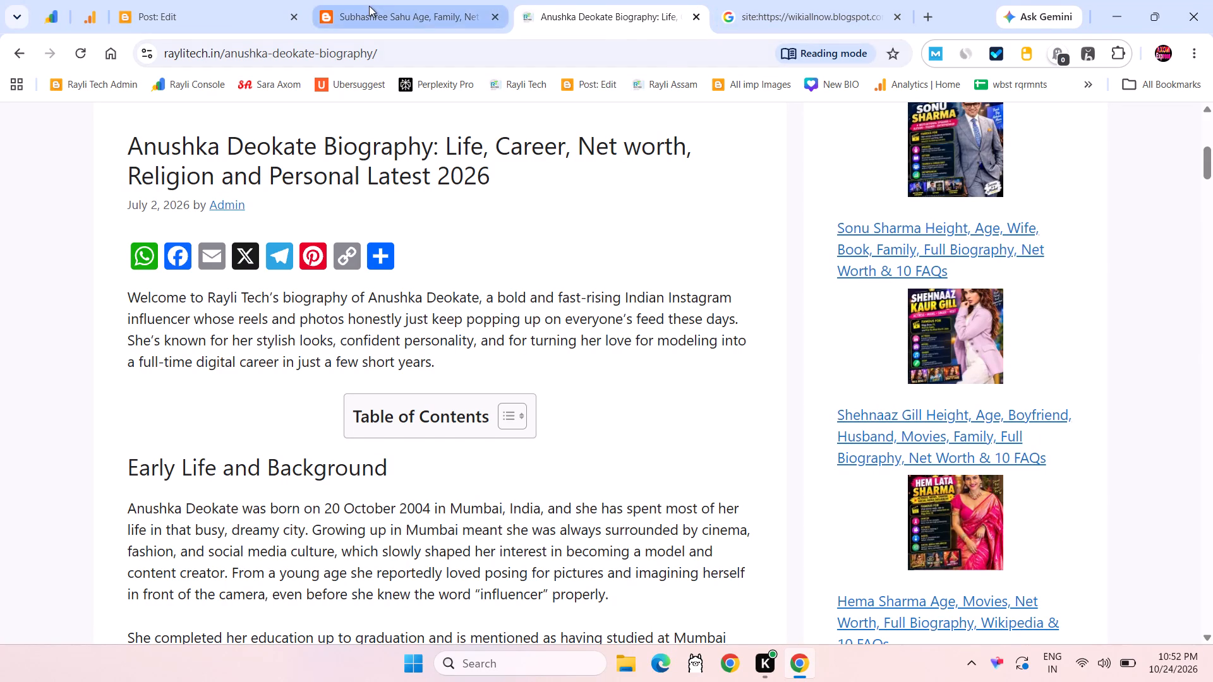
pyautogui.click(238, 9)
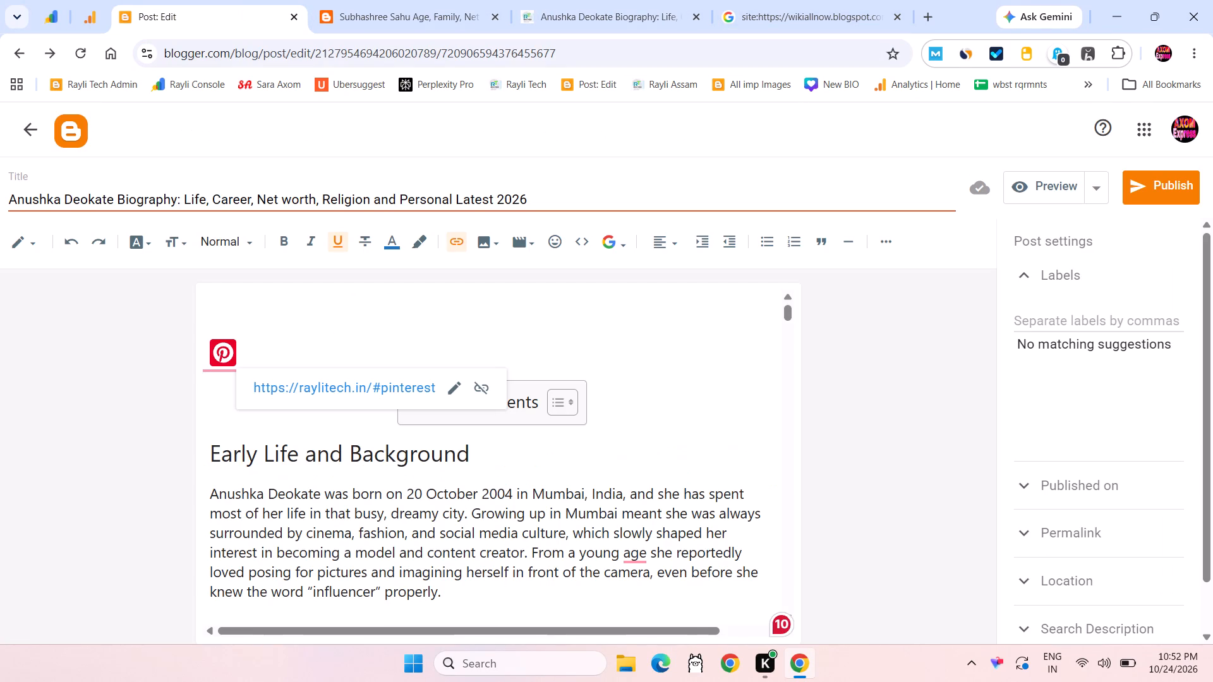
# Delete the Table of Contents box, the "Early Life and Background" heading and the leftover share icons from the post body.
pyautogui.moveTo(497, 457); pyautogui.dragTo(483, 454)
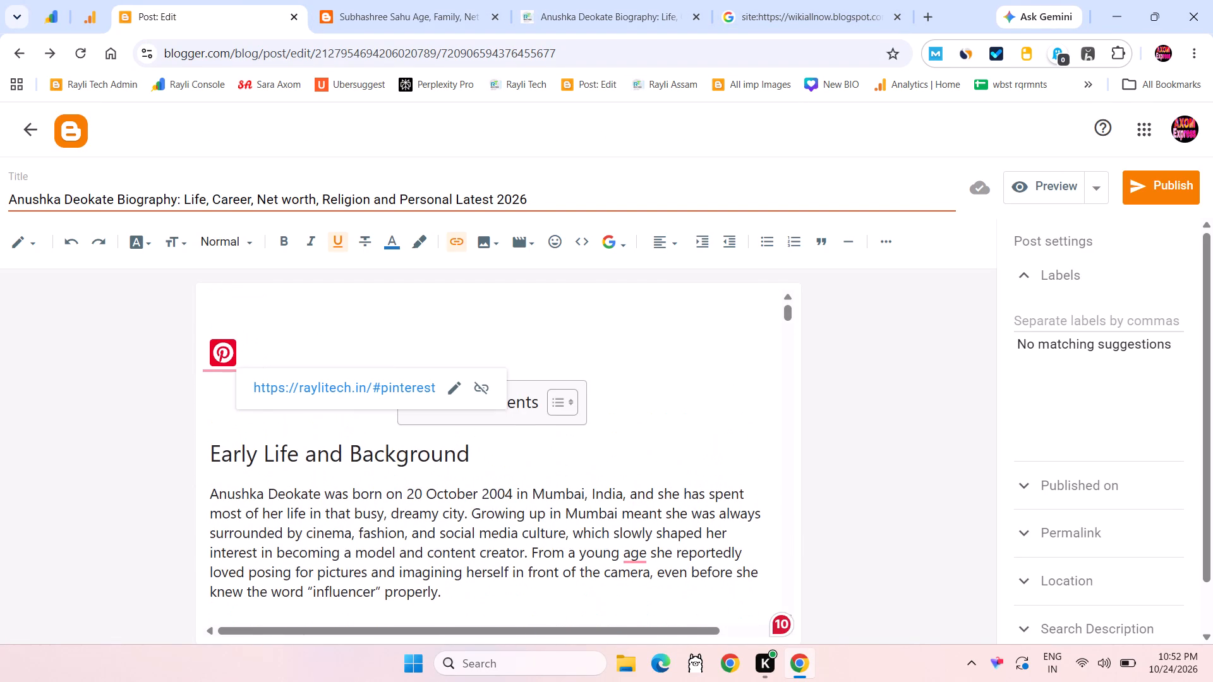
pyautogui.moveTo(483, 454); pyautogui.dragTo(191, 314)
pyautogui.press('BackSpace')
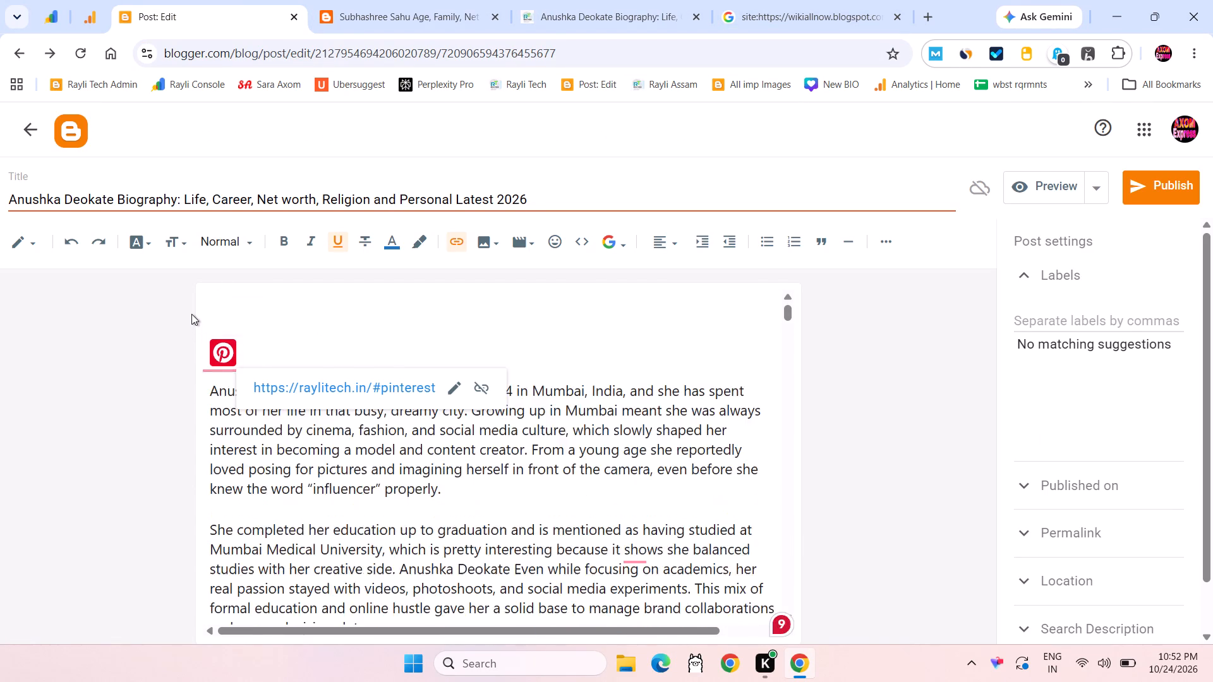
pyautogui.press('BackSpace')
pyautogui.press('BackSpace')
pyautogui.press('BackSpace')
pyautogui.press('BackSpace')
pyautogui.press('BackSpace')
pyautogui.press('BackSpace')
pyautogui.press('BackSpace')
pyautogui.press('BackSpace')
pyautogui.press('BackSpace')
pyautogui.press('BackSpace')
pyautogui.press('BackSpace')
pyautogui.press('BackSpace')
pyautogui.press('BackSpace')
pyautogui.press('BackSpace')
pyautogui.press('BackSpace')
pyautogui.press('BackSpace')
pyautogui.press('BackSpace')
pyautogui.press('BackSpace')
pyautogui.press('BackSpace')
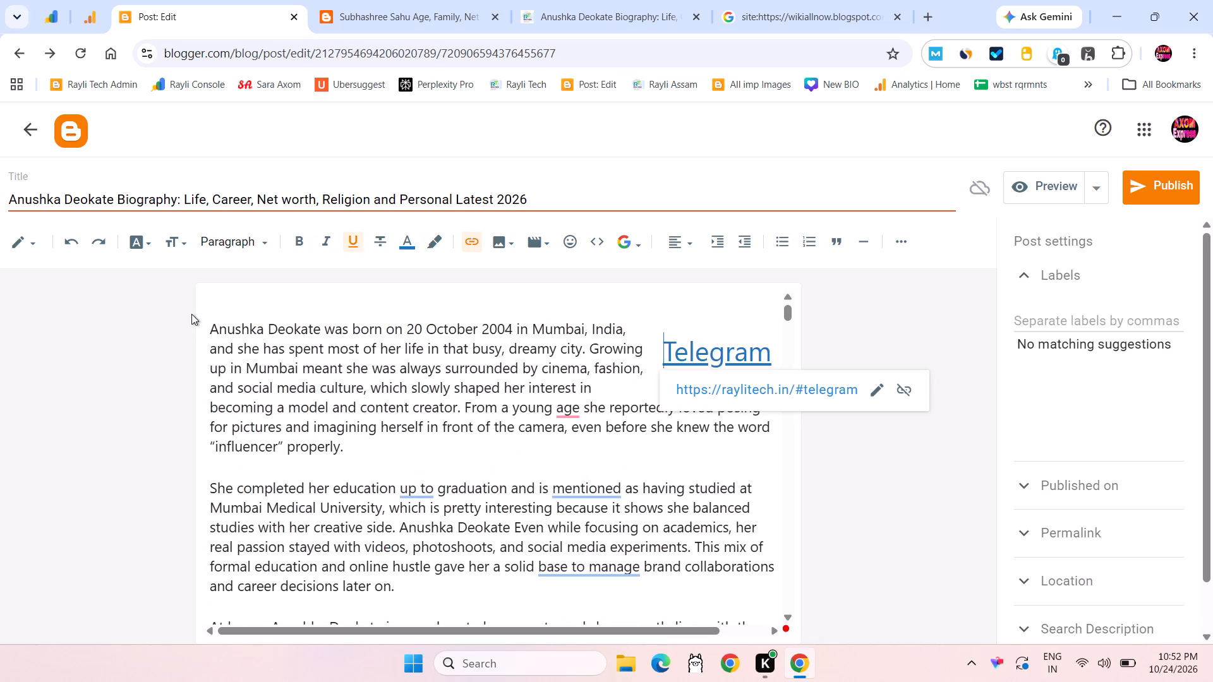
pyautogui.hotkey('ctrl', 'a')
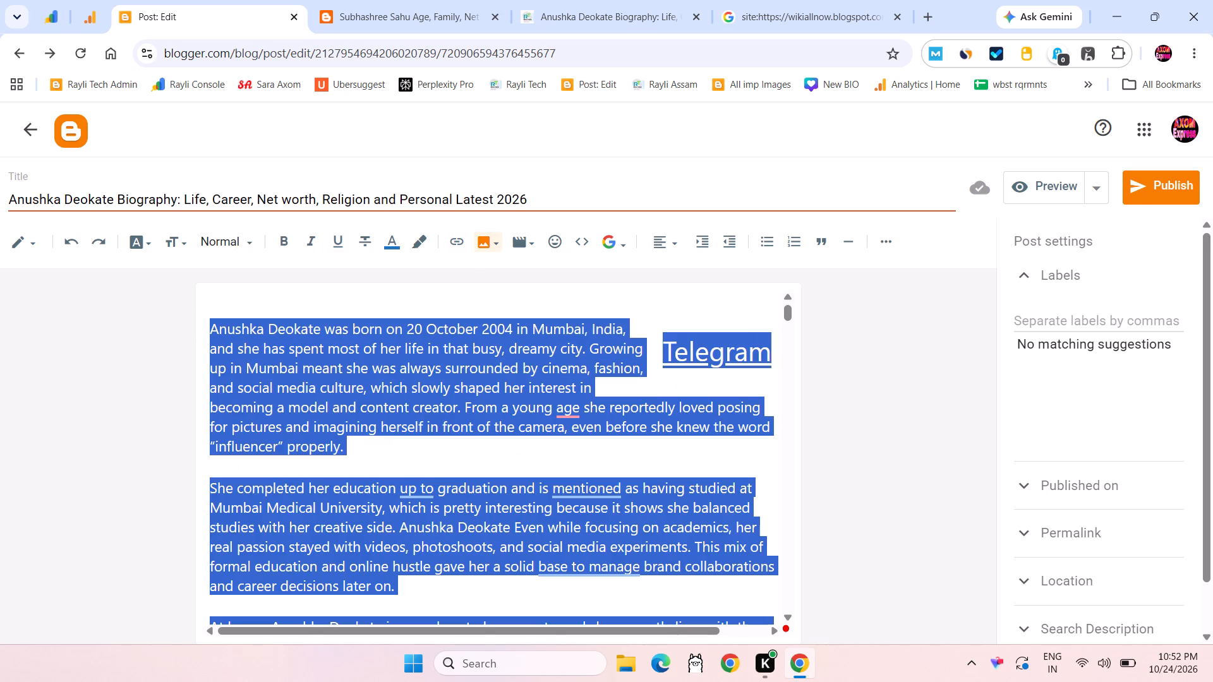
pyautogui.press('BackSpace')
# Remove the leftover empty separator div from the post's HTML source and return to the Compose view.
pyautogui.click(31, 248)
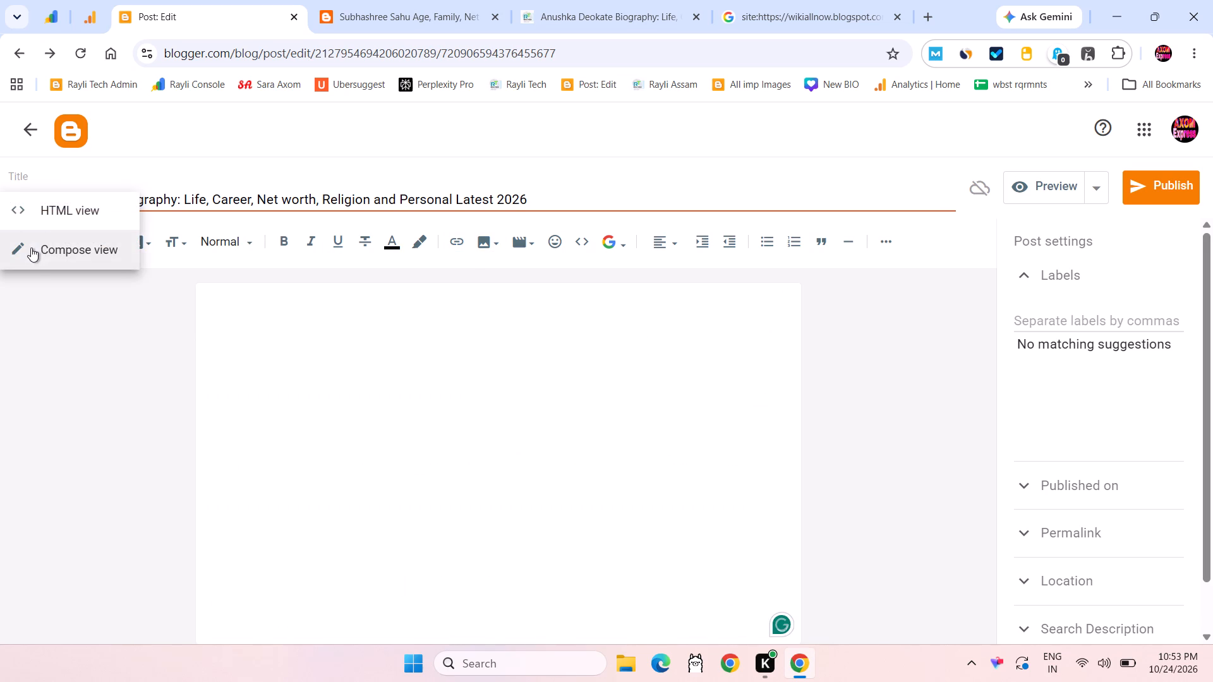
pyautogui.click(51, 216)
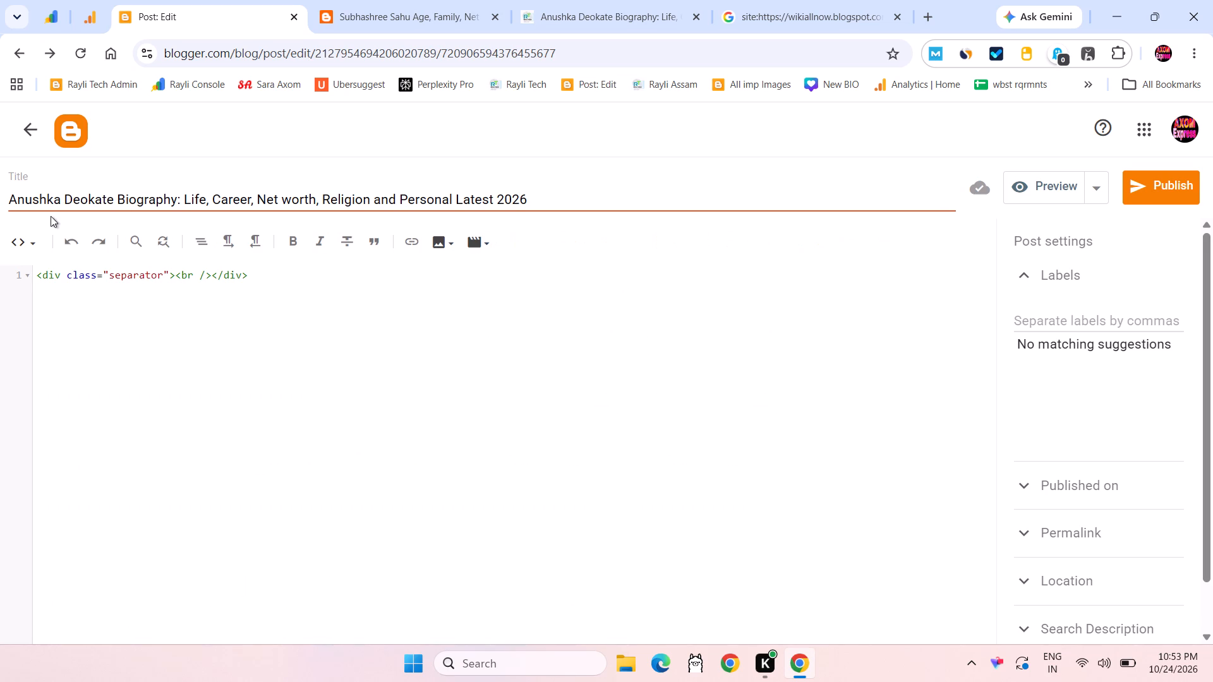
pyautogui.moveTo(221, 357); pyautogui.dragTo(28, 261)
pyautogui.press('BackSpace')
pyautogui.click(19, 237)
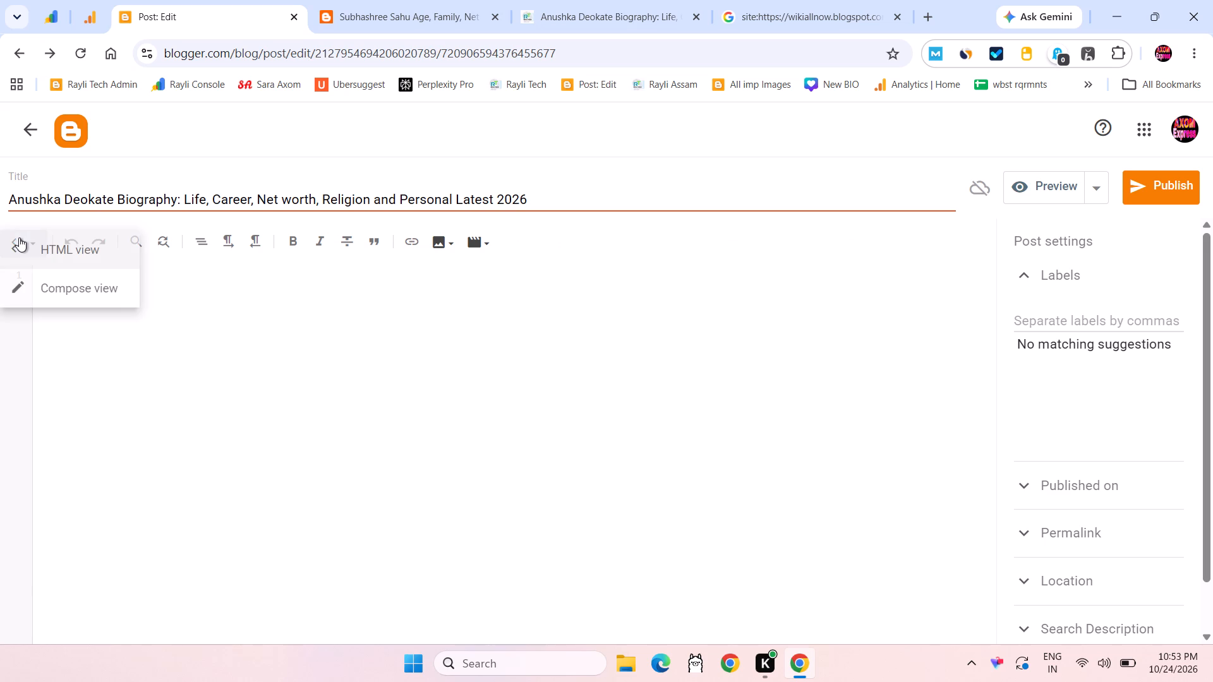
pyautogui.click(67, 298)
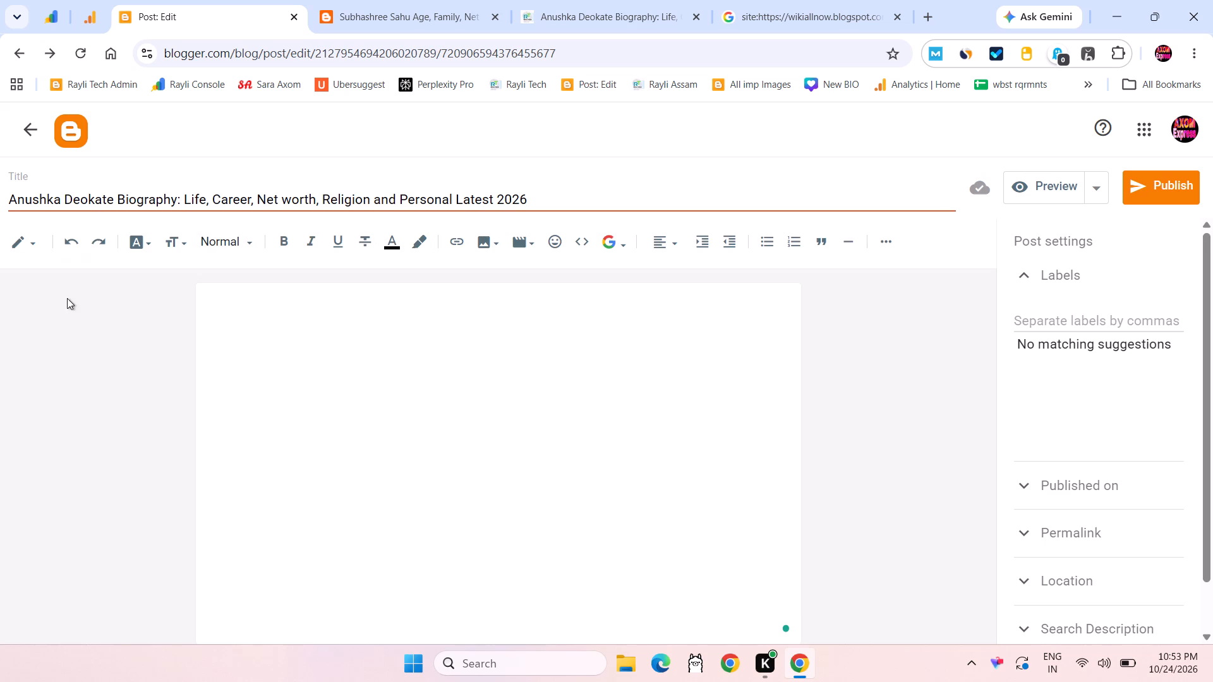
# Copy the "Welcome to Rayli Tech's biography" introduction paragraph from the raylitech.in article into the empty post body, followed by a new line.
pyautogui.click(322, 352)
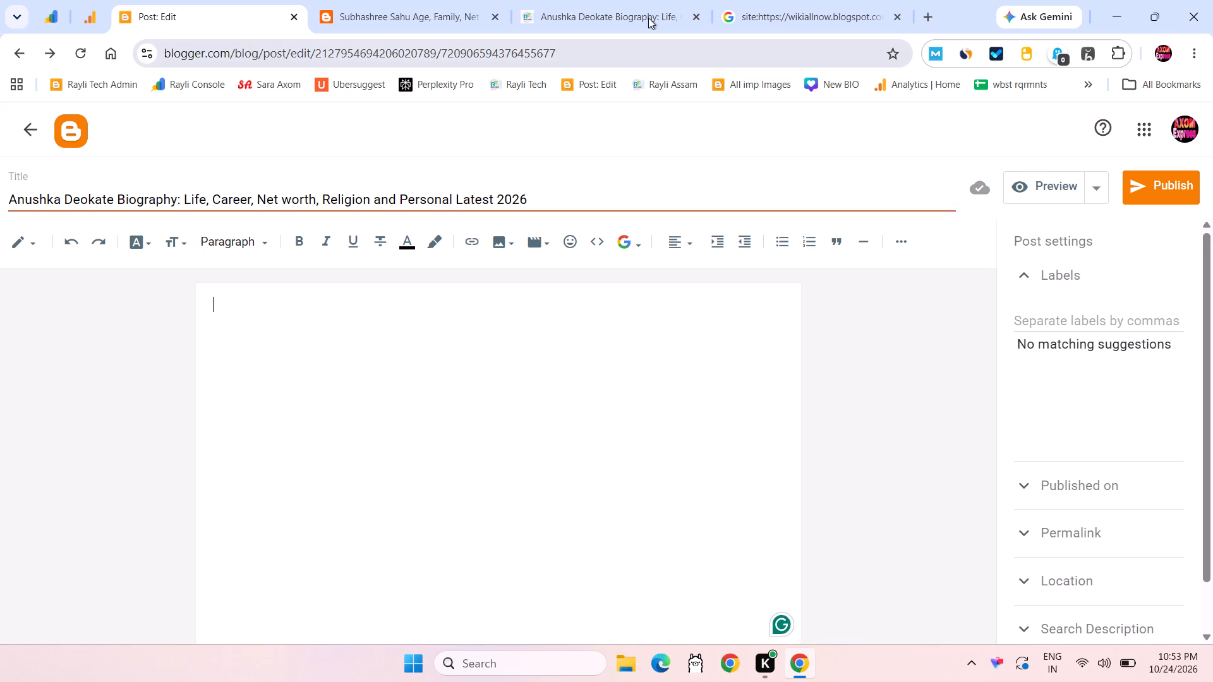
pyautogui.click(620, 30)
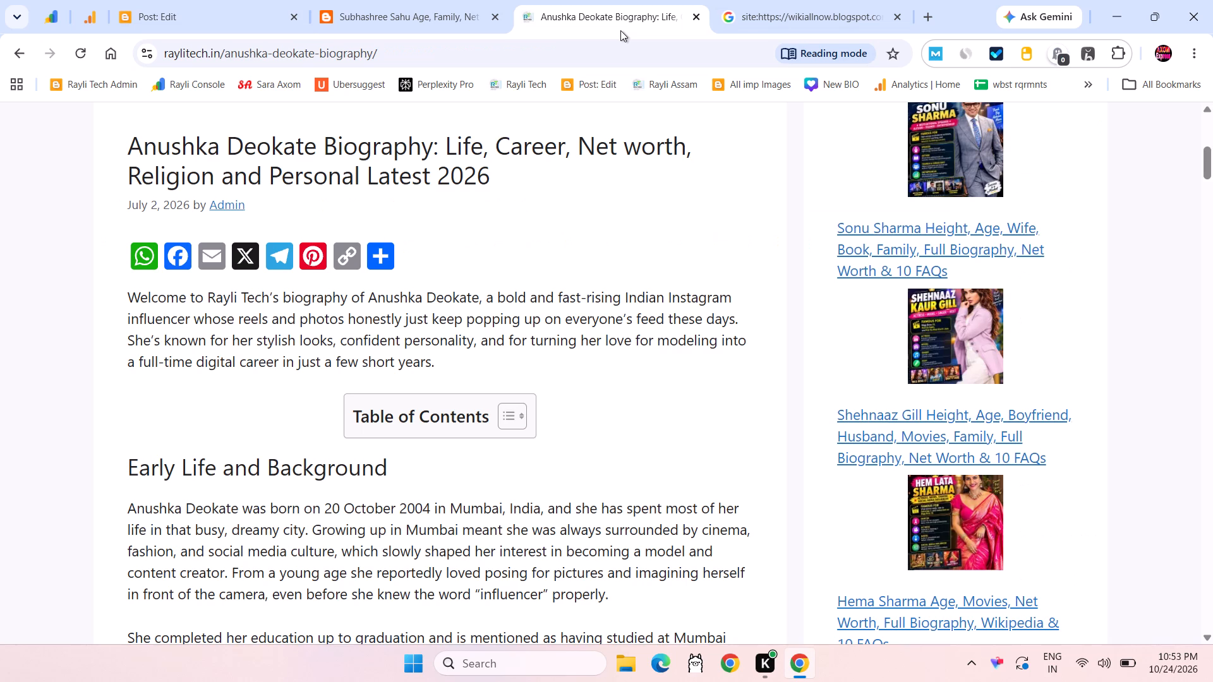
pyautogui.scroll(1, 284, 404)
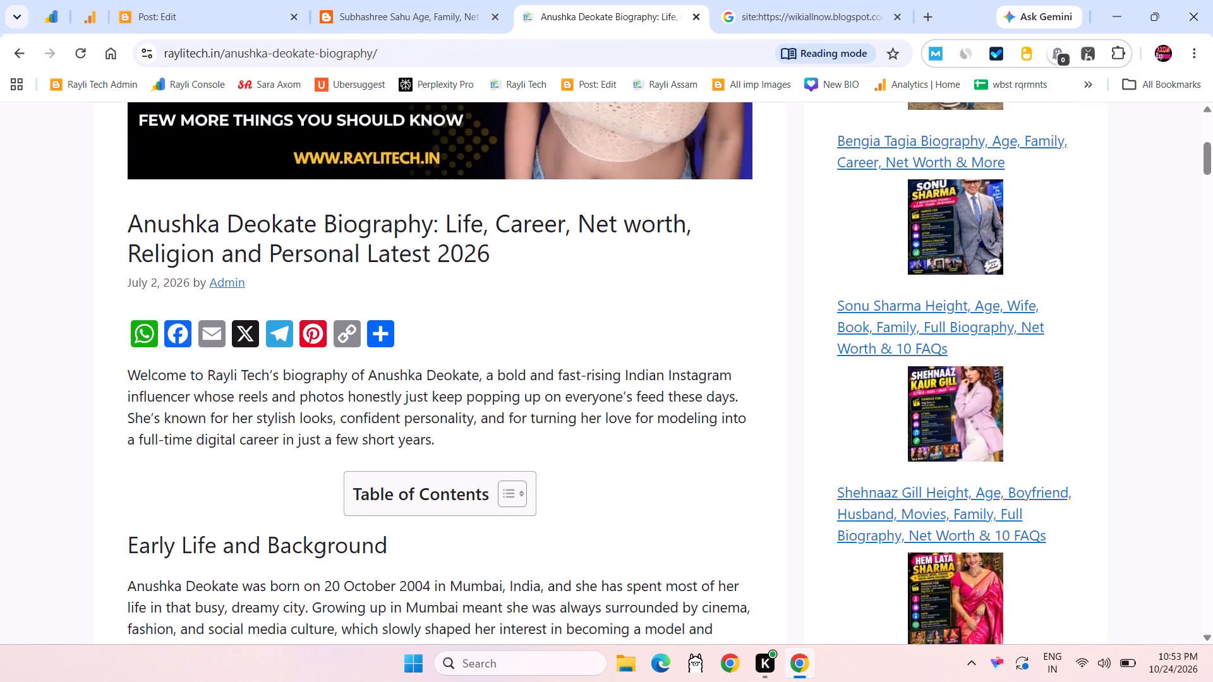
pyautogui.click(350, 6)
pyautogui.click(234, 17)
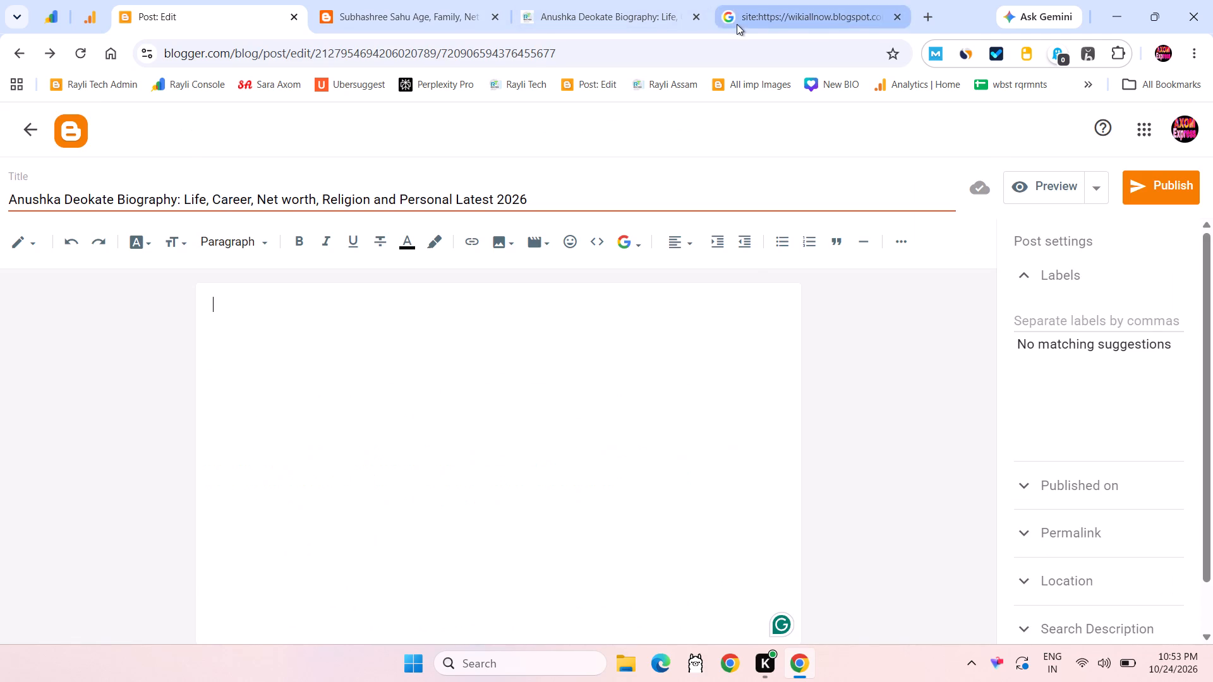
pyautogui.click(737, 24)
pyautogui.click(560, 4)
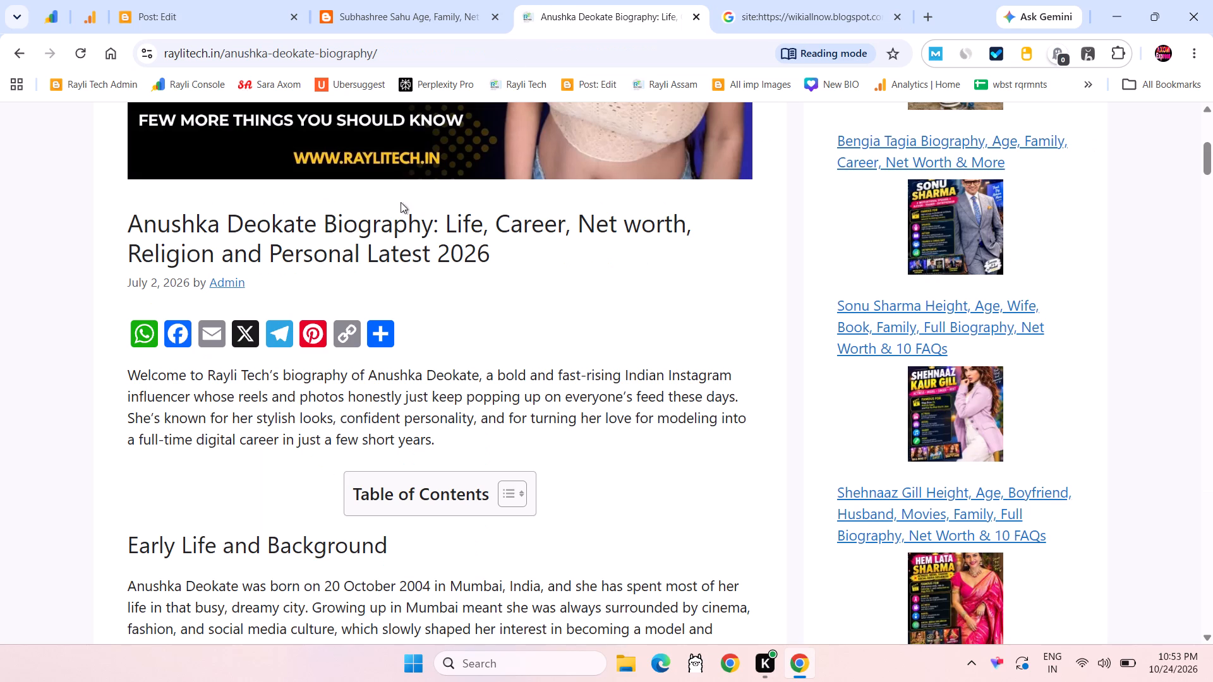
pyautogui.scroll(-1, 286, 340)
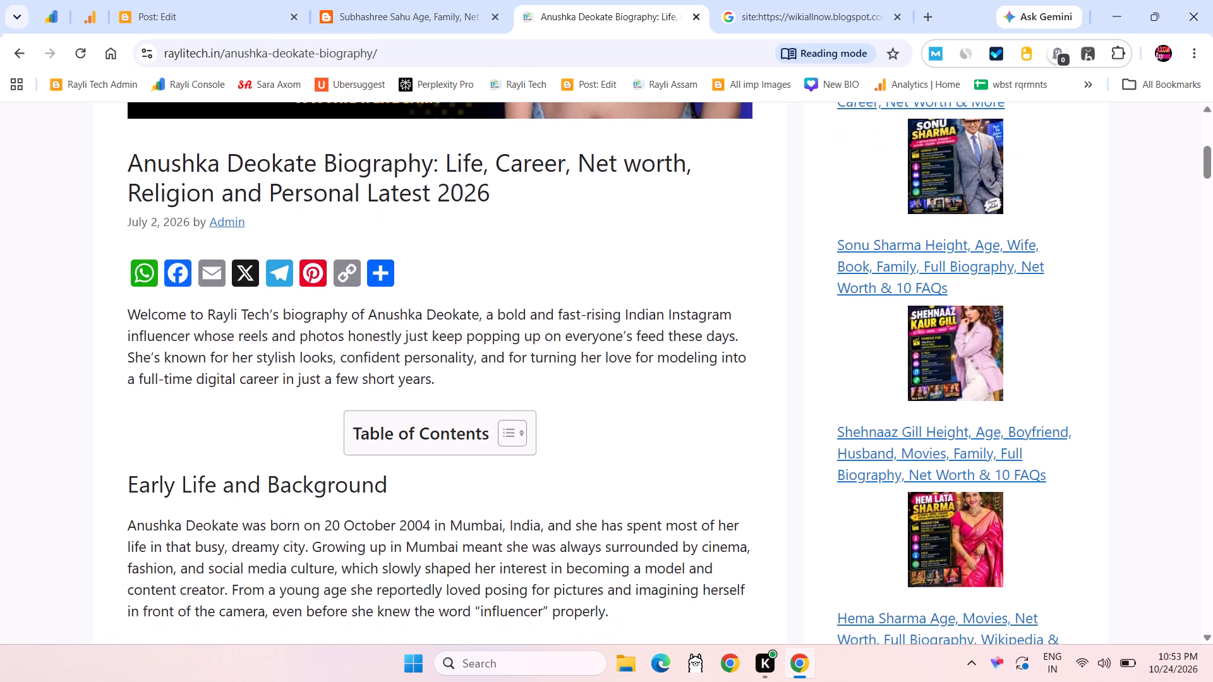
pyautogui.moveTo(130, 312); pyautogui.dragTo(193, 313)
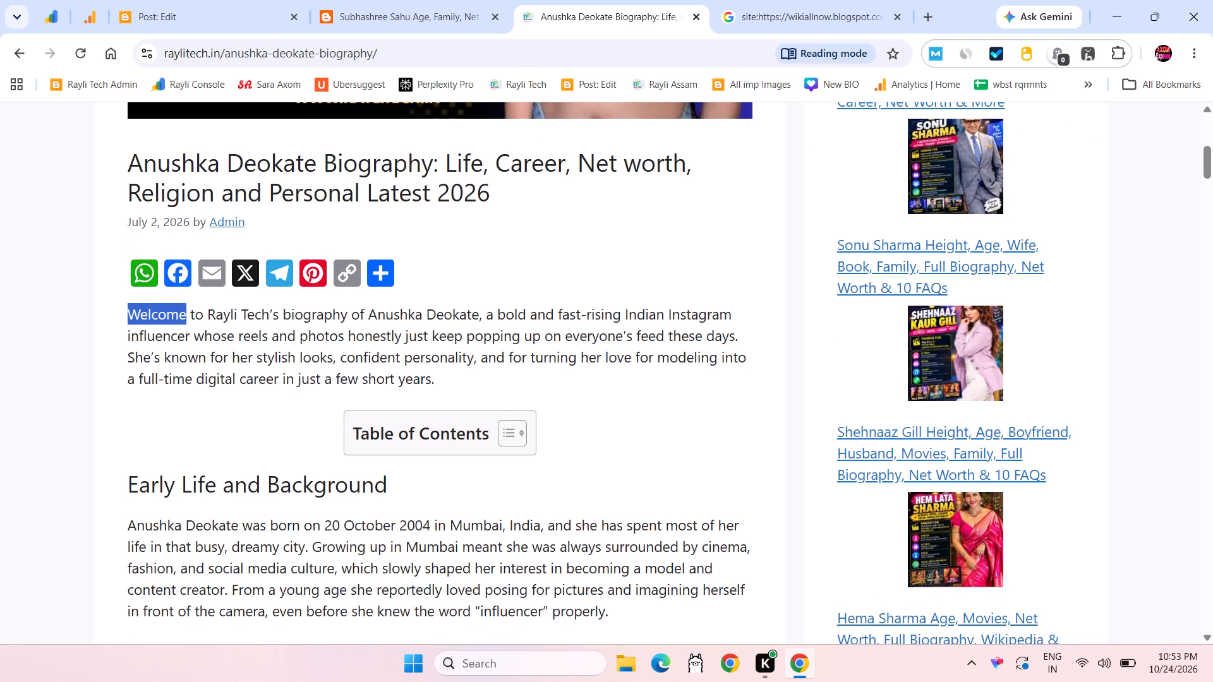
pyautogui.moveTo(193, 313); pyautogui.dragTo(443, 385)
pyautogui.hotkey('ctrl', 'c')
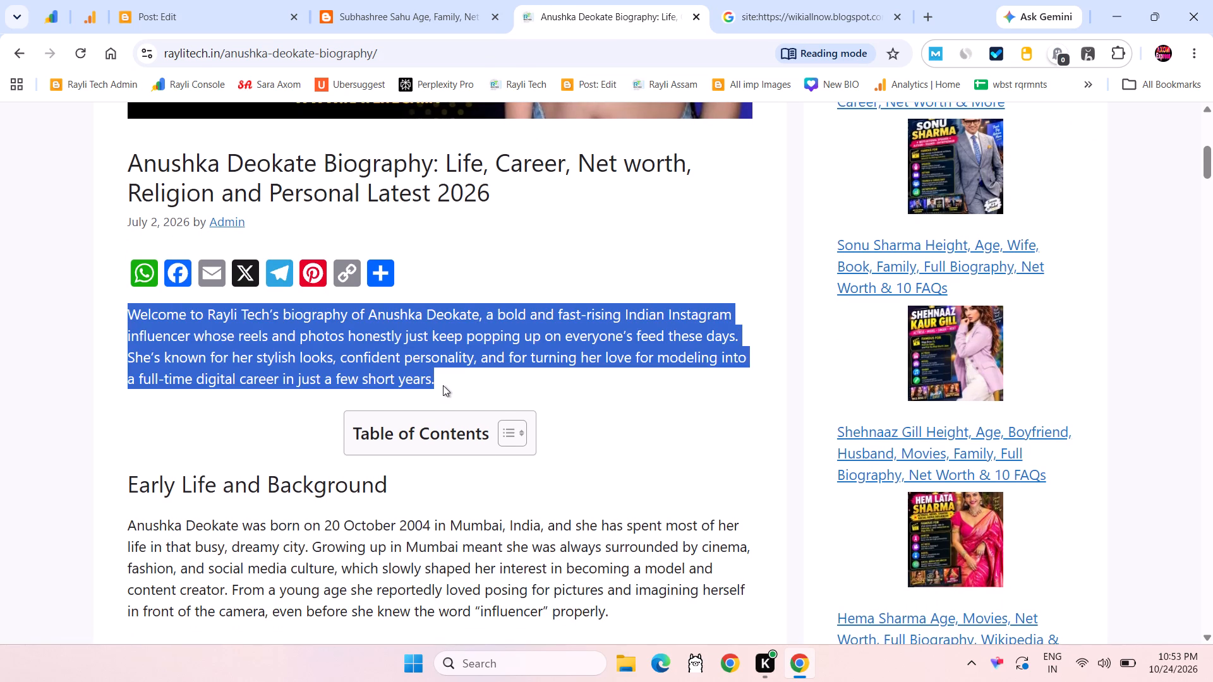
pyautogui.click(193, 0)
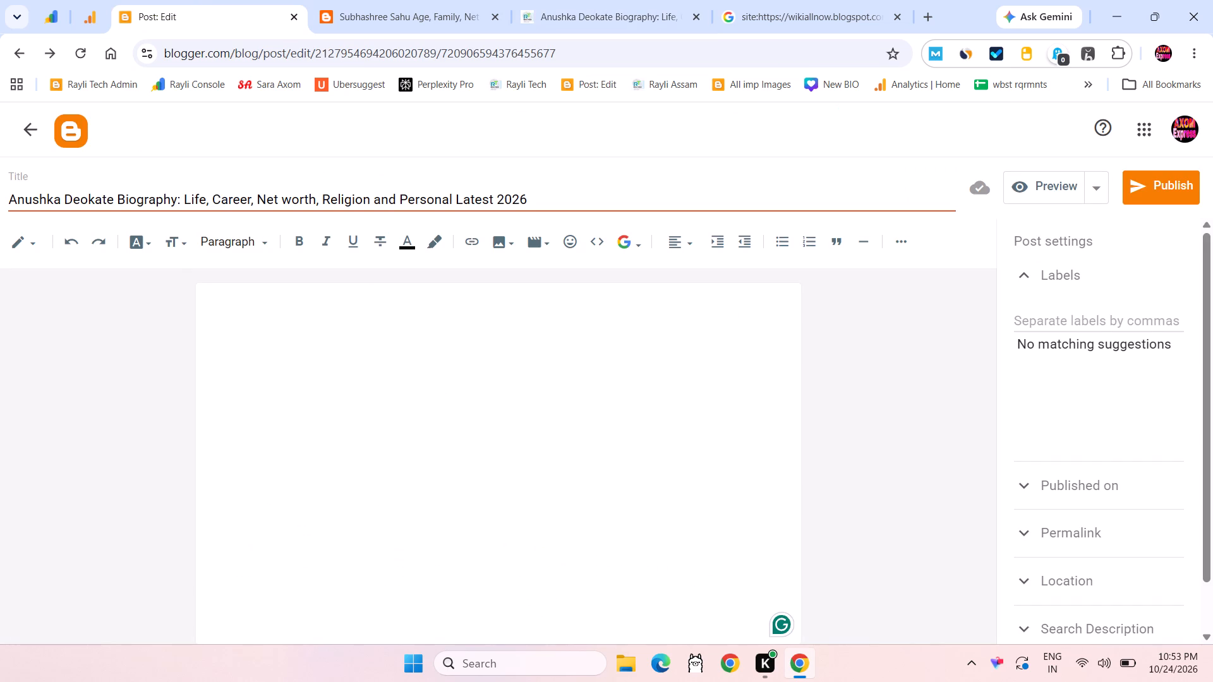
pyautogui.hotkey('ctrl', 'v')
pyautogui.press('Return')
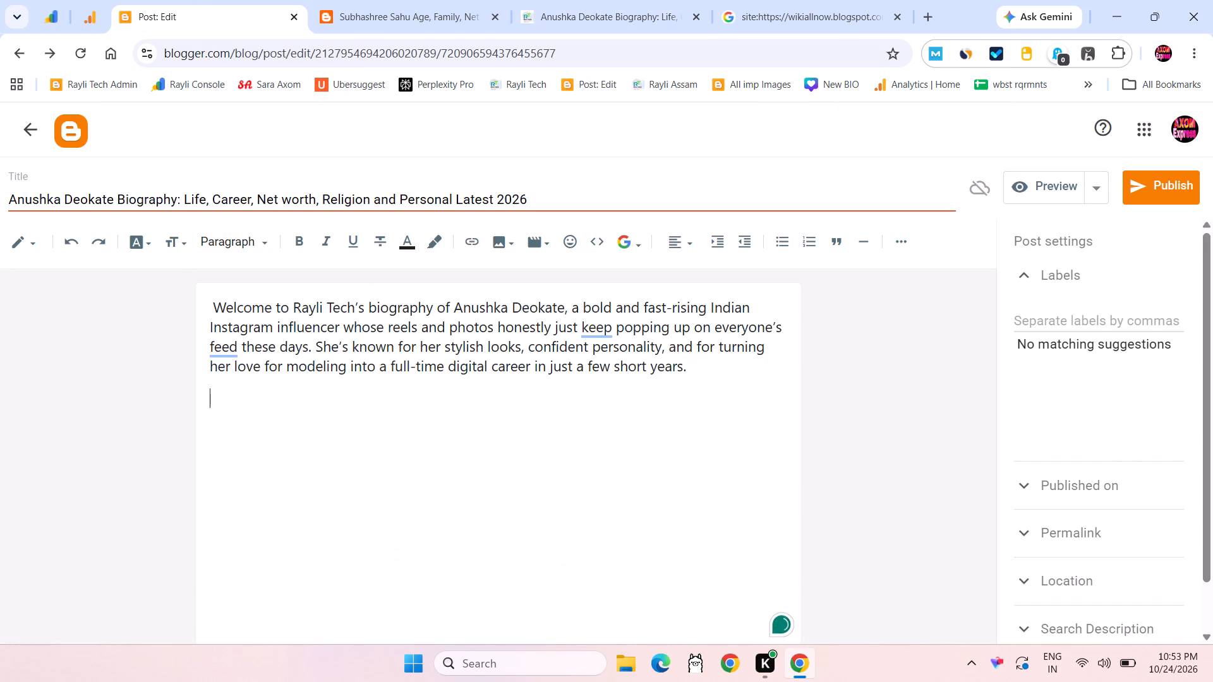
# Copy the raylitech.in article from the "Early Life and Background" heading through the tenth FAQ answer and paste it below the introduction in the draft.
pyautogui.click(606, 3)
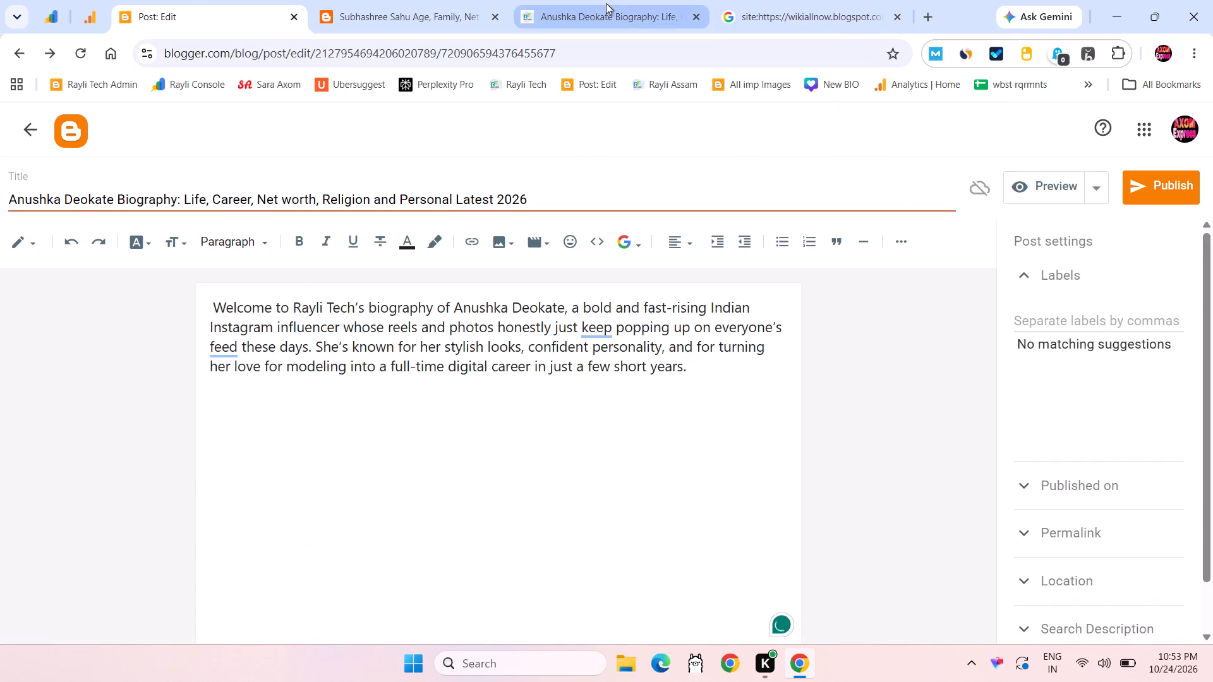
pyautogui.scroll(-4, 416, 477)
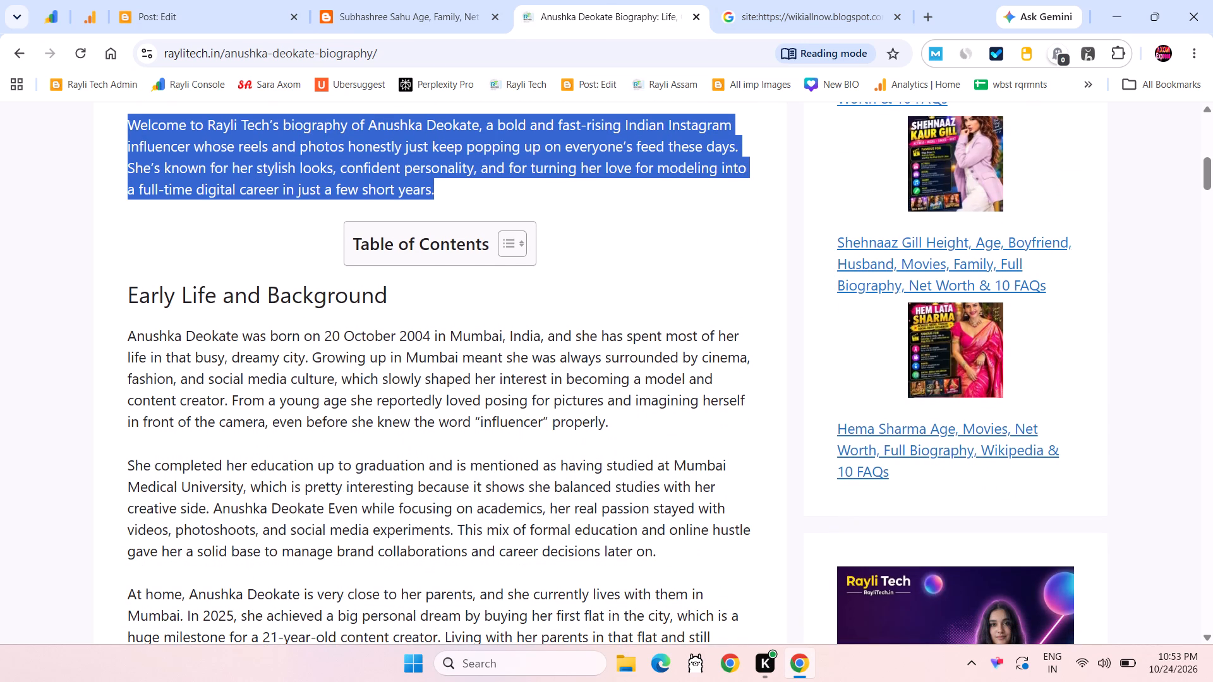
pyautogui.moveTo(129, 294); pyautogui.dragTo(260, 542)
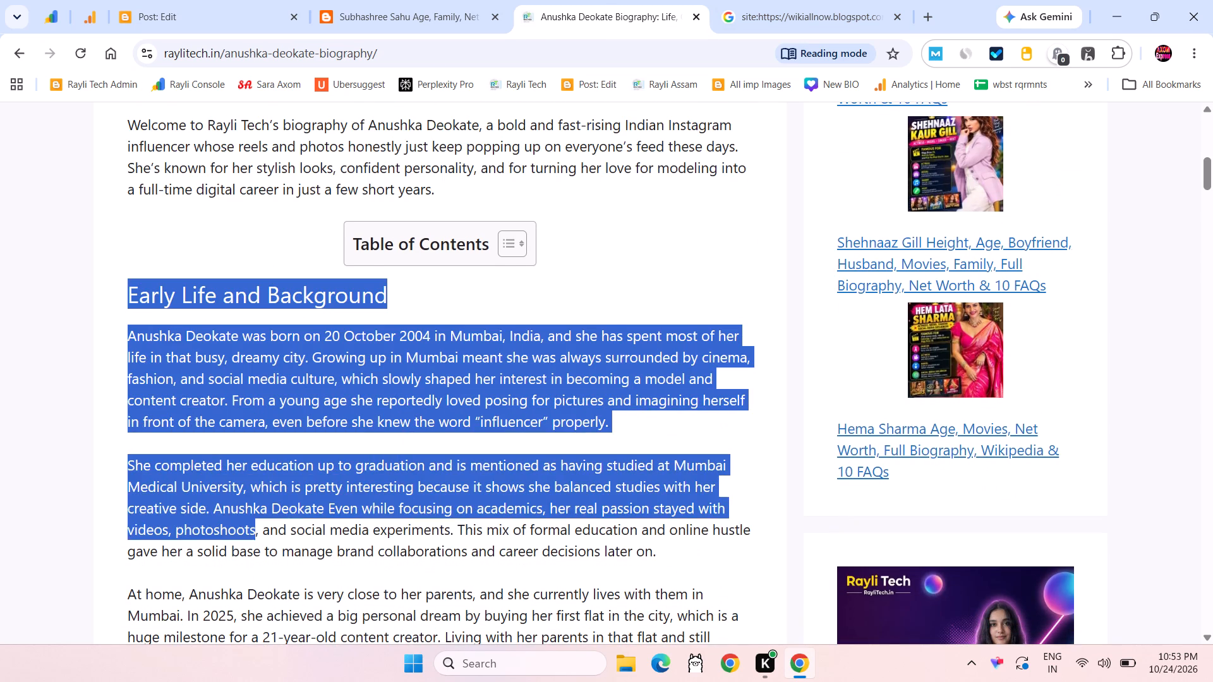
pyautogui.moveTo(260, 542); pyautogui.dragTo(348, 630)
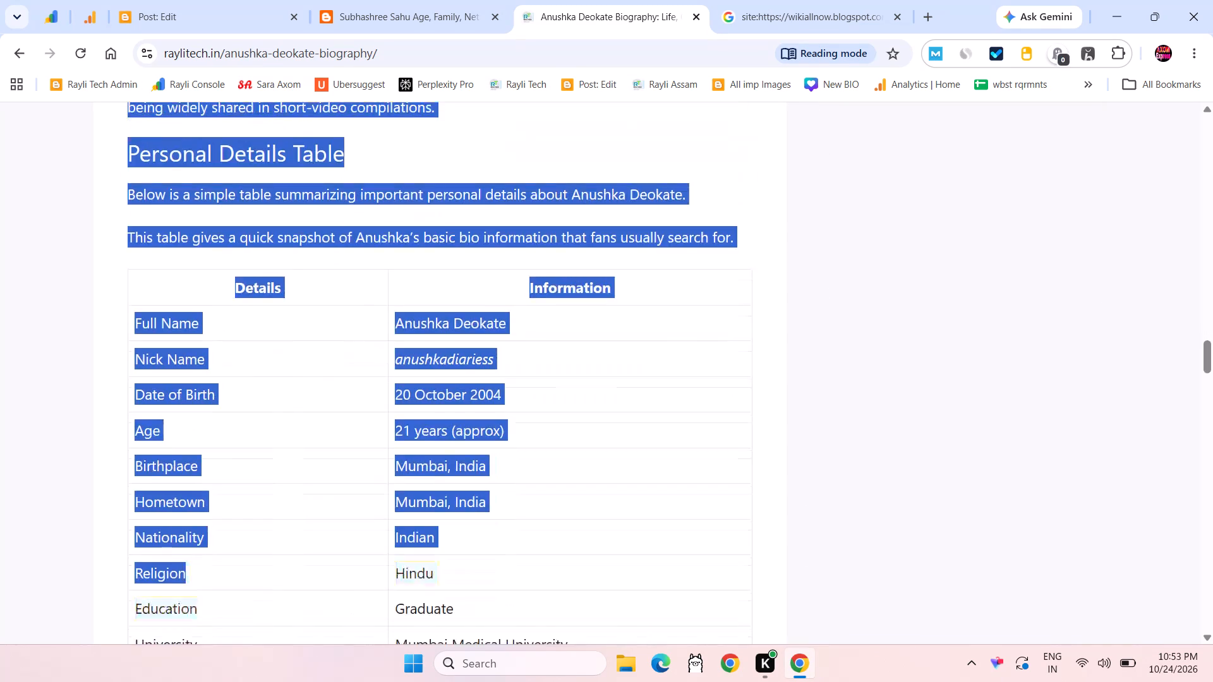
pyautogui.moveTo(348, 630); pyautogui.dragTo(356, 592)
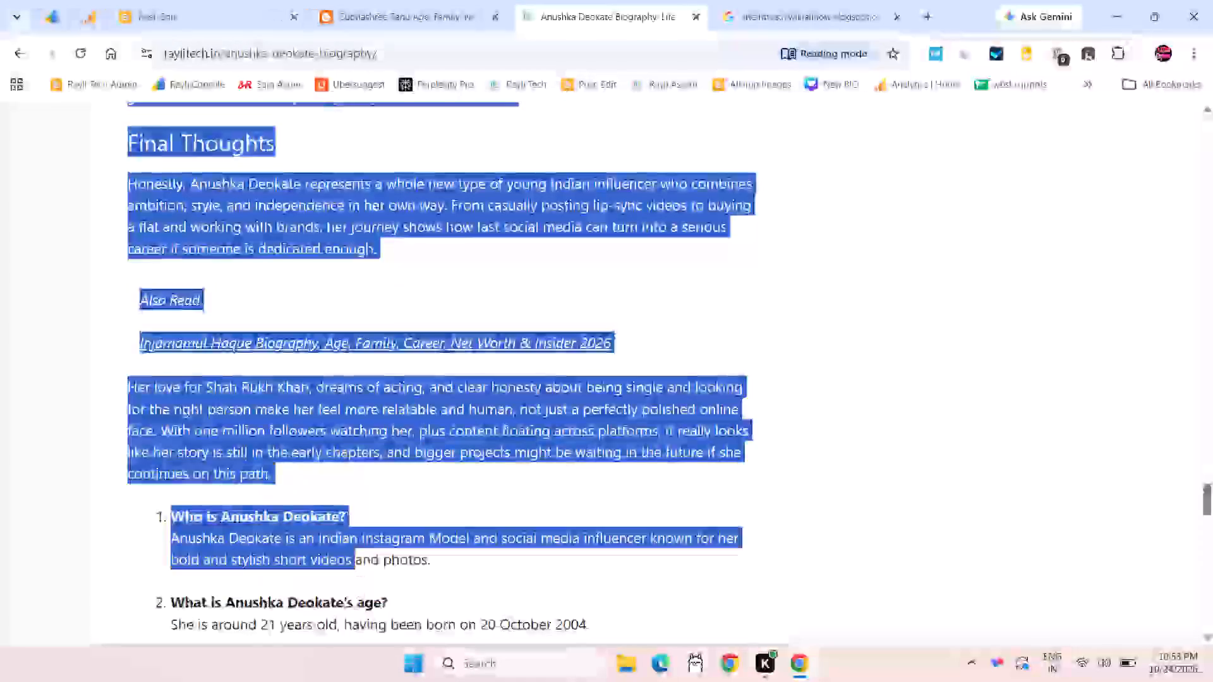
pyautogui.moveTo(356, 592); pyautogui.dragTo(361, 181)
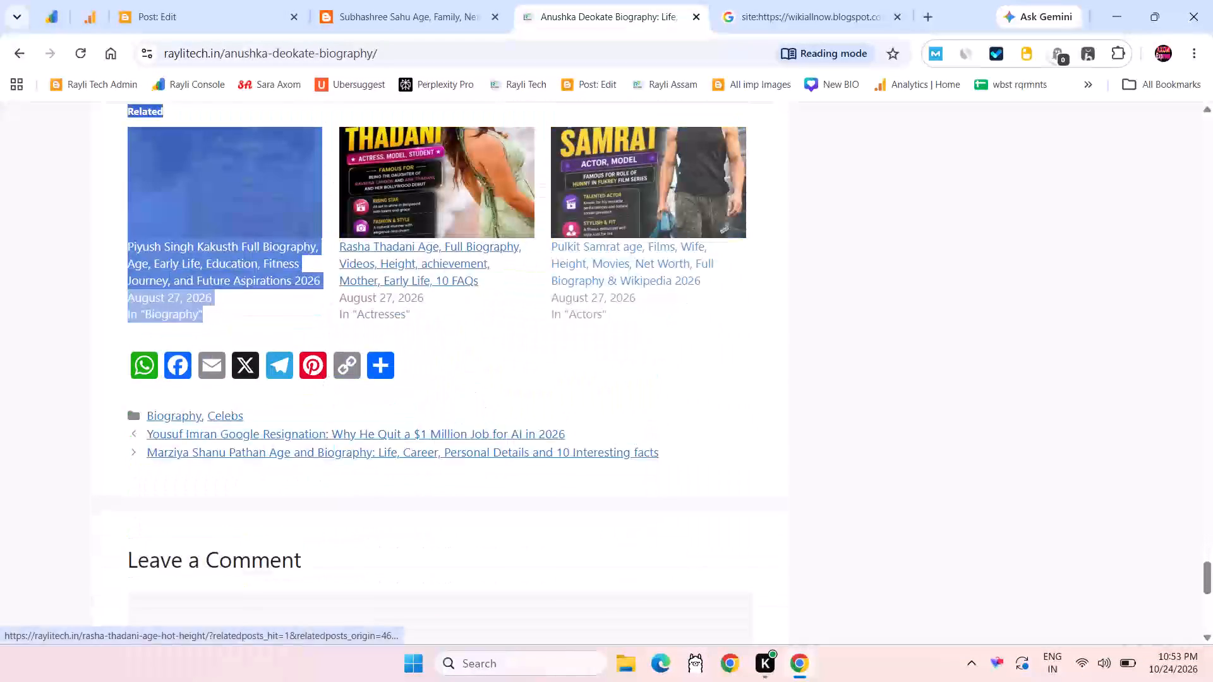
pyautogui.moveTo(361, 181); pyautogui.dragTo(335, 505)
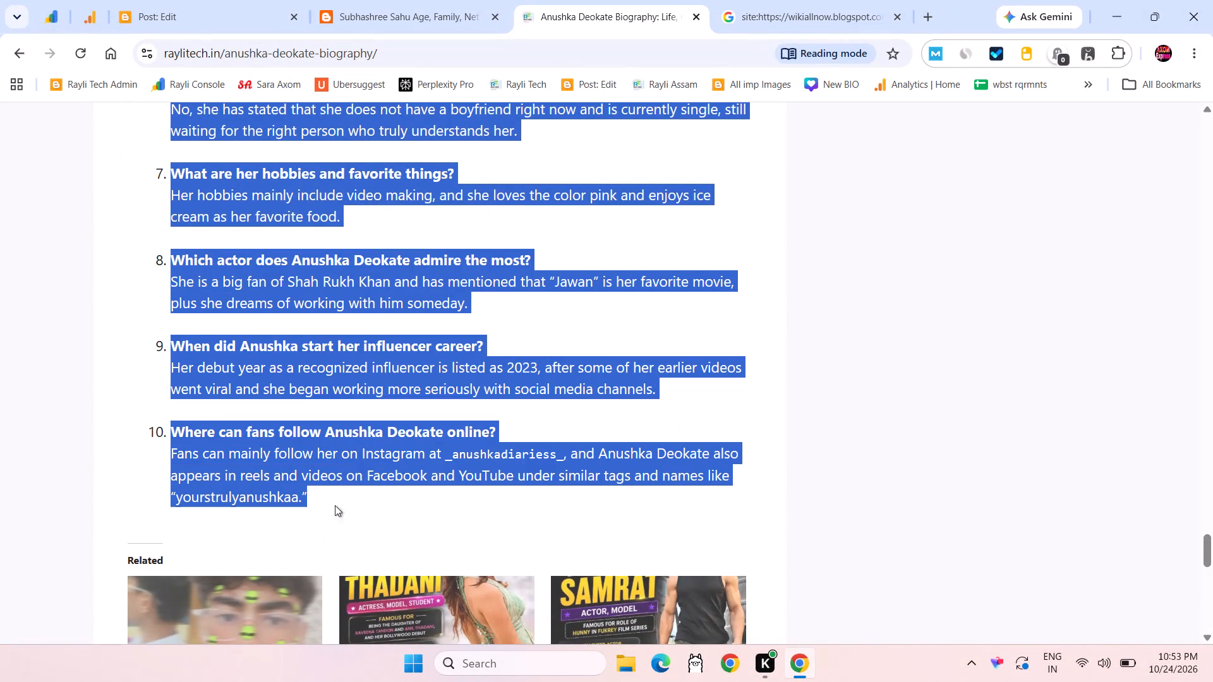
pyautogui.moveTo(335, 505); pyautogui.dragTo(332, 501)
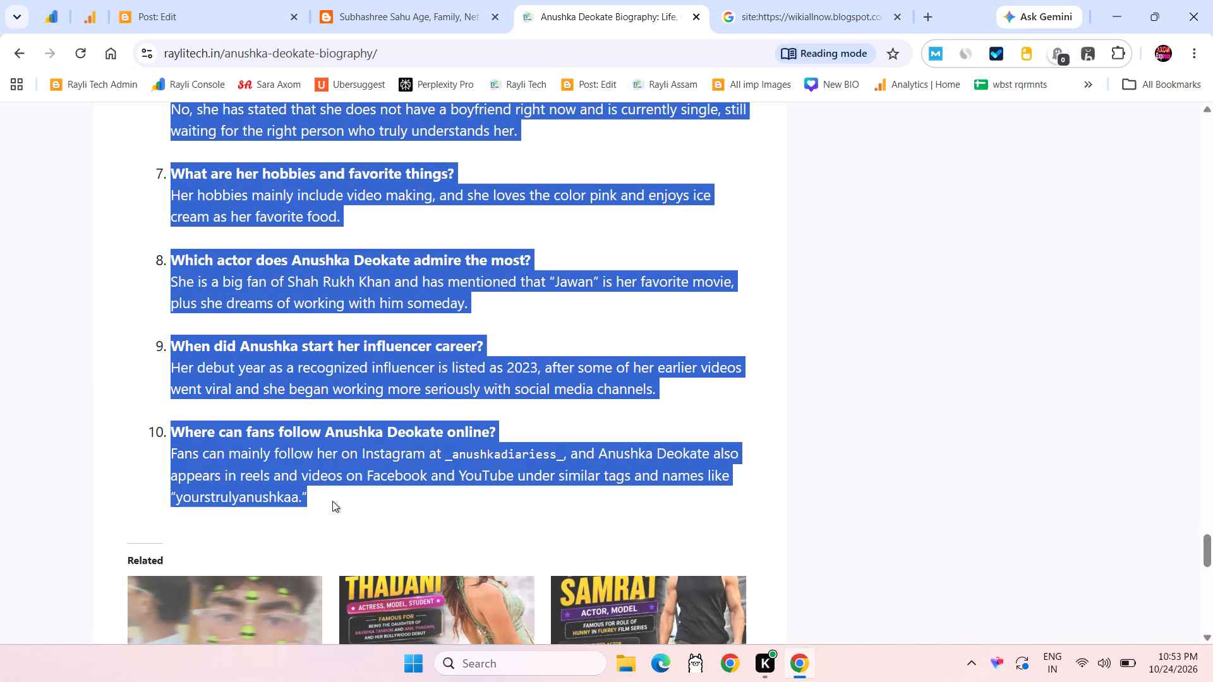
pyautogui.hotkey('ctrl', 'c')
pyautogui.click(213, 4)
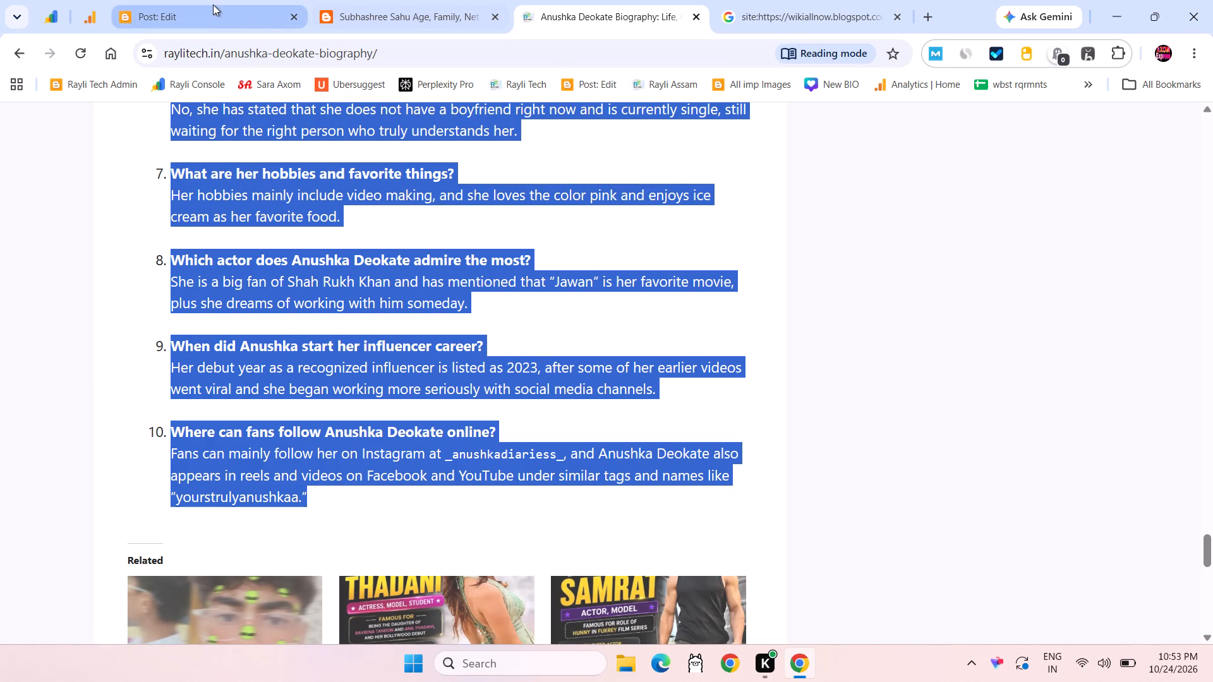
pyautogui.click(213, 4)
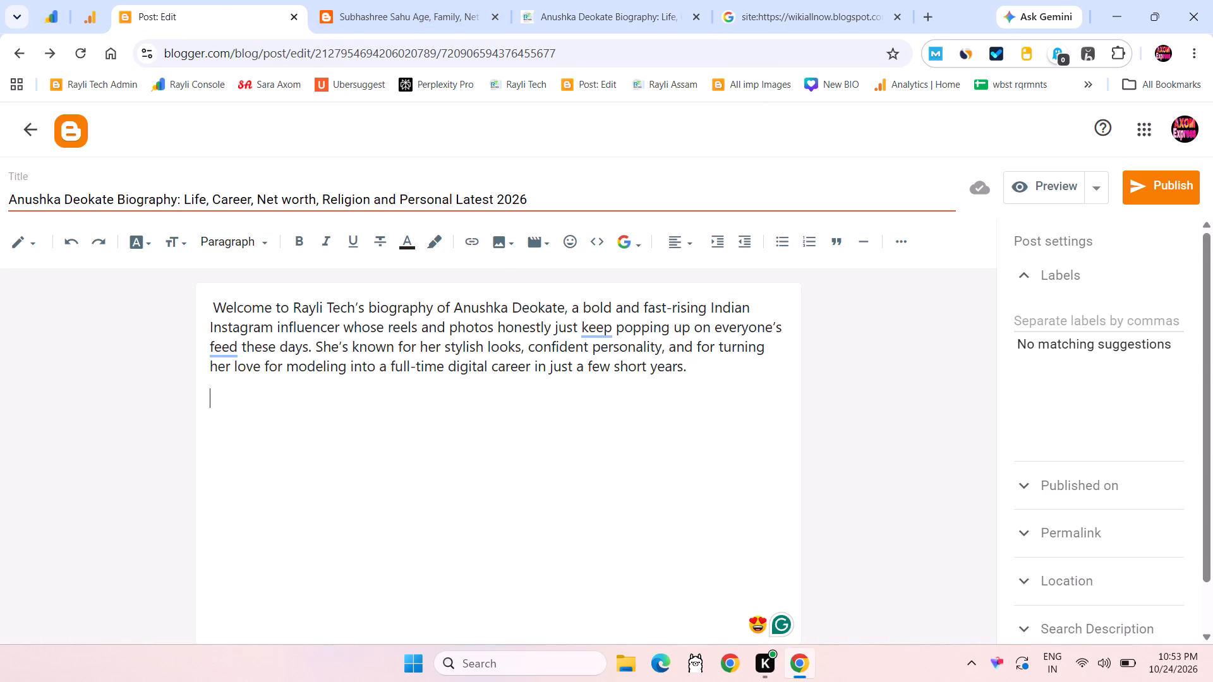
pyautogui.hotkey('ctrl', 'v')
pyautogui.scroll(-6, 416, 476)
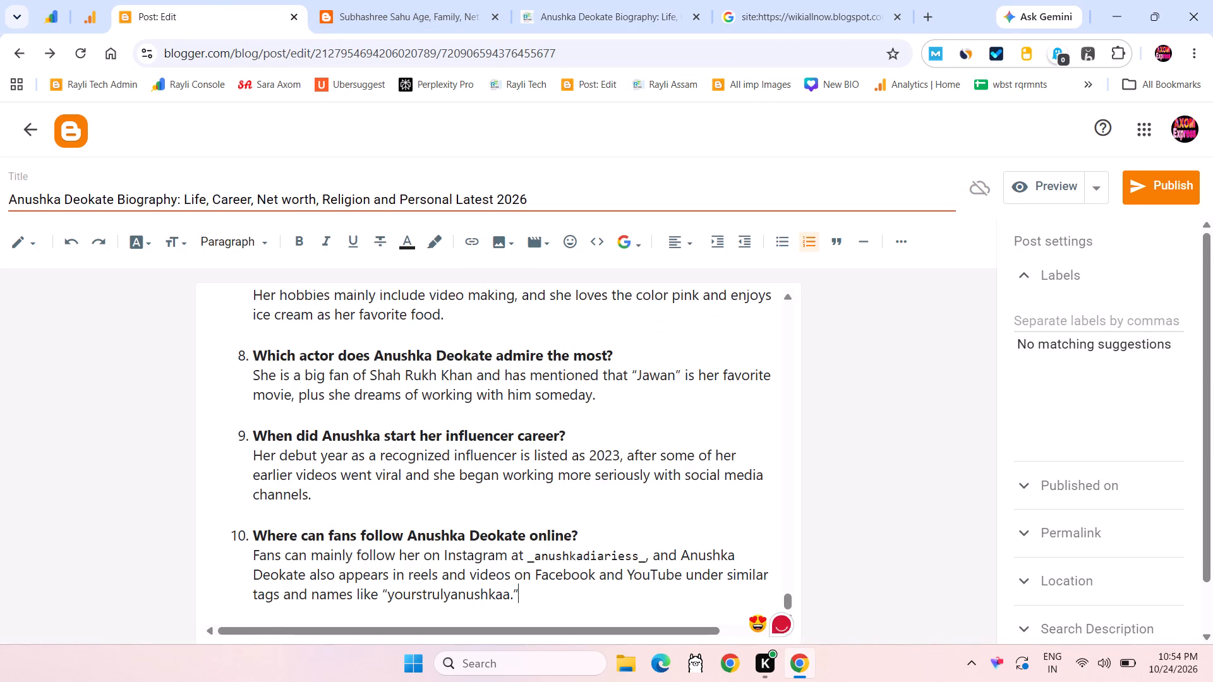
pyautogui.scroll(17, 416, 476)
pyautogui.scroll(16, 416, 476)
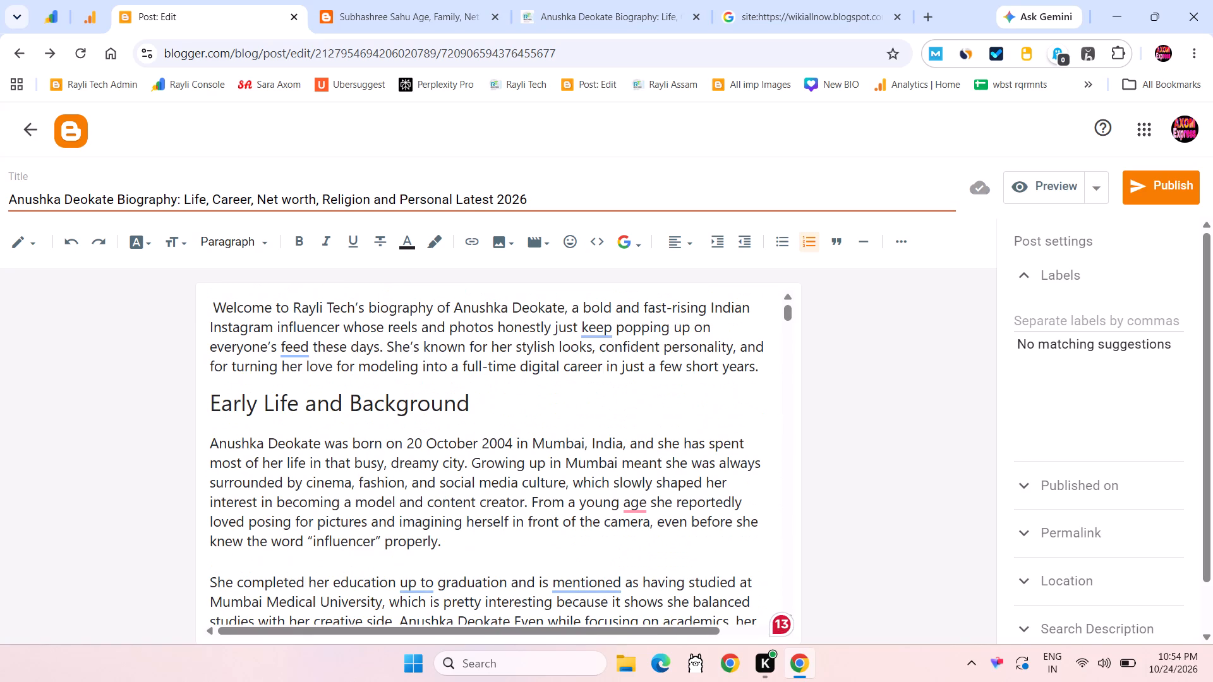
pyautogui.scroll(-9, 416, 476)
pyautogui.scroll(1, 416, 476)
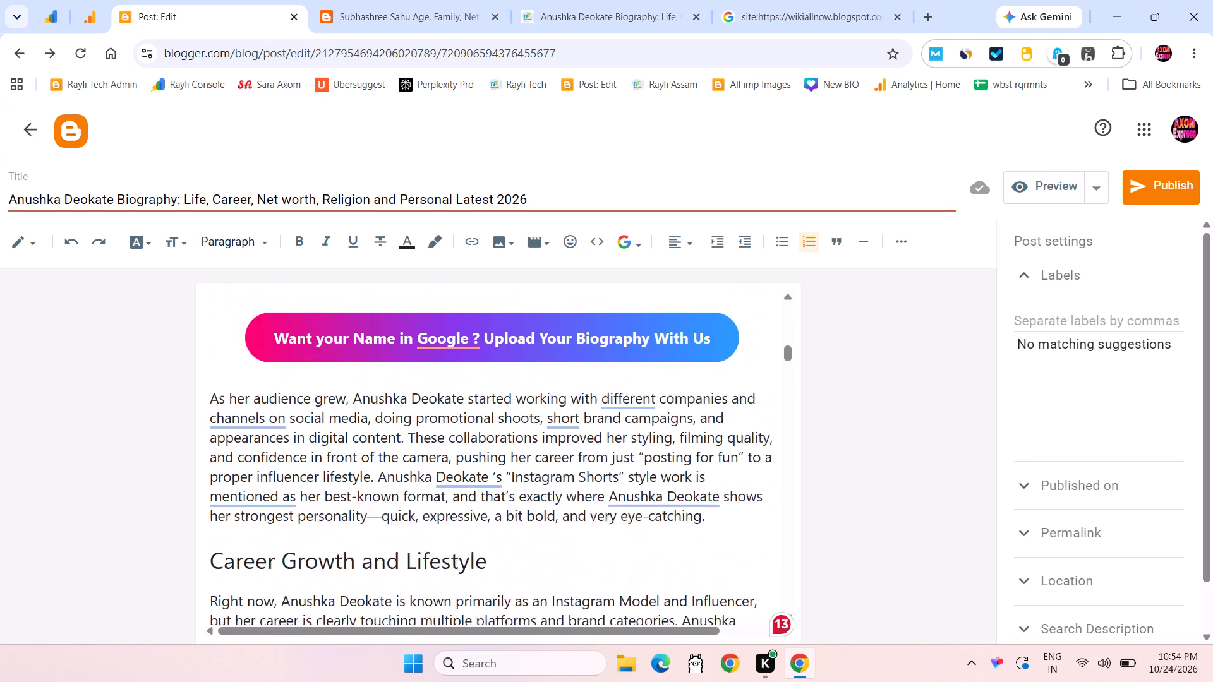
pyautogui.scroll(1, 416, 476)
pyautogui.click(498, 377)
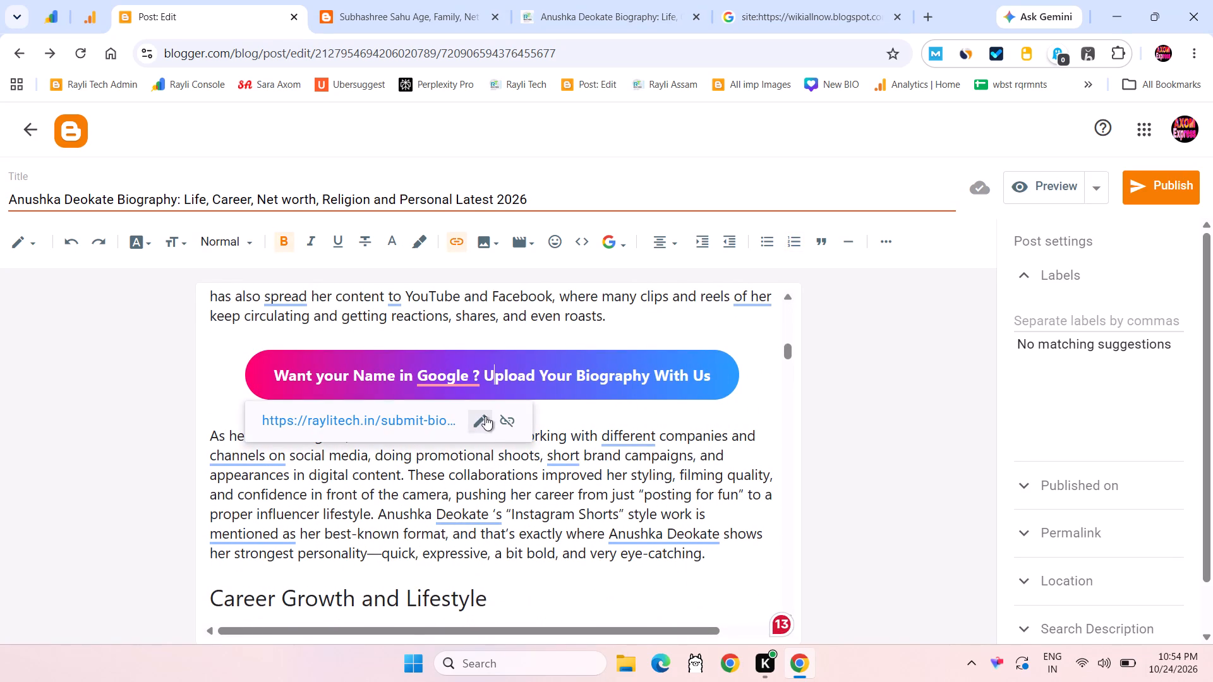
pyautogui.click(475, 428)
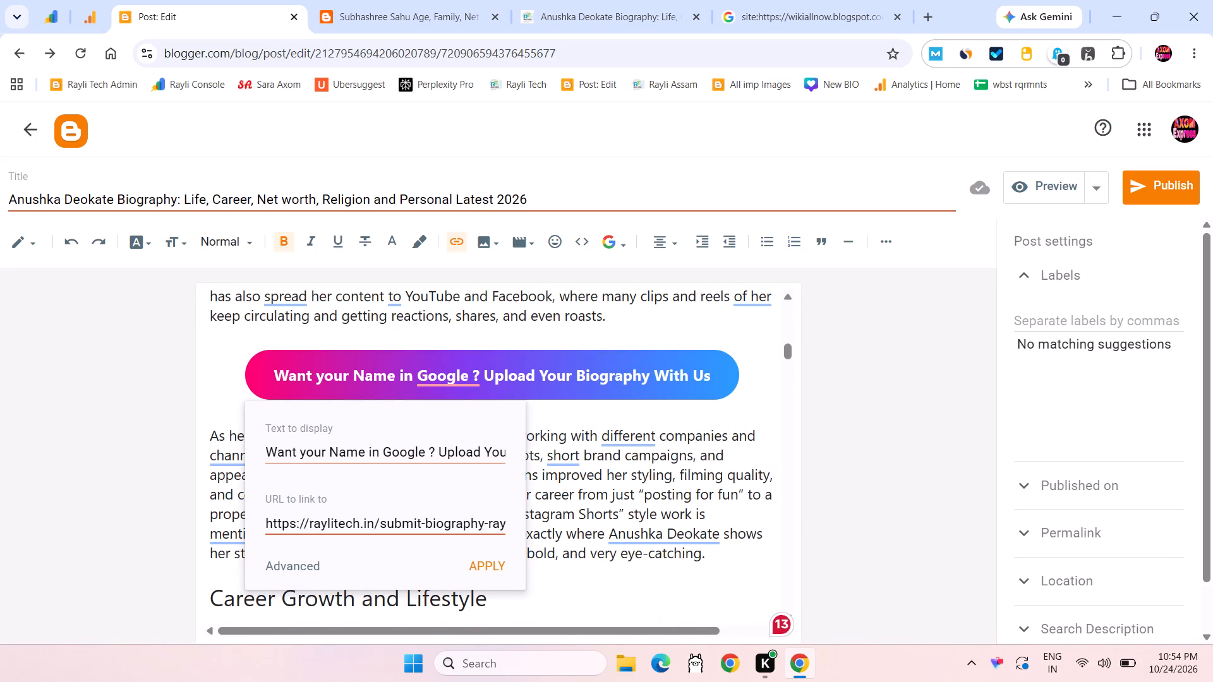
pyautogui.moveTo(373, 523); pyautogui.dragTo(245, 537)
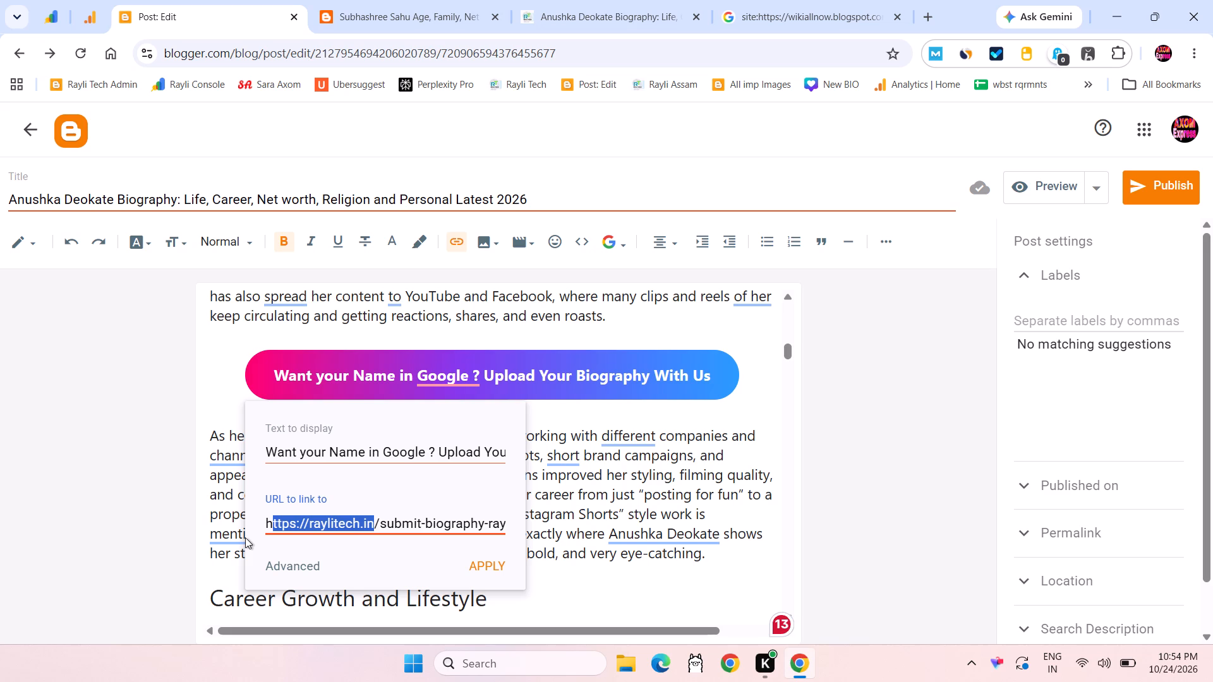
pyautogui.press('BackSpace')
pyautogui.write('/p')
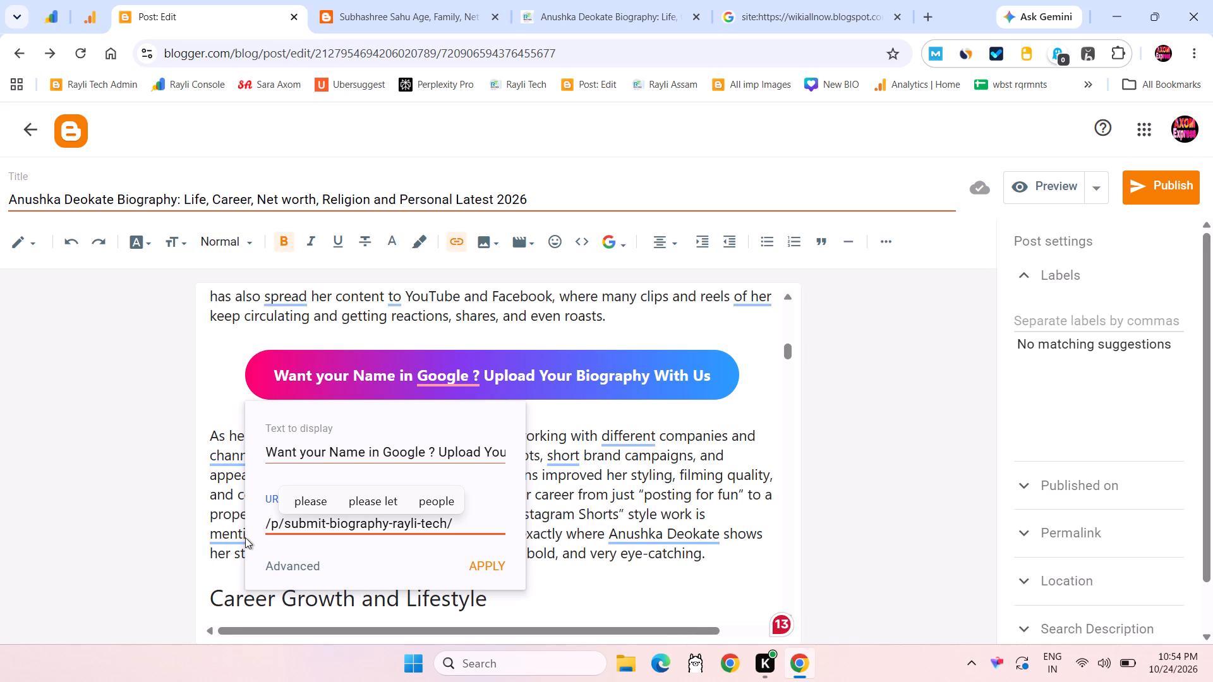
# Shorten the first banner's link to /p/submit-biography.html, copy that URL and apply the change.
pyautogui.hotkey('ctrl', 'Right')
pyautogui.hotkey('ctrl', 'Right')
pyautogui.hotkey('ctrl', 'Right')
pyautogui.hotkey('ctrl', 'Right')
pyautogui.hotkey('ctrl', 'Right')
pyautogui.hotkey('ctrl', 'Right')
pyautogui.hotkey('ctrl', 'Right')
pyautogui.hotkey('ctrl', 'Right')
pyautogui.hotkey('ctrl', 'Right')
pyautogui.hotkey('ctrl', 'Right')
pyautogui.hotkey('ctrl', 'Right')
pyautogui.hotkey('ctrl', 'Right')
pyautogui.hotkey('ctrl', 'Right')
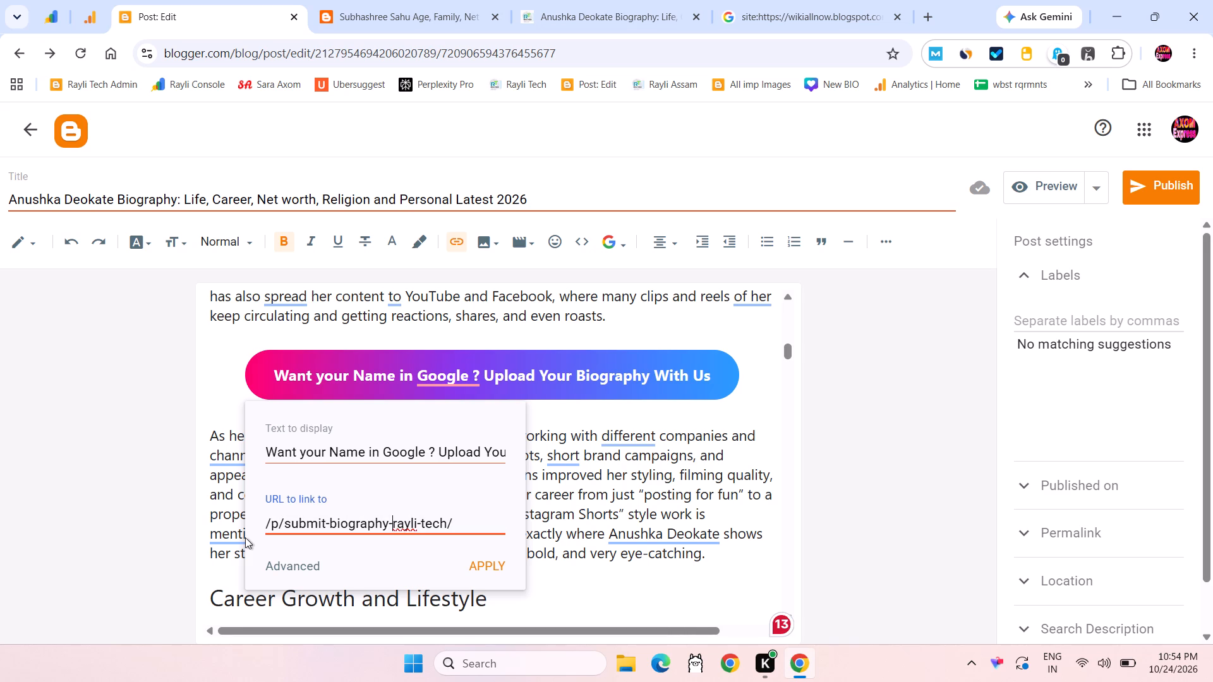
pyautogui.press('BackSpace')
pyautogui.press('BackSpace')
pyautogui.press('BackSpace')
pyautogui.press('BackSpace')
pyautogui.press('BackSpace')
pyautogui.press('BackSpace')
pyautogui.press('BackSpace')
pyautogui.press('BackSpace')
pyautogui.press('BackSpace')
pyautogui.press('BackSpace')
pyautogui.press('BackSpace')
pyautogui.press('BackSpace')
pyautogui.write(',html')
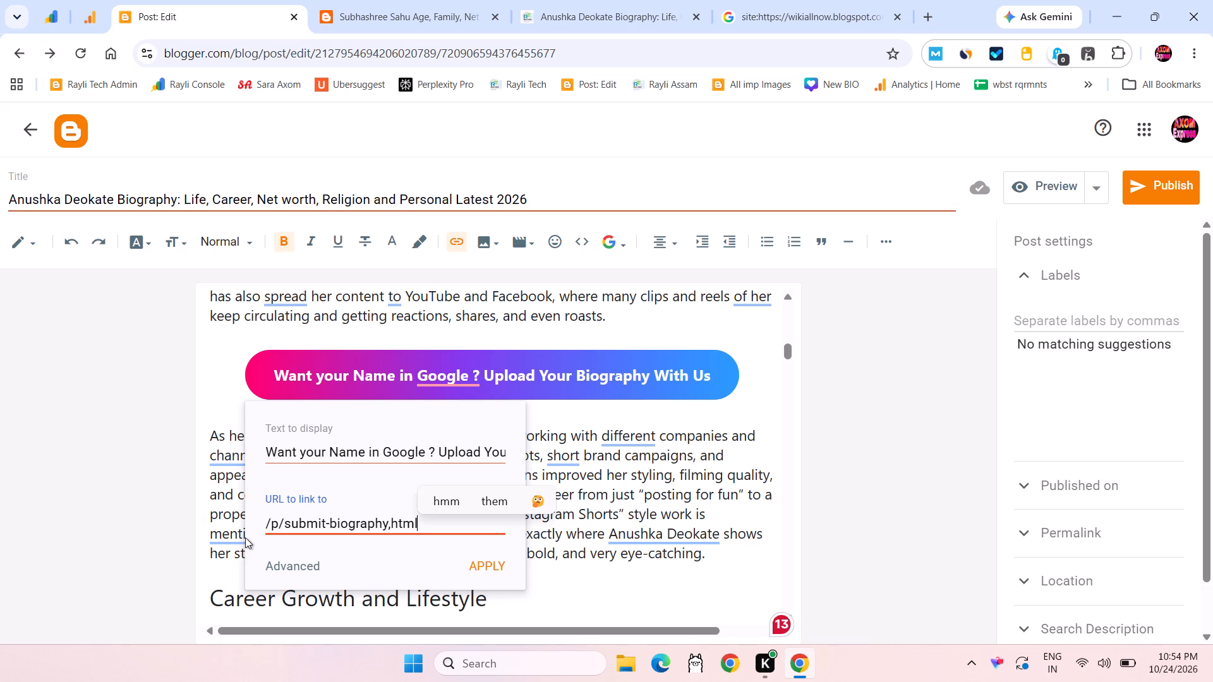
pyautogui.click(392, 524)
pyautogui.press('BackSpace')
pyautogui.press('.')
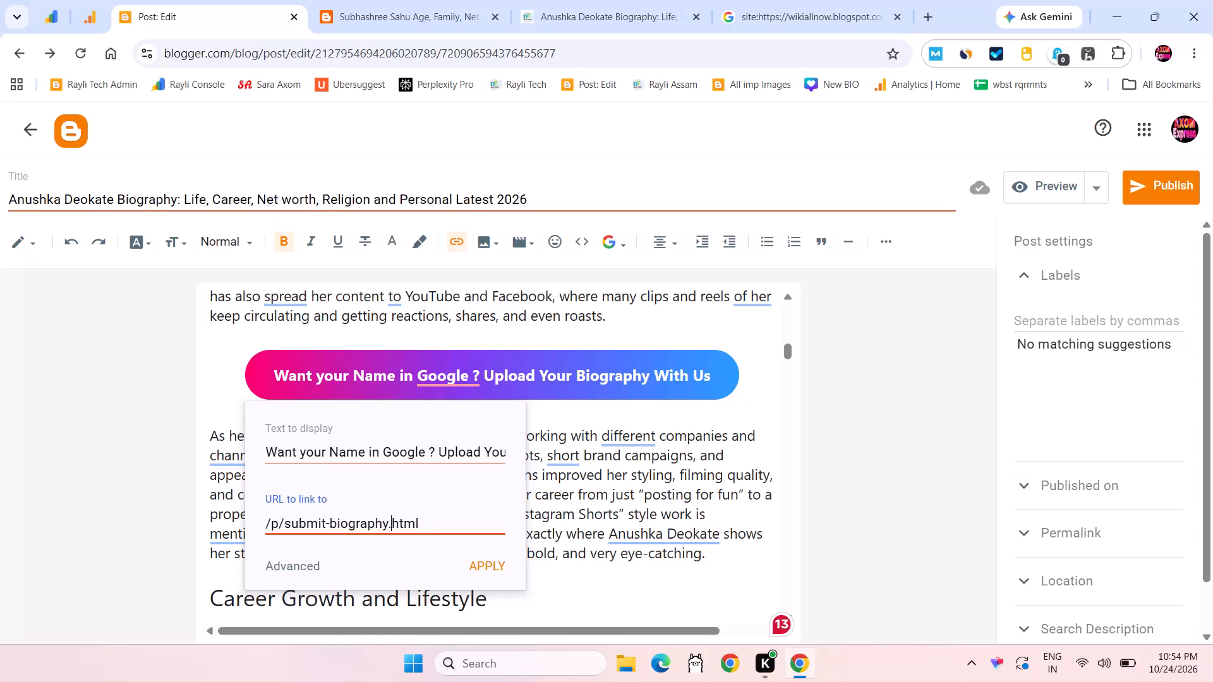
pyautogui.click(439, 527)
pyautogui.hotkey('ctrl', 'a')
pyautogui.hotkey('ctrl', 'c')
pyautogui.click(492, 562)
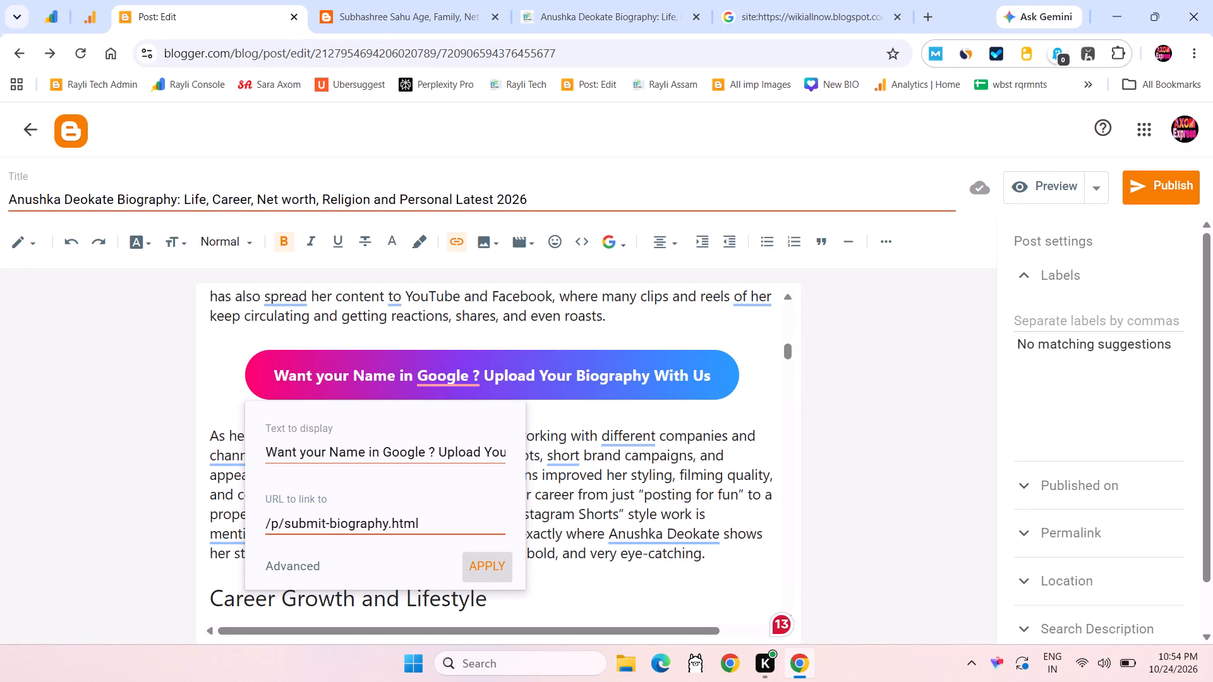
# Replace the link of the banner in the "Love Affairs and Relationship Status" section with the copied /p/submit-biography.html.
pyautogui.scroll(-8, 492, 562)
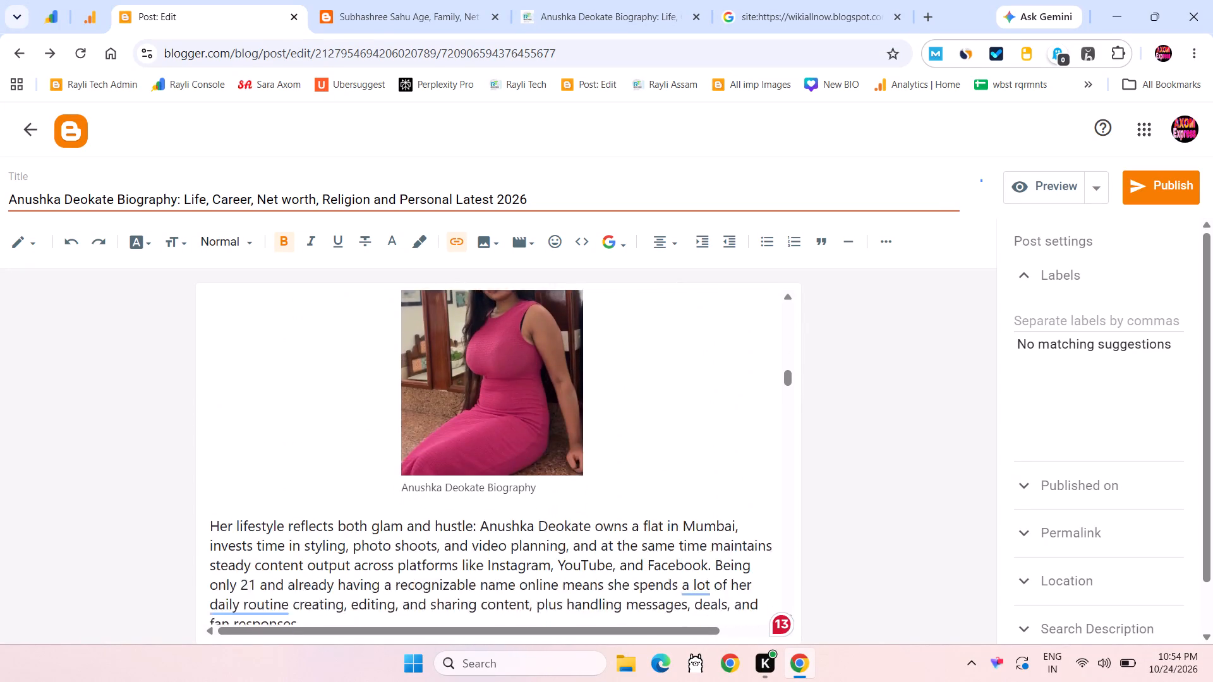
pyautogui.scroll(-10, 492, 562)
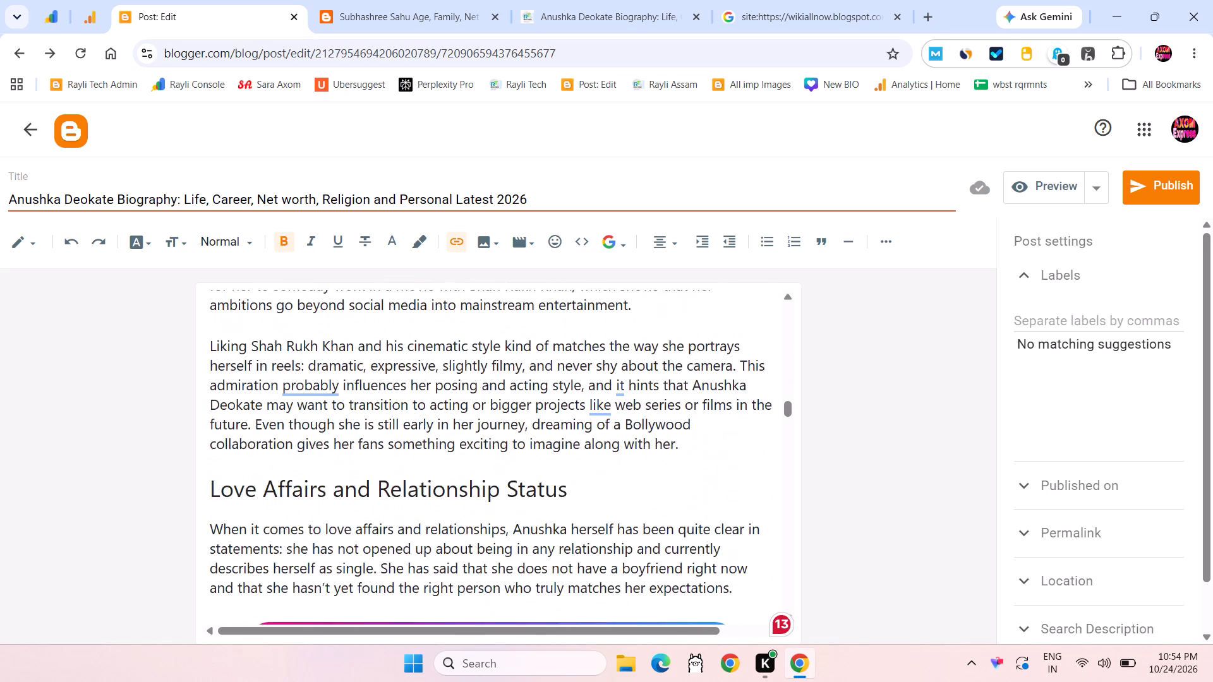
pyautogui.scroll(-1, 492, 562)
pyautogui.scroll(1, 492, 562)
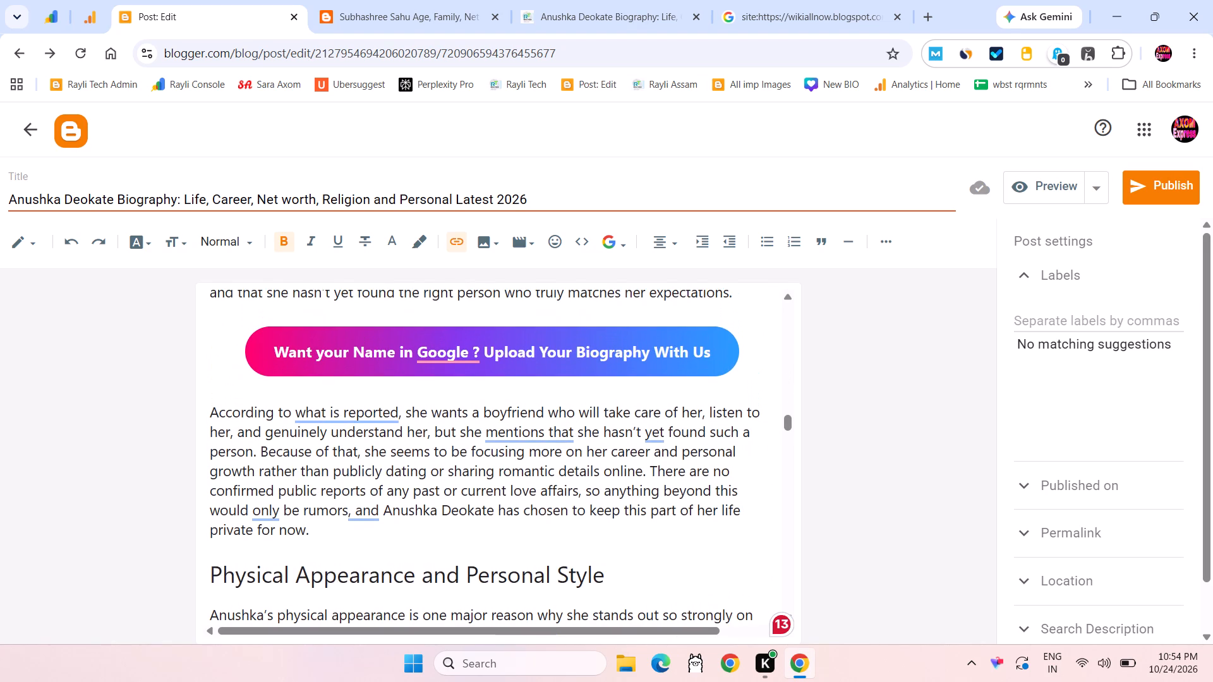
pyautogui.click(497, 344)
pyautogui.click(479, 397)
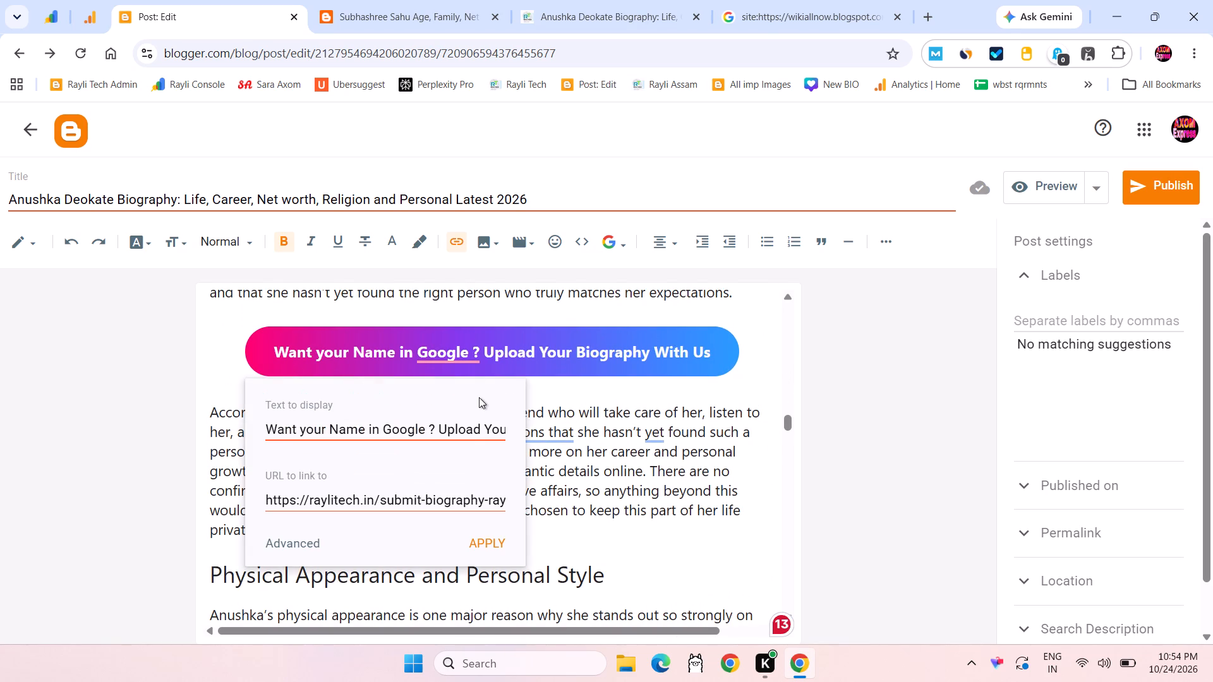
pyautogui.click(425, 497)
pyautogui.hotkey('ctrl', 'a')
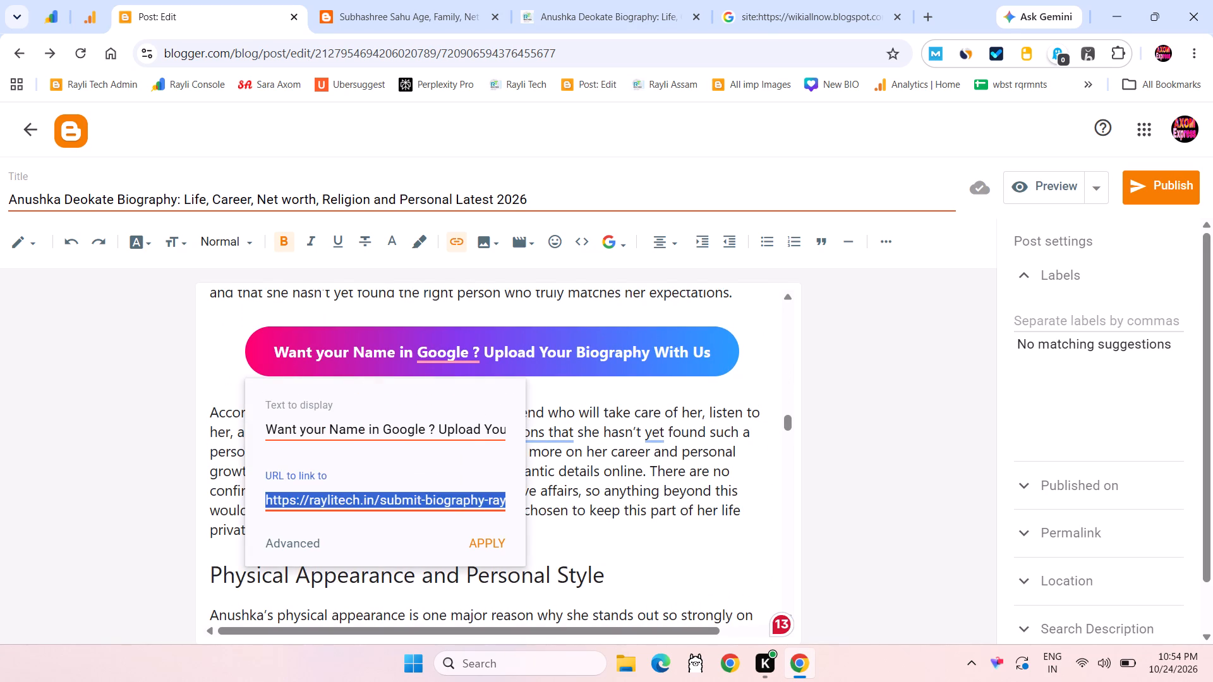
pyautogui.hotkey('ctrl', 'v')
pyautogui.click(483, 557)
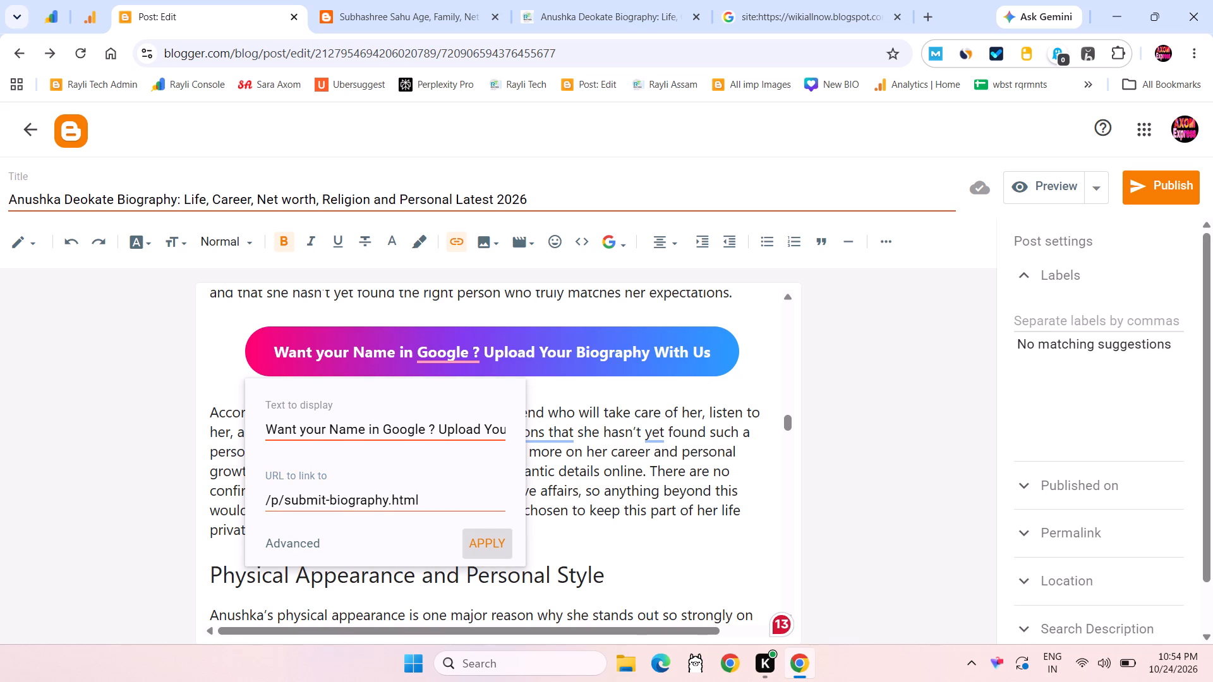
# Replace the link of the banner in the "Daily Lifestyle and Work Routine" section with the copied /p/submit-biography.html.
pyautogui.scroll(-9, 483, 557)
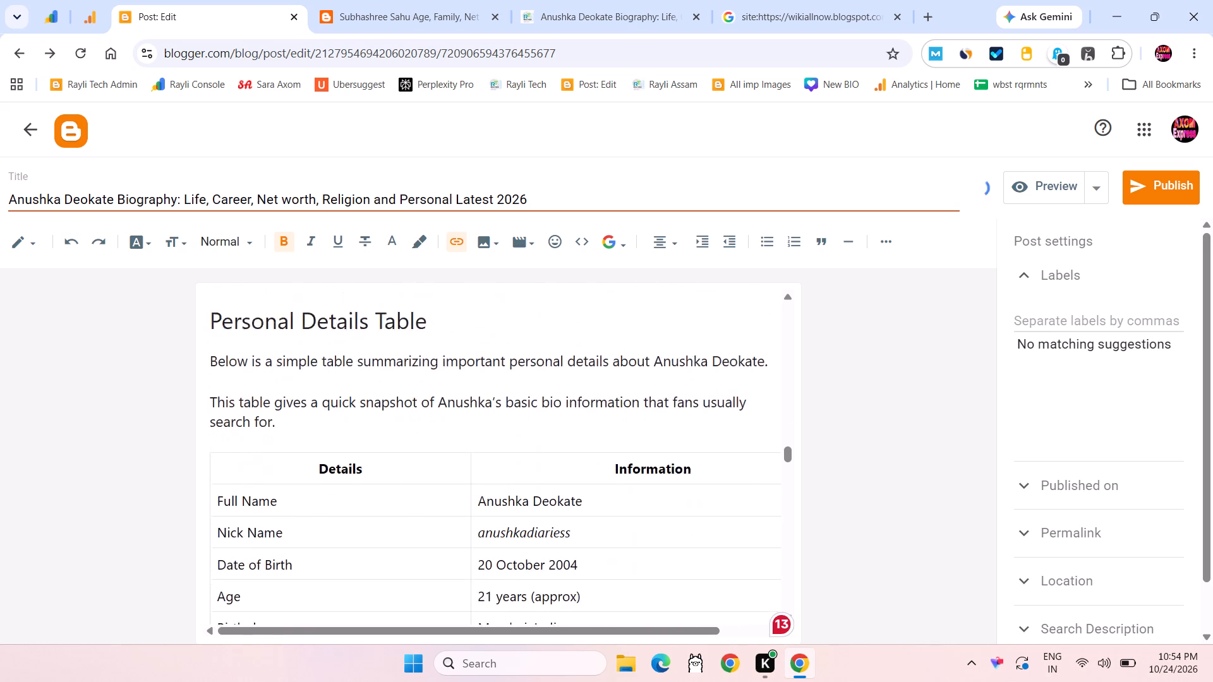
pyautogui.scroll(-11, 483, 557)
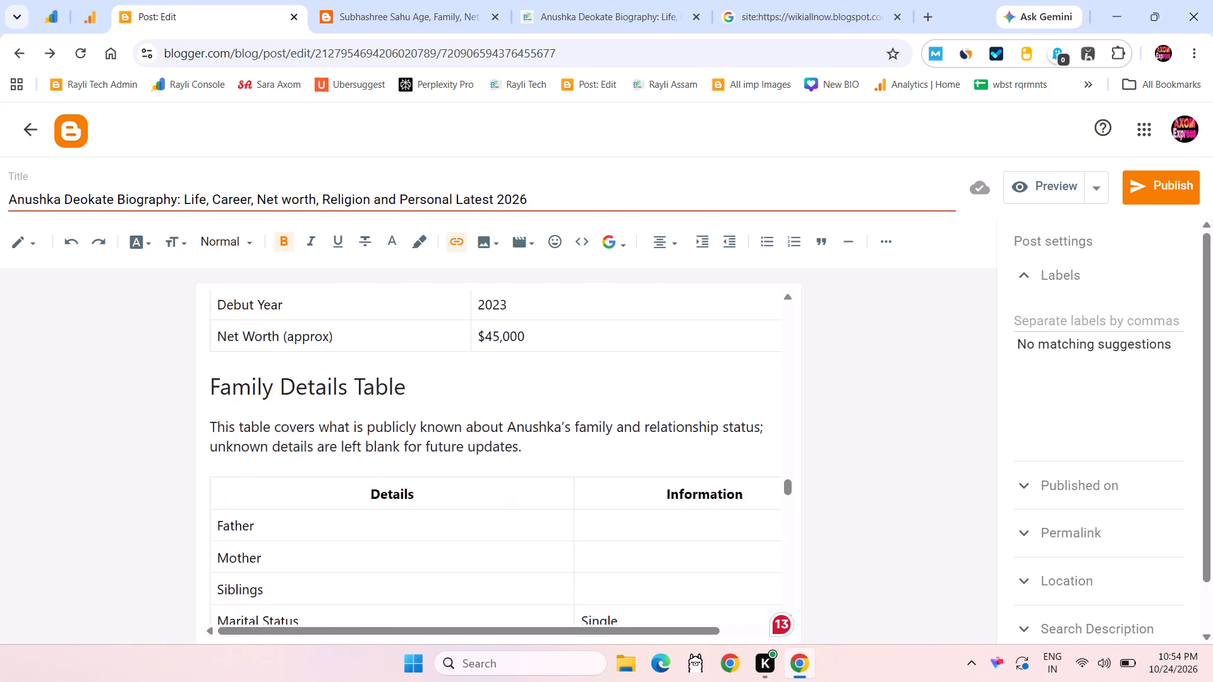
pyautogui.scroll(-6, 483, 557)
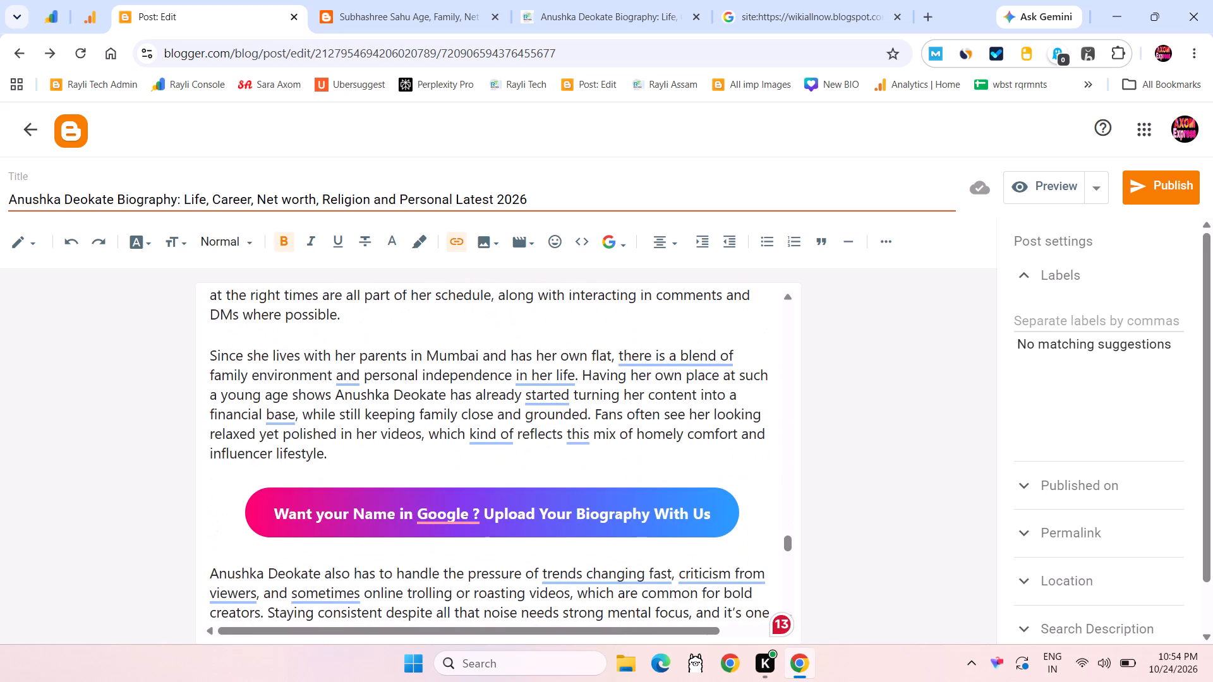
pyautogui.scroll(5, 483, 557)
pyautogui.scroll(-2, 483, 557)
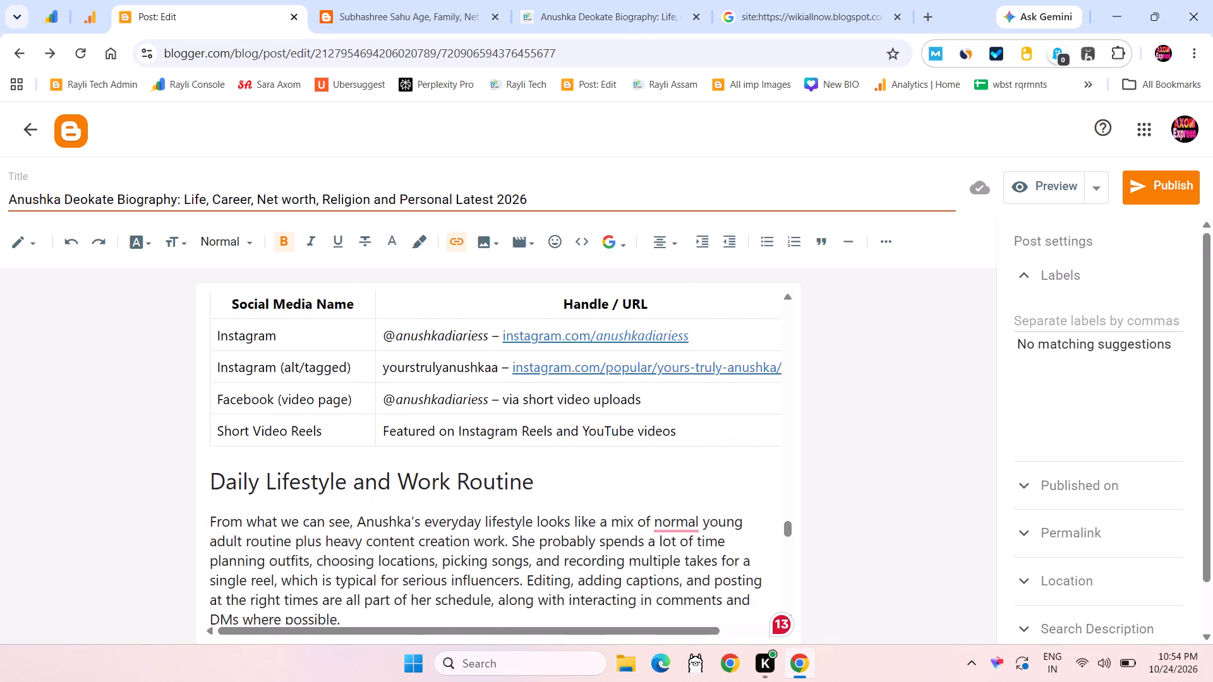
pyautogui.scroll(-4, 483, 557)
pyautogui.click(493, 538)
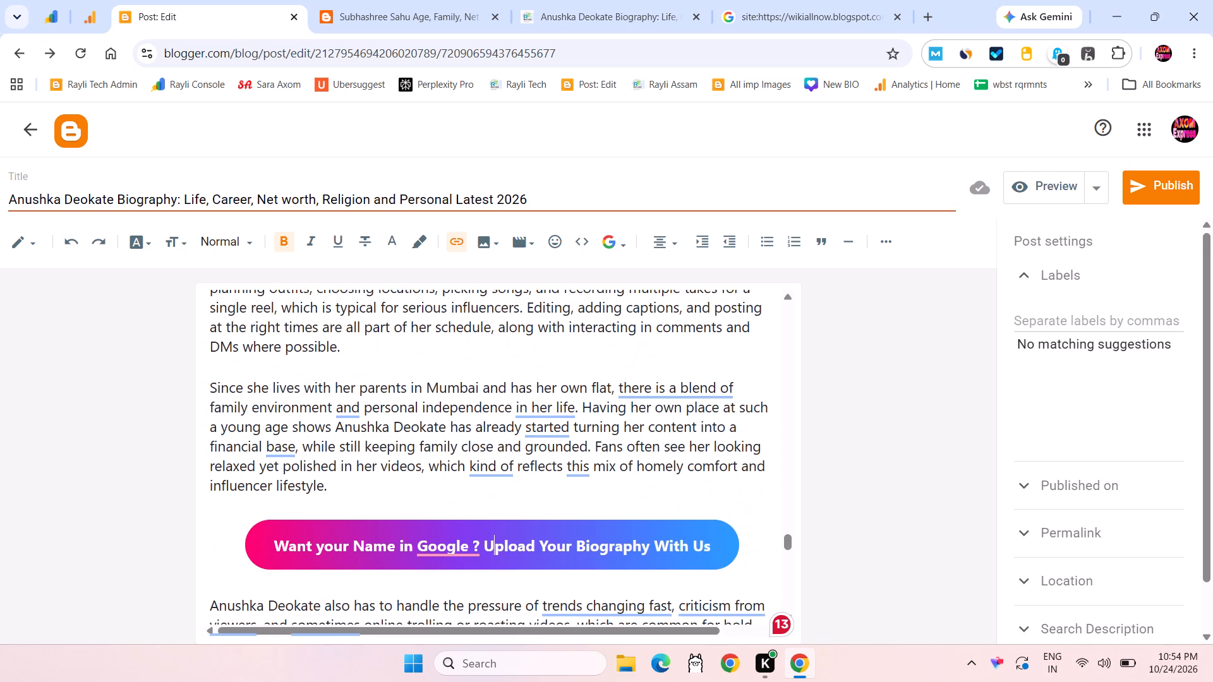
pyautogui.click(481, 589)
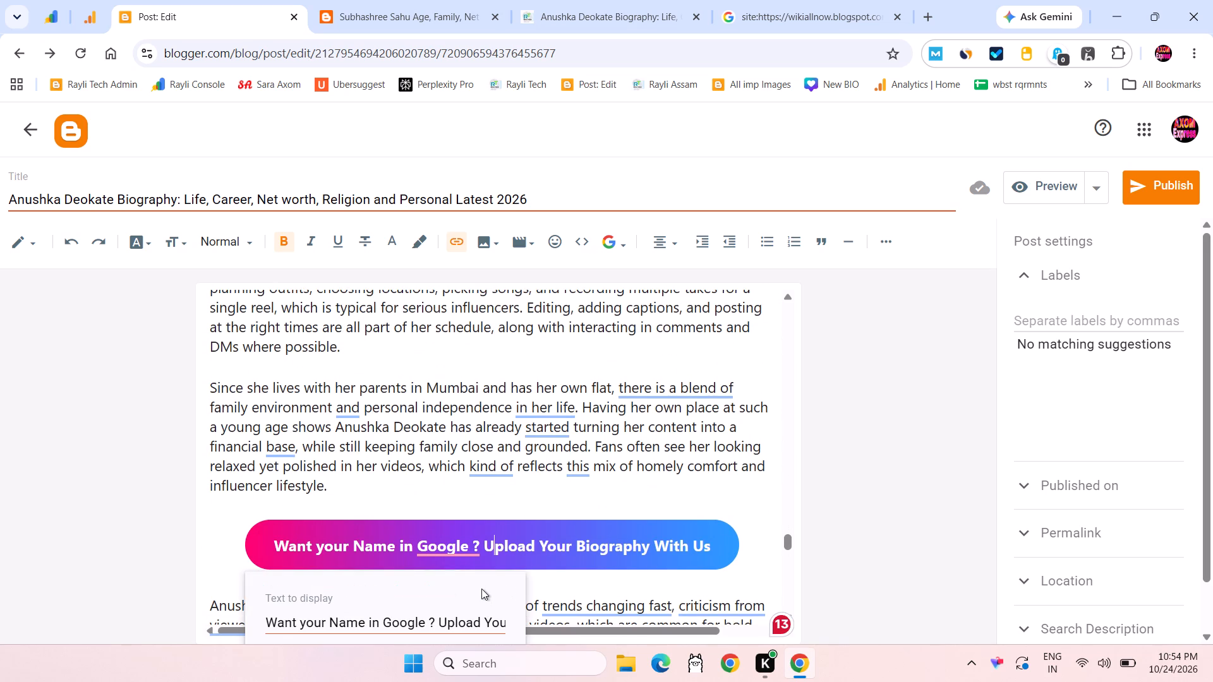
pyautogui.scroll(-3, 481, 589)
pyautogui.scroll(-2, 553, 479)
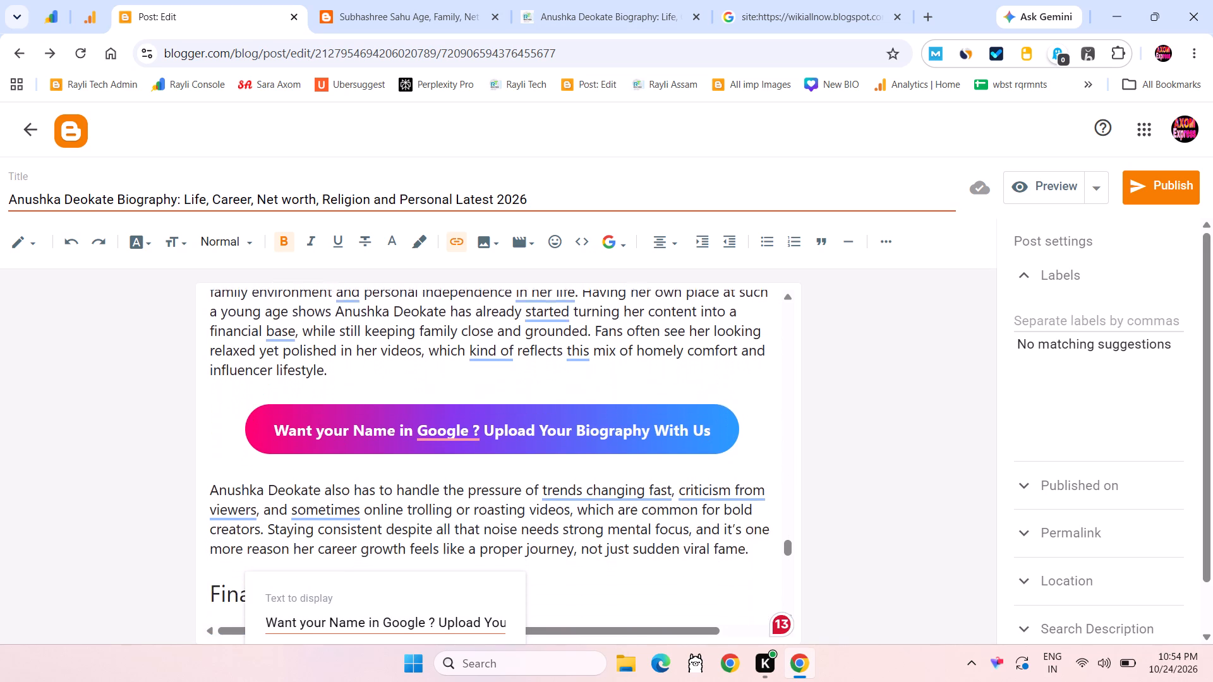
pyautogui.scroll(-1, 553, 479)
pyautogui.press('Tab')
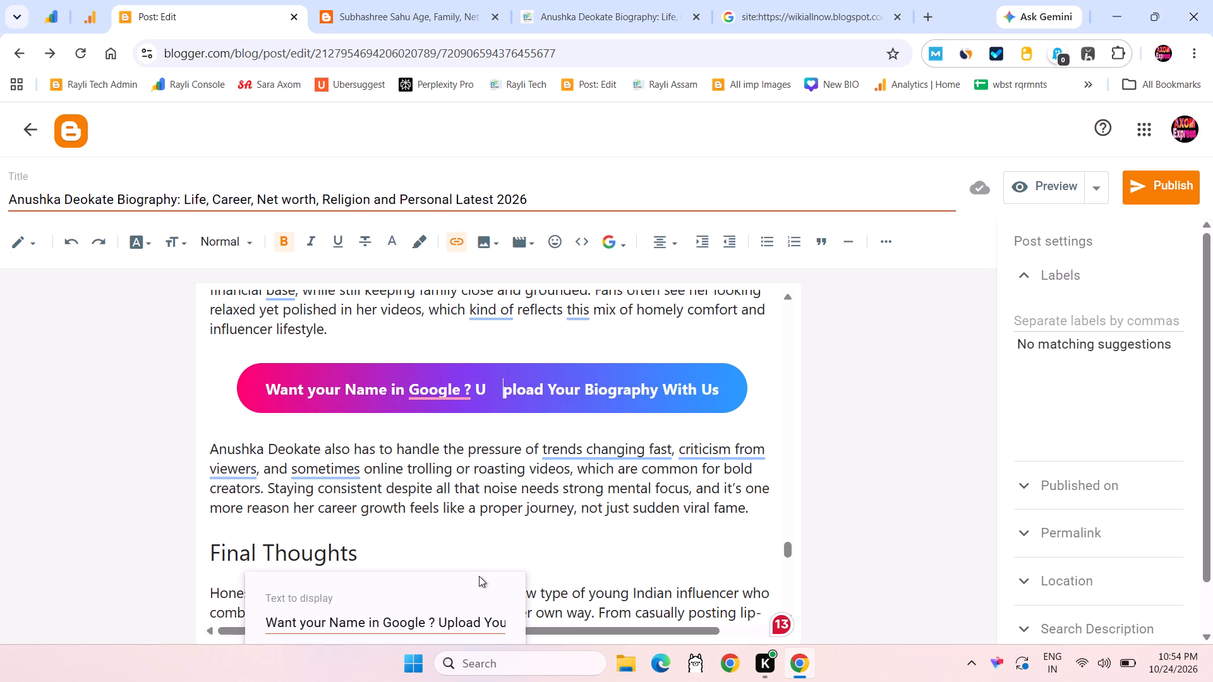
pyautogui.hotkey('ctrl', 'z')
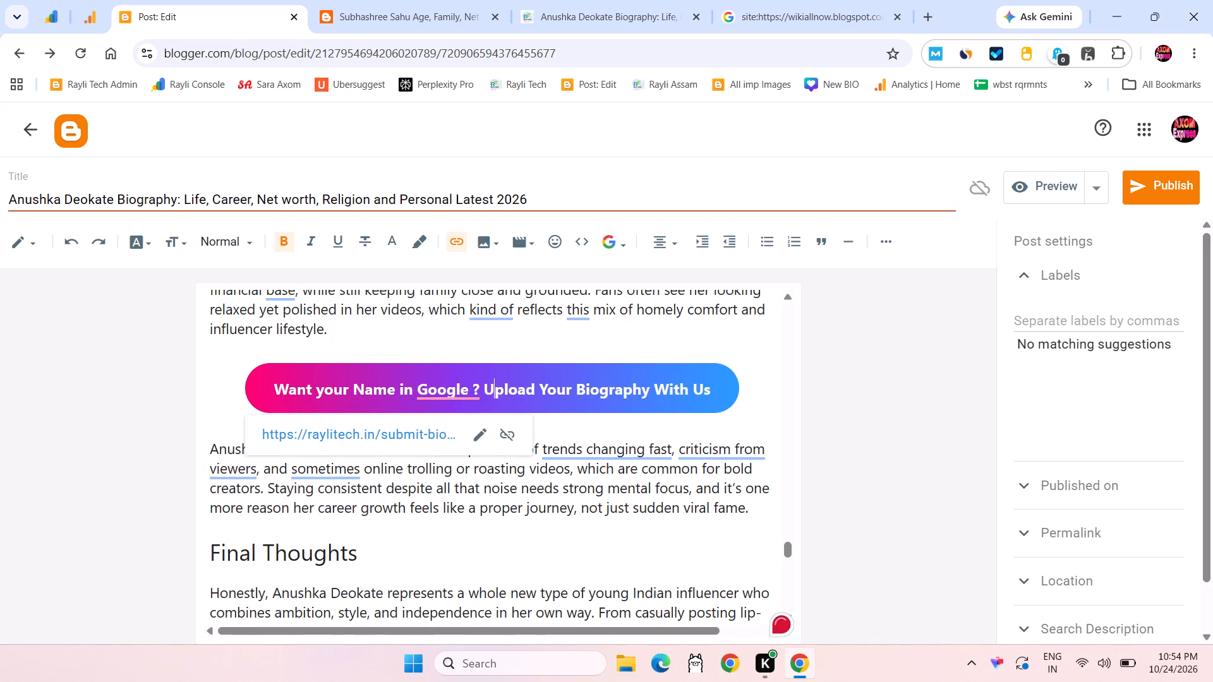
pyautogui.click(477, 433)
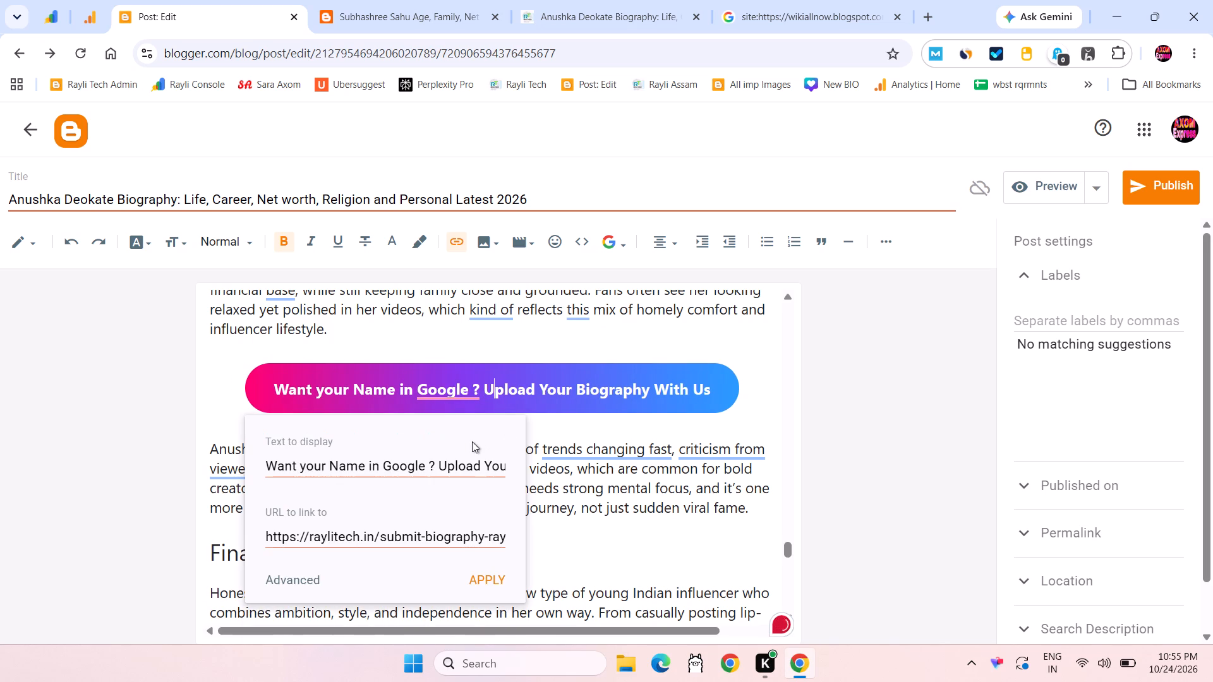
pyautogui.click(401, 546)
pyautogui.hotkey('ctrl', 'a')
pyautogui.hotkey('ctrl', 'v')
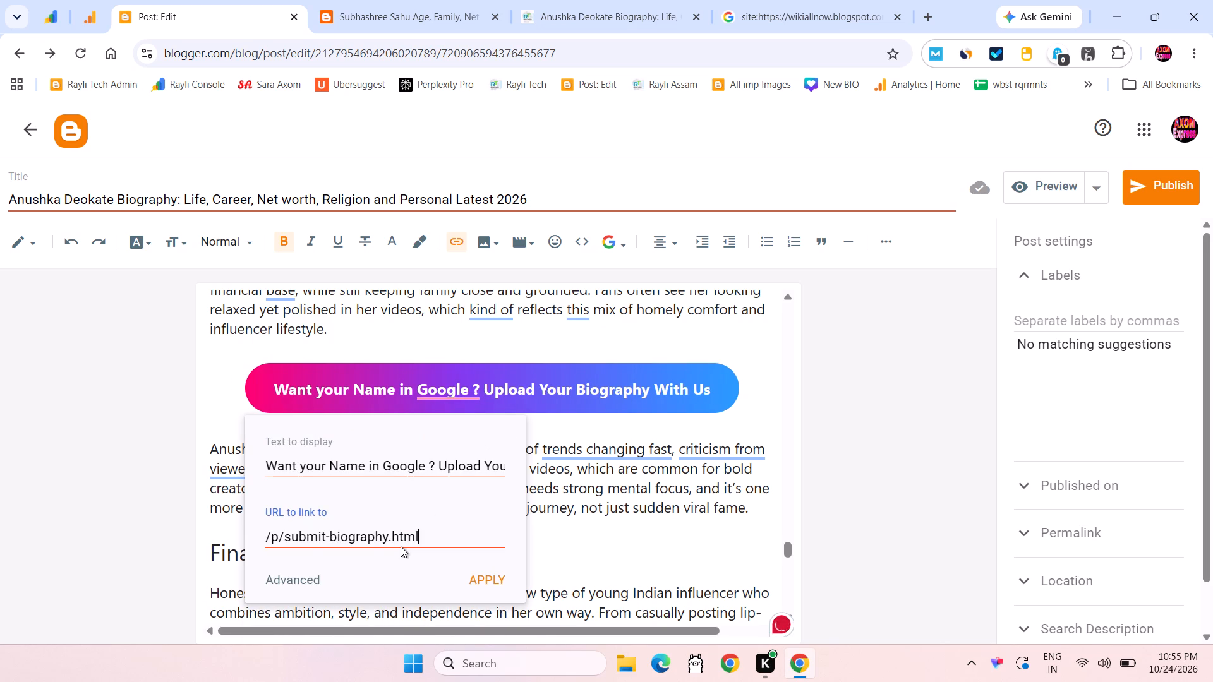
pyautogui.click(469, 580)
# Review the rest of the post from "Final Thoughts" through the FAQ, then back up to the Personal Details table.
pyautogui.scroll(-1, 573, 518)
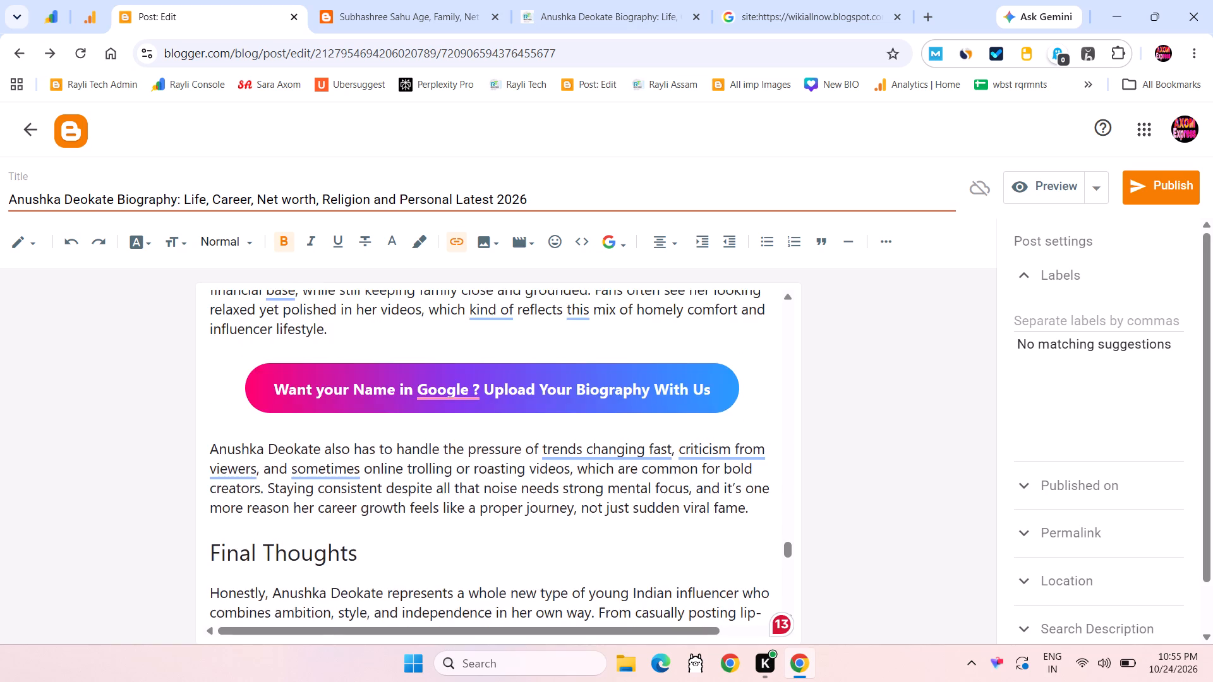
pyautogui.scroll(-14, 573, 518)
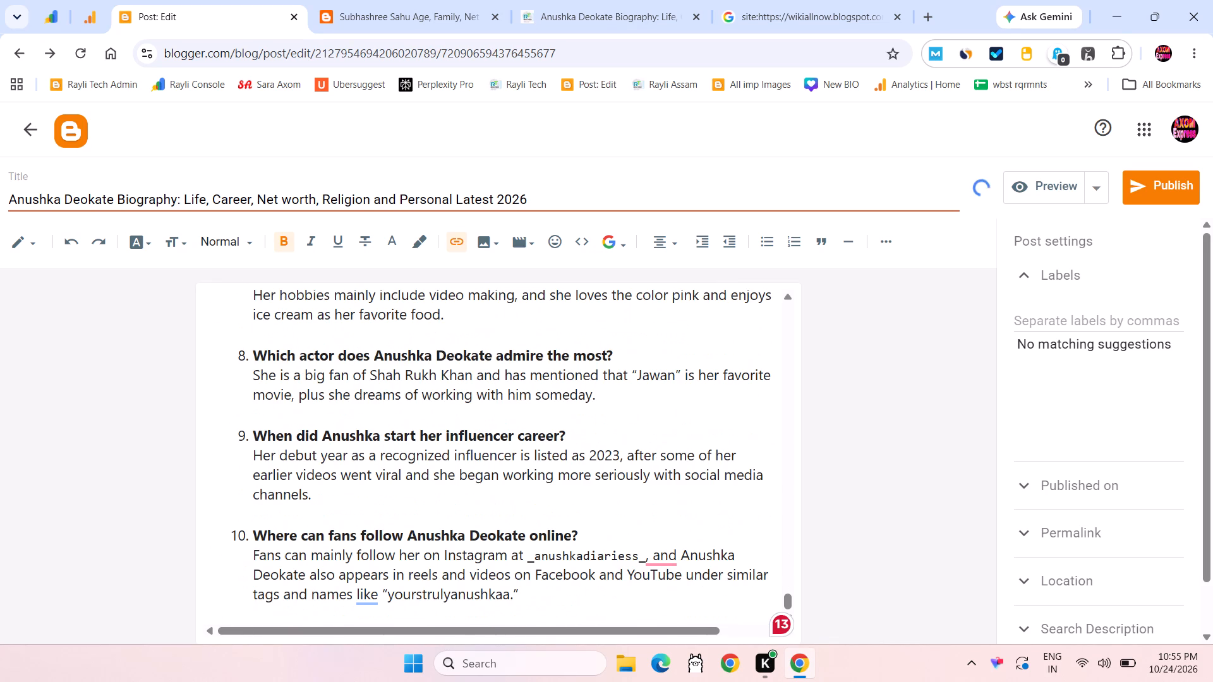
pyautogui.scroll(-2, 573, 518)
pyautogui.scroll(3, 573, 518)
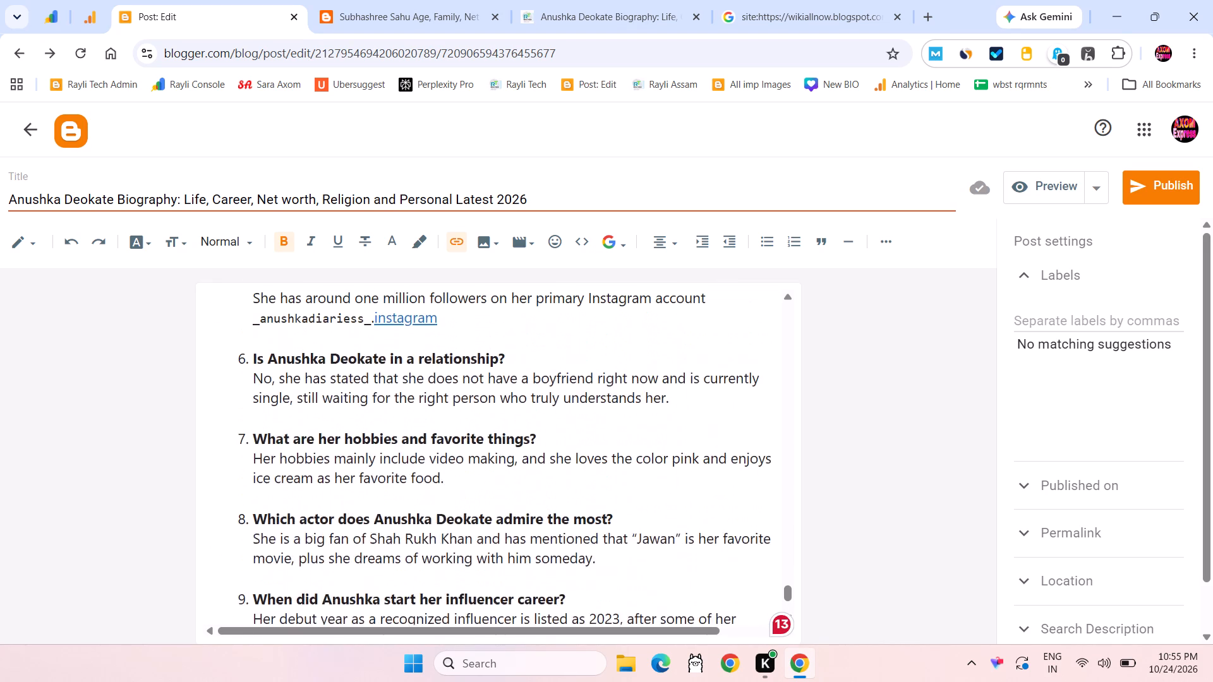
pyautogui.scroll(2, 573, 518)
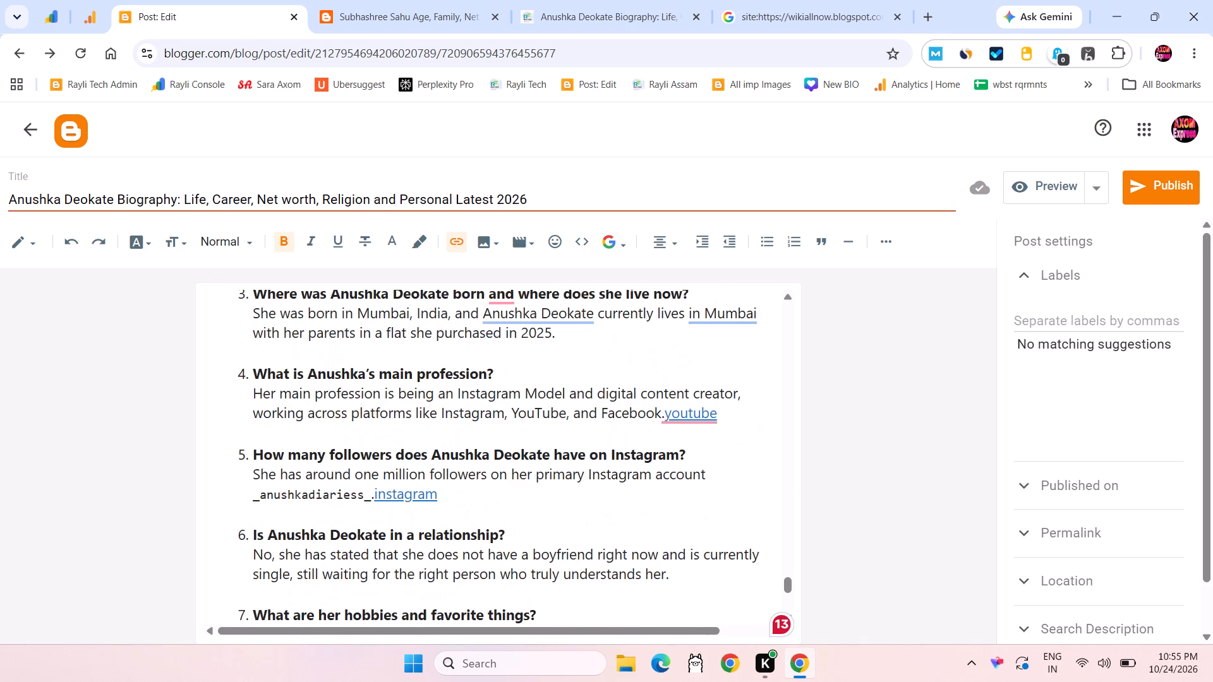
pyautogui.scroll(14, 573, 518)
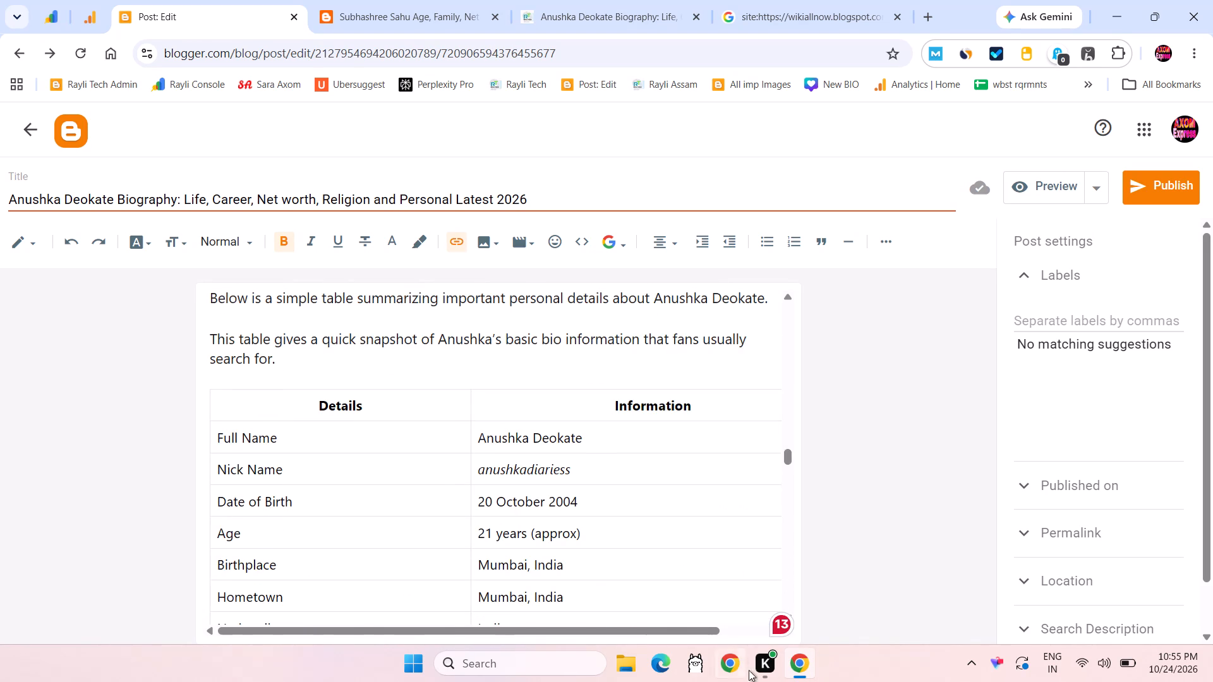
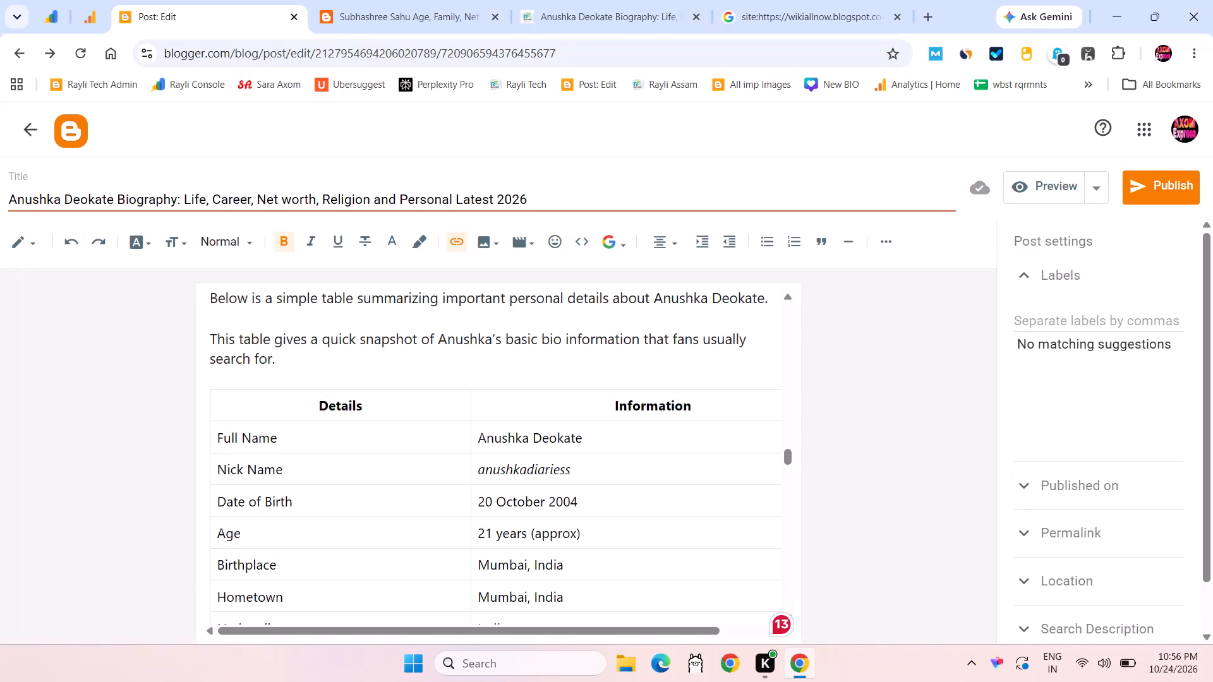
# Review the summary tables and FAQ, and check the link of the banner just above "Final Thoughts".
pyautogui.click(428, 345)
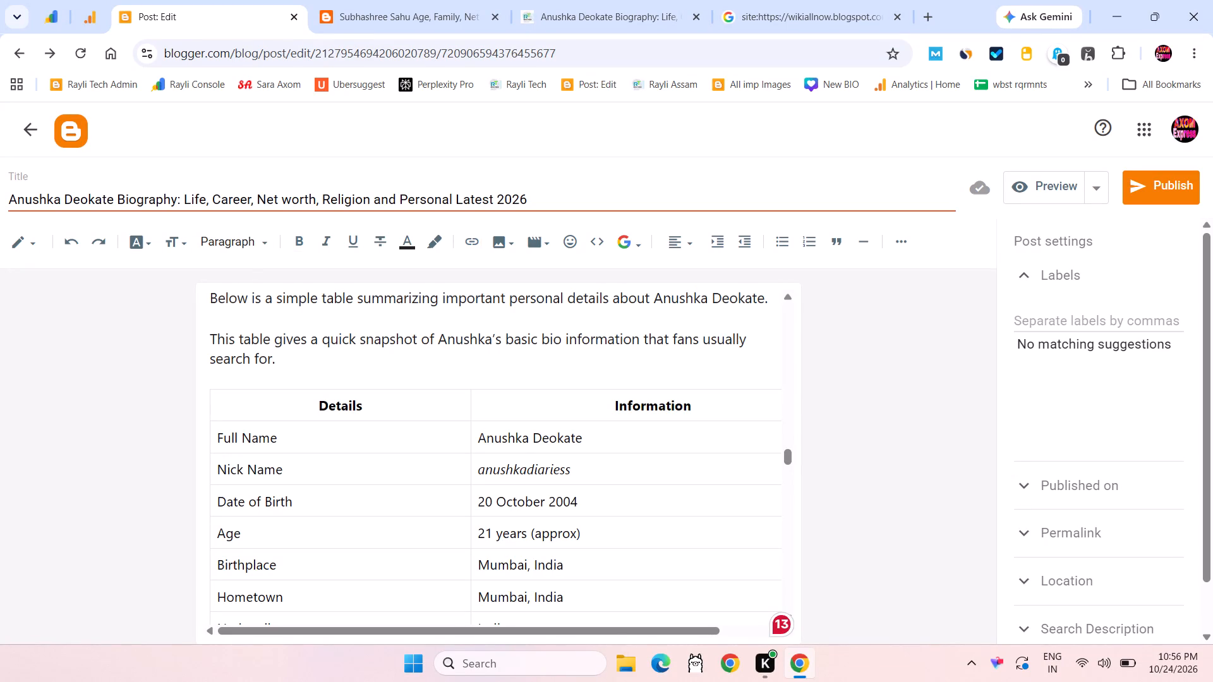
pyautogui.scroll(-14, 428, 345)
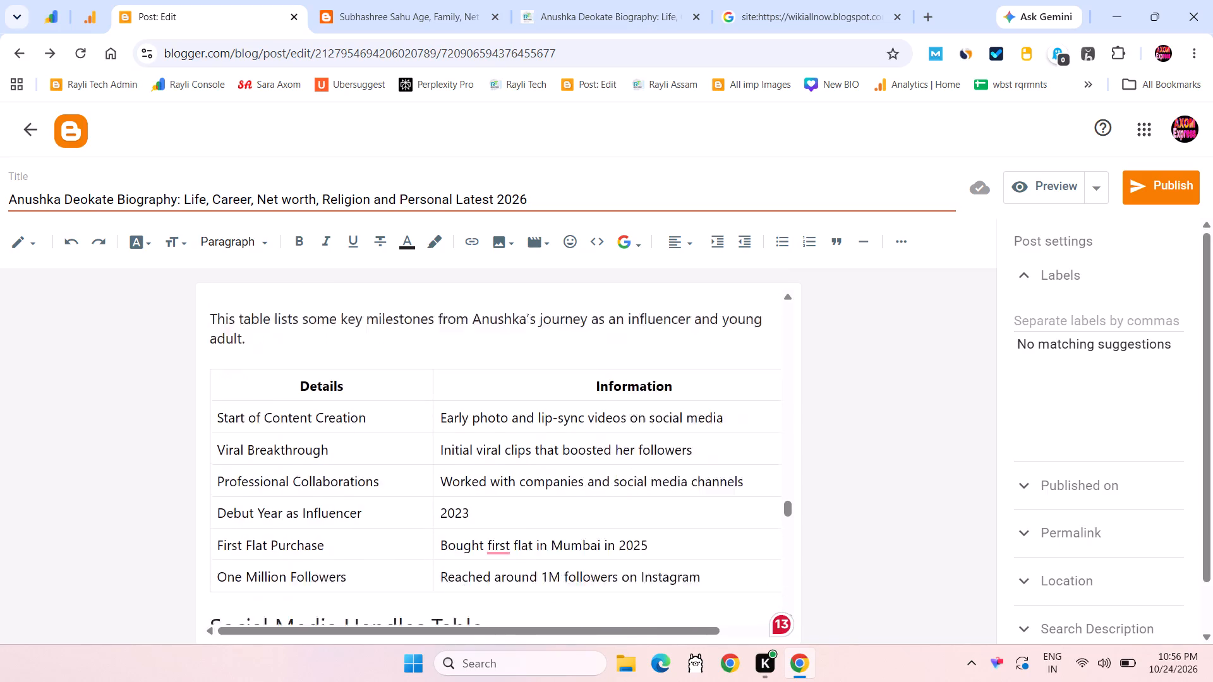
pyautogui.scroll(-12, 428, 345)
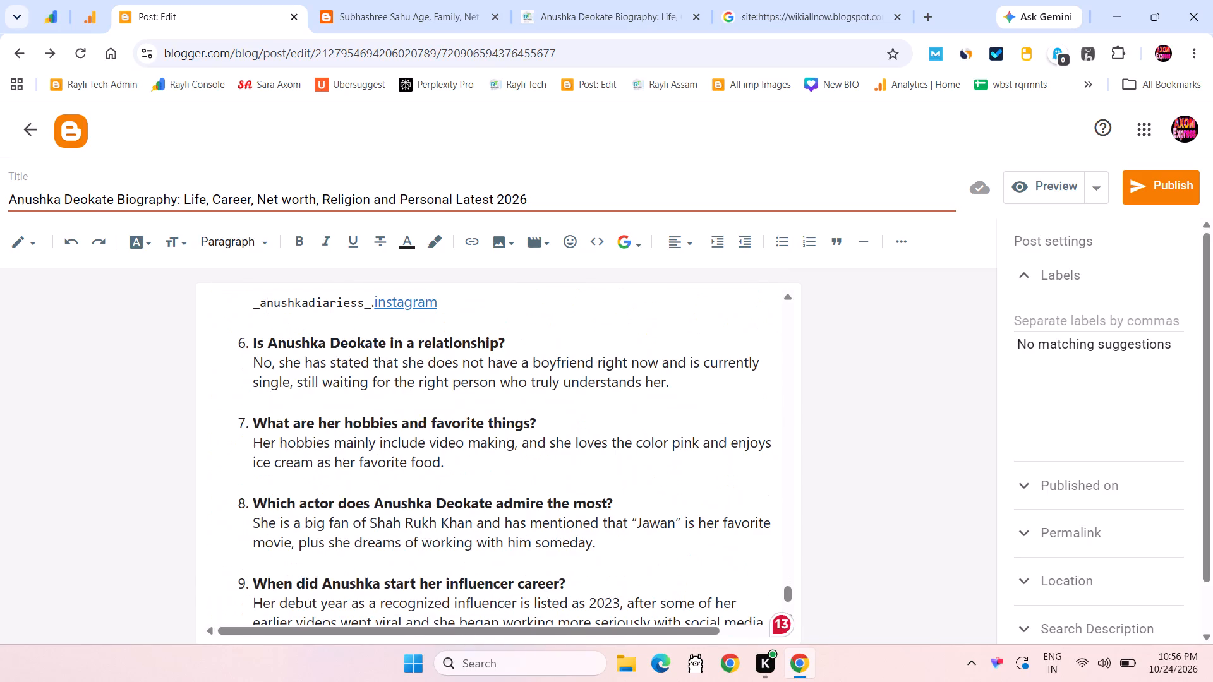
pyautogui.scroll(9, 428, 345)
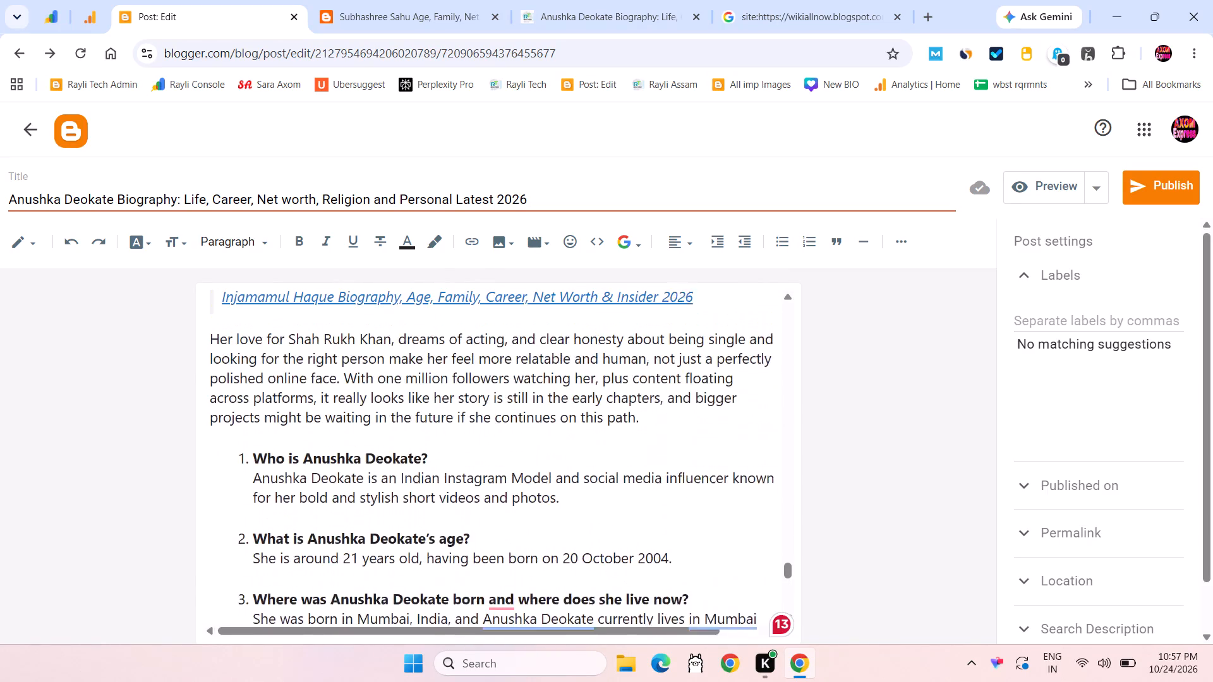
pyautogui.scroll(7, 428, 345)
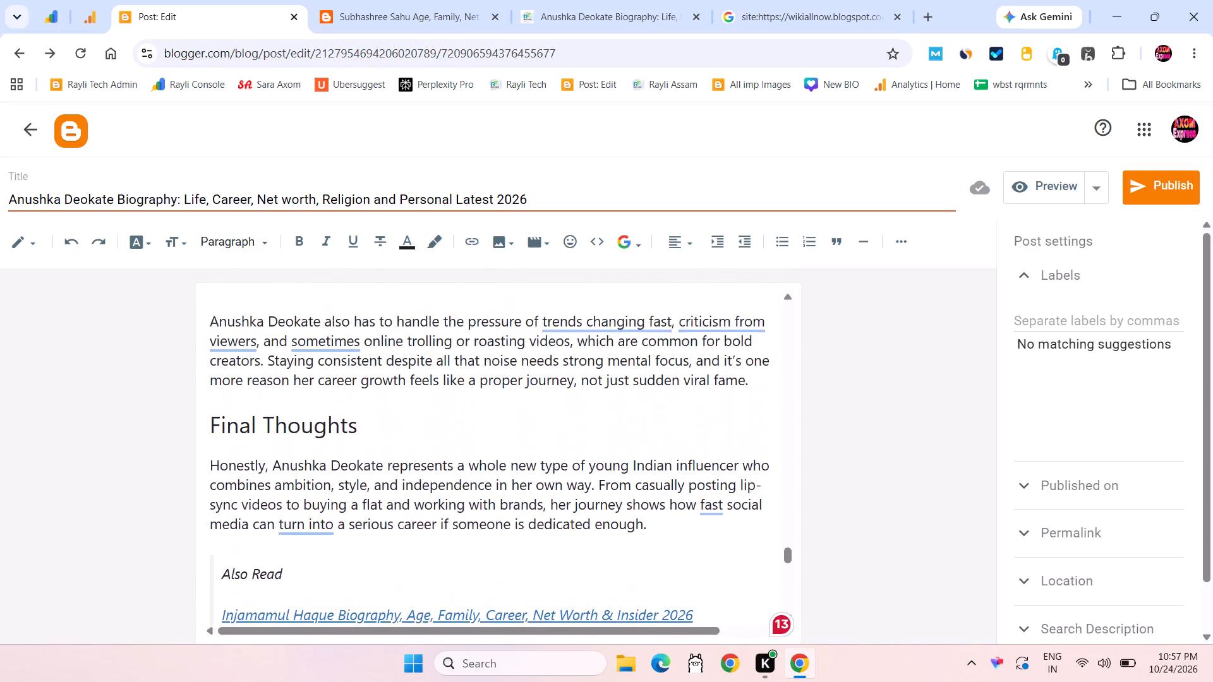
pyautogui.scroll(2, 428, 345)
pyautogui.click(457, 364)
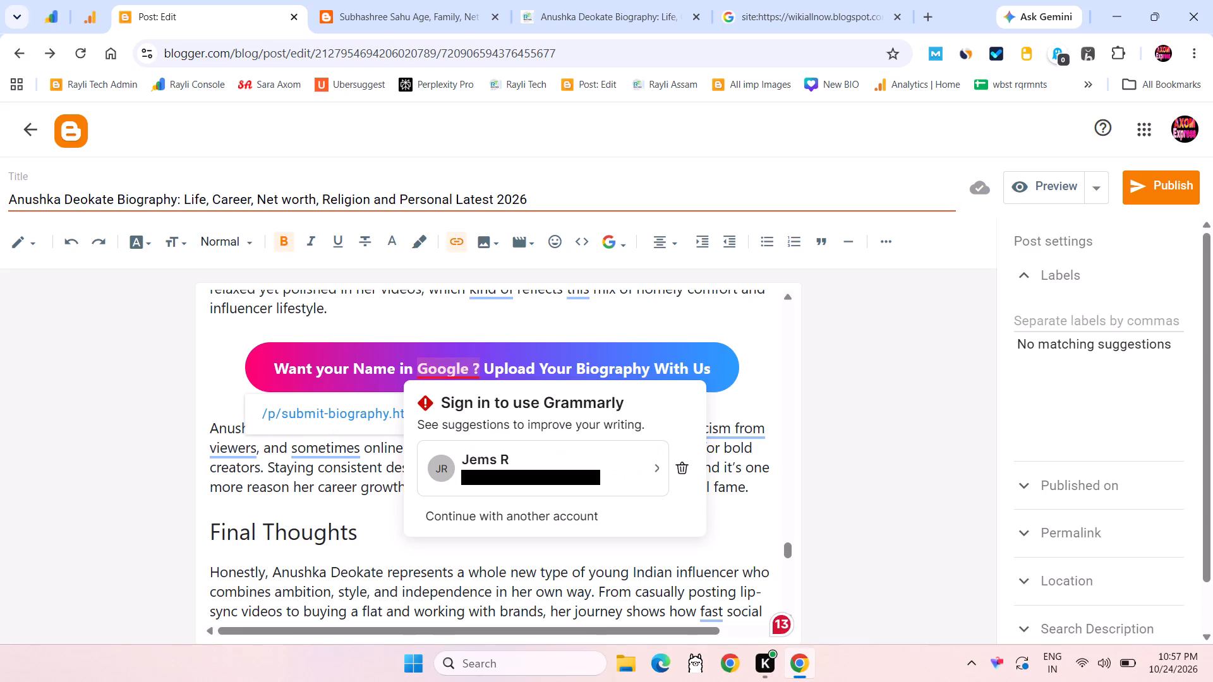
pyautogui.click(401, 378)
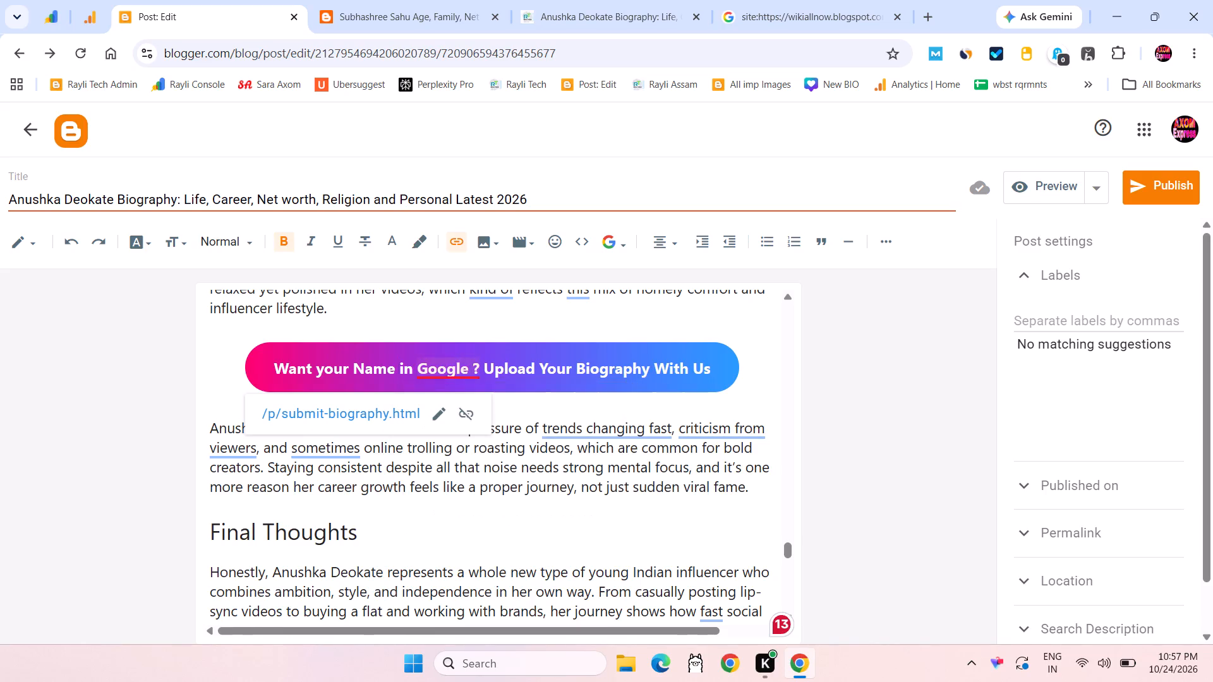
# Review the post from "Final Thoughts" to the last FAQ answer, and return to the introduction.
pyautogui.click(366, 560)
pyautogui.scroll(-4, 366, 560)
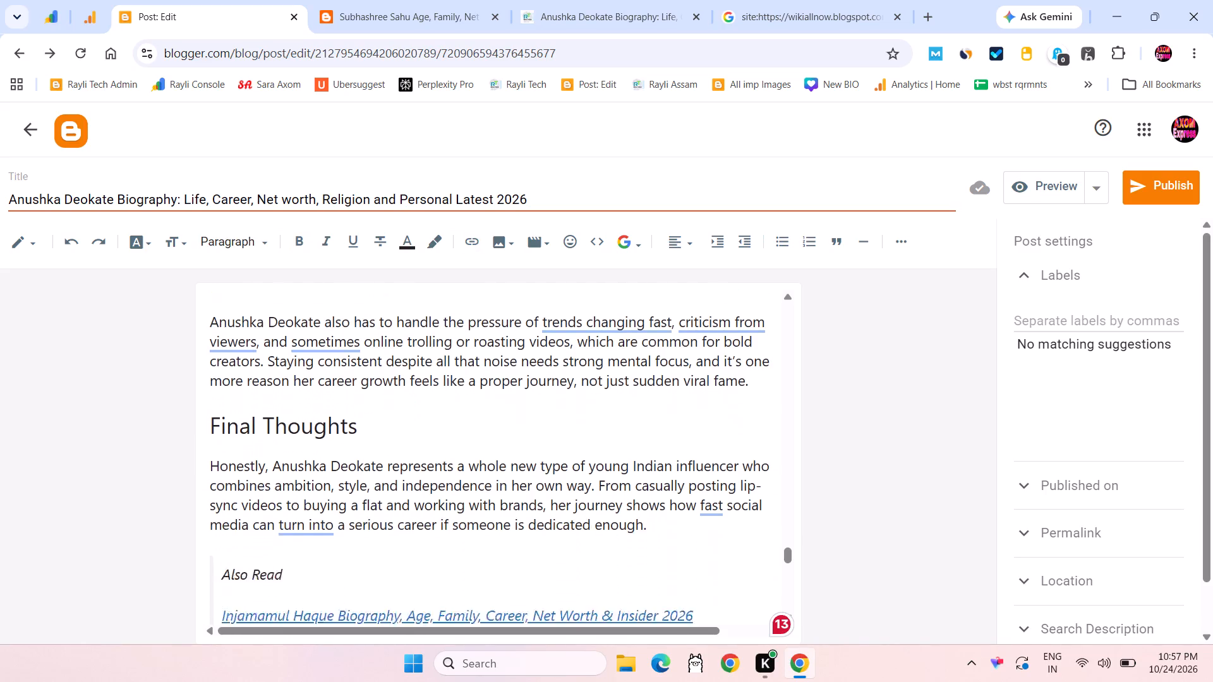
pyautogui.scroll(-10, 366, 560)
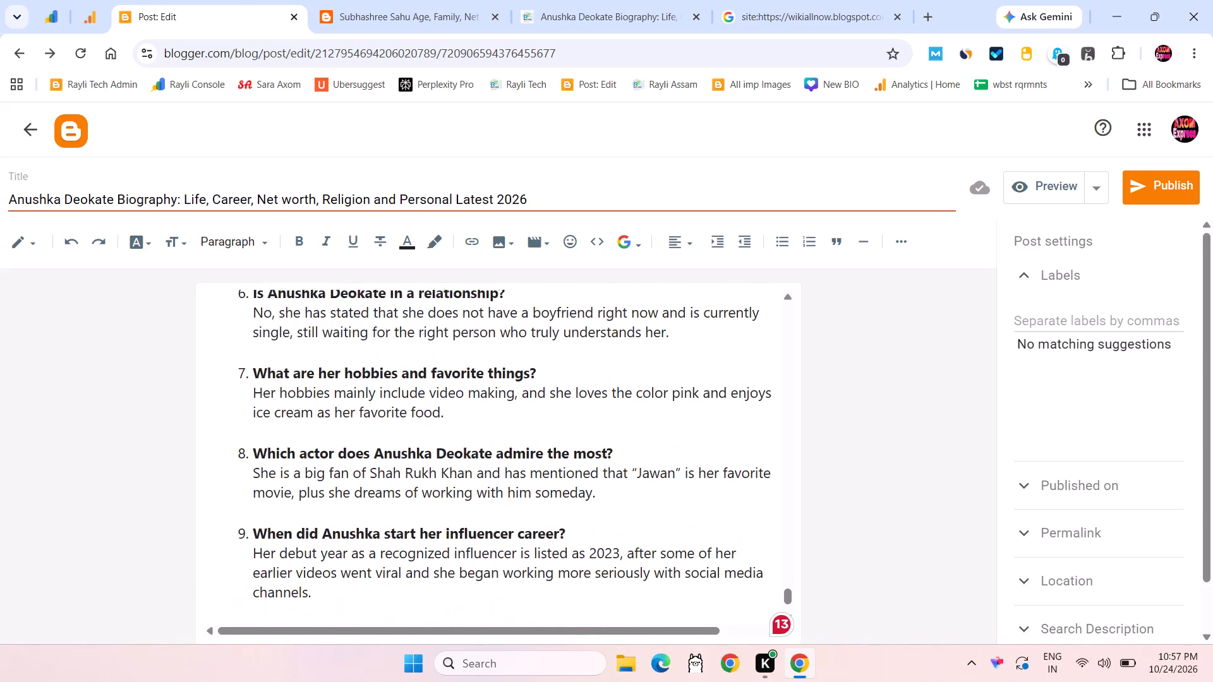
pyautogui.scroll(-4, 366, 560)
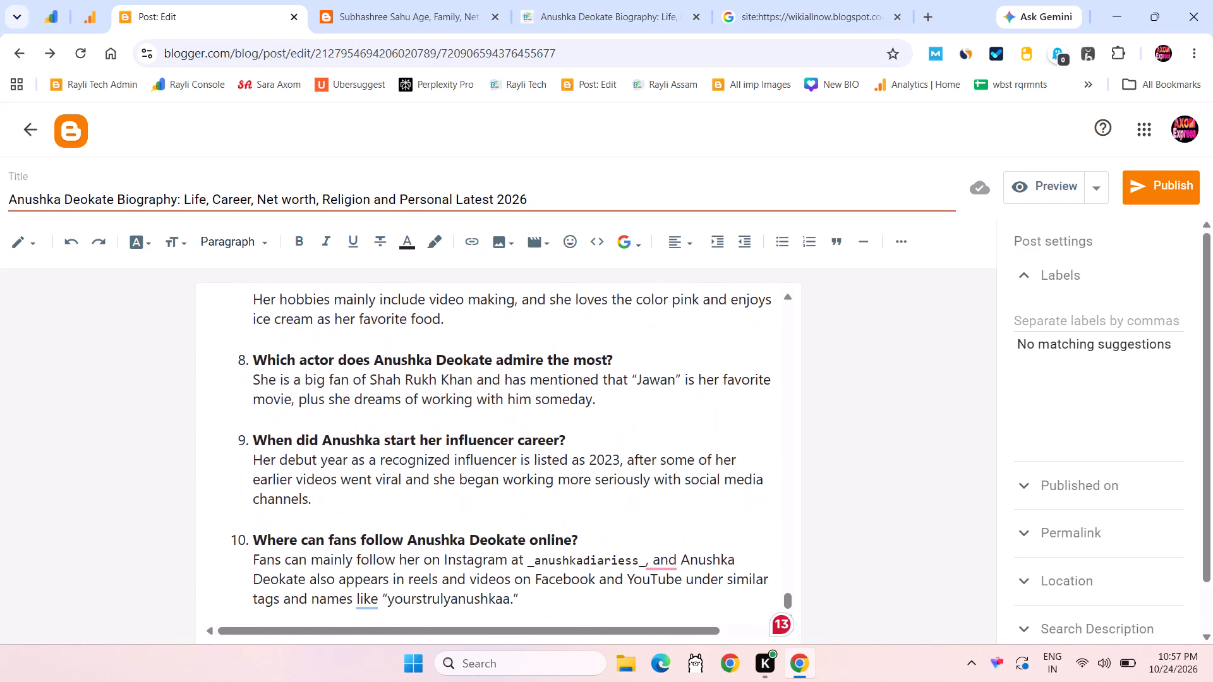
pyautogui.scroll(-2, 366, 560)
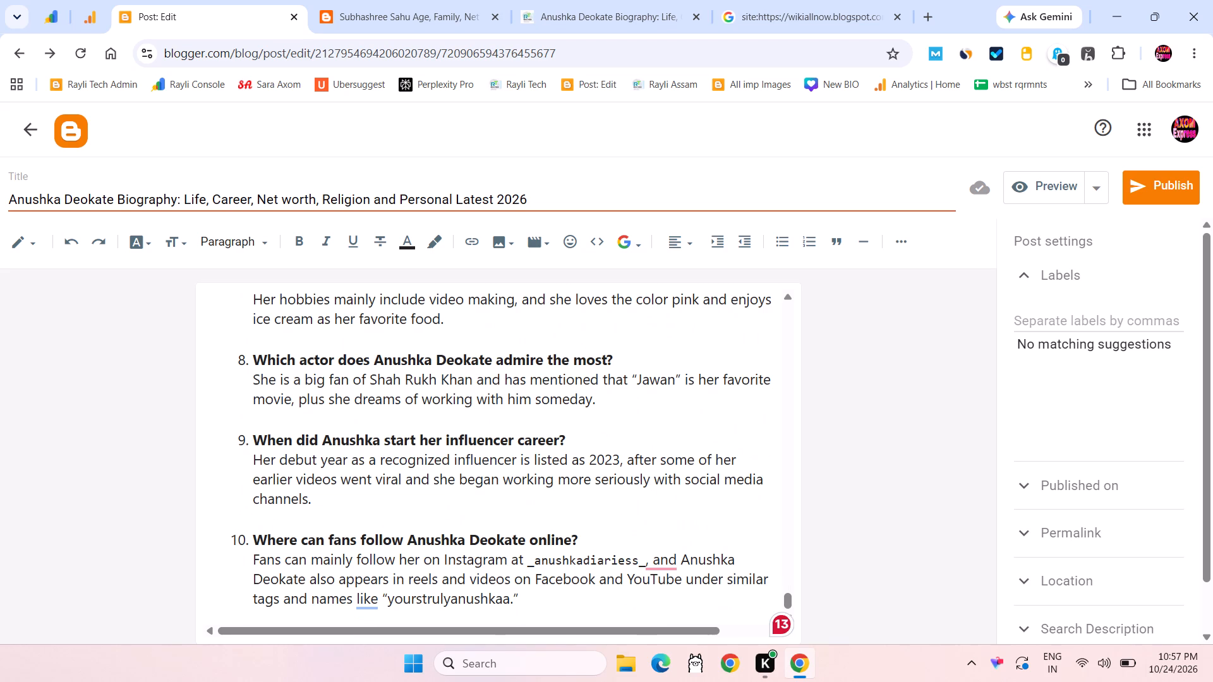
pyautogui.click(526, 586)
pyautogui.scroll(-3, 526, 586)
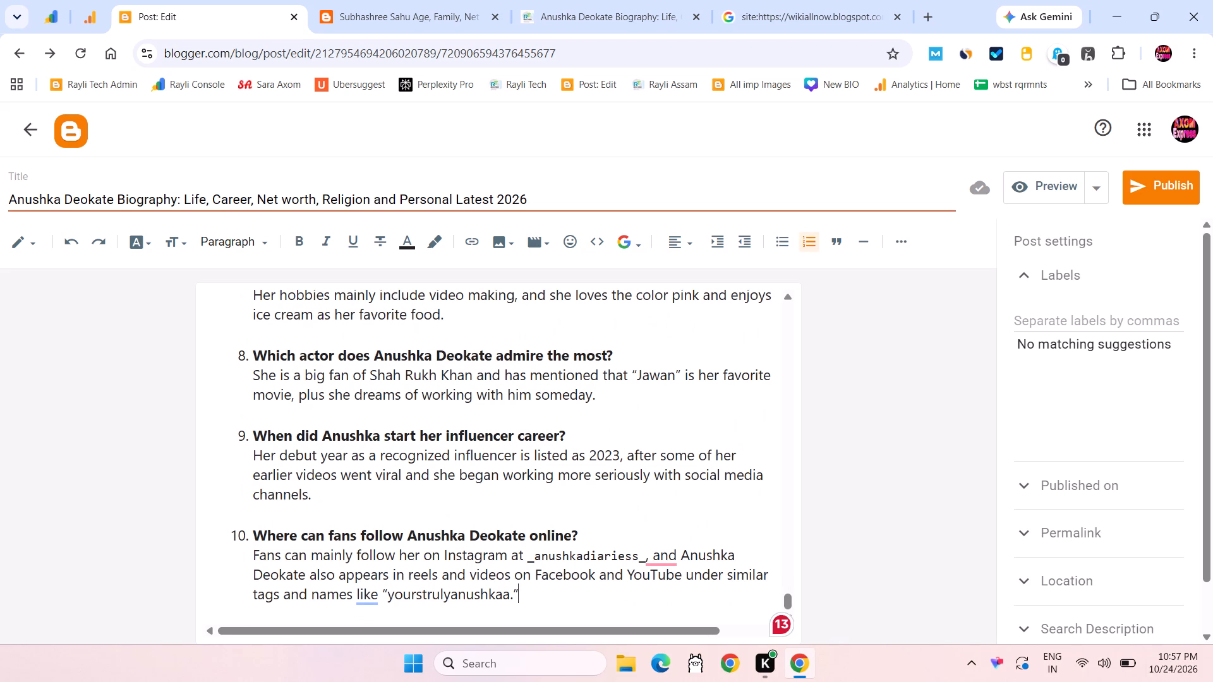
pyautogui.scroll(6, 526, 586)
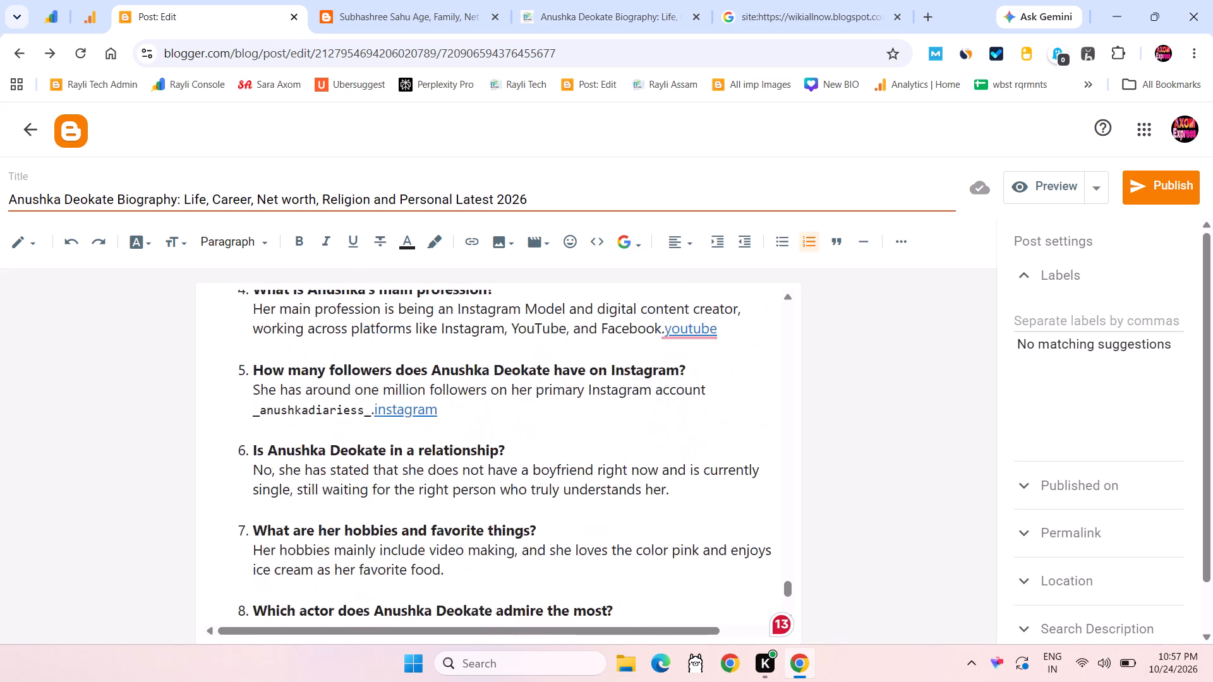
pyautogui.scroll(15, 526, 586)
pyautogui.scroll(7, 526, 586)
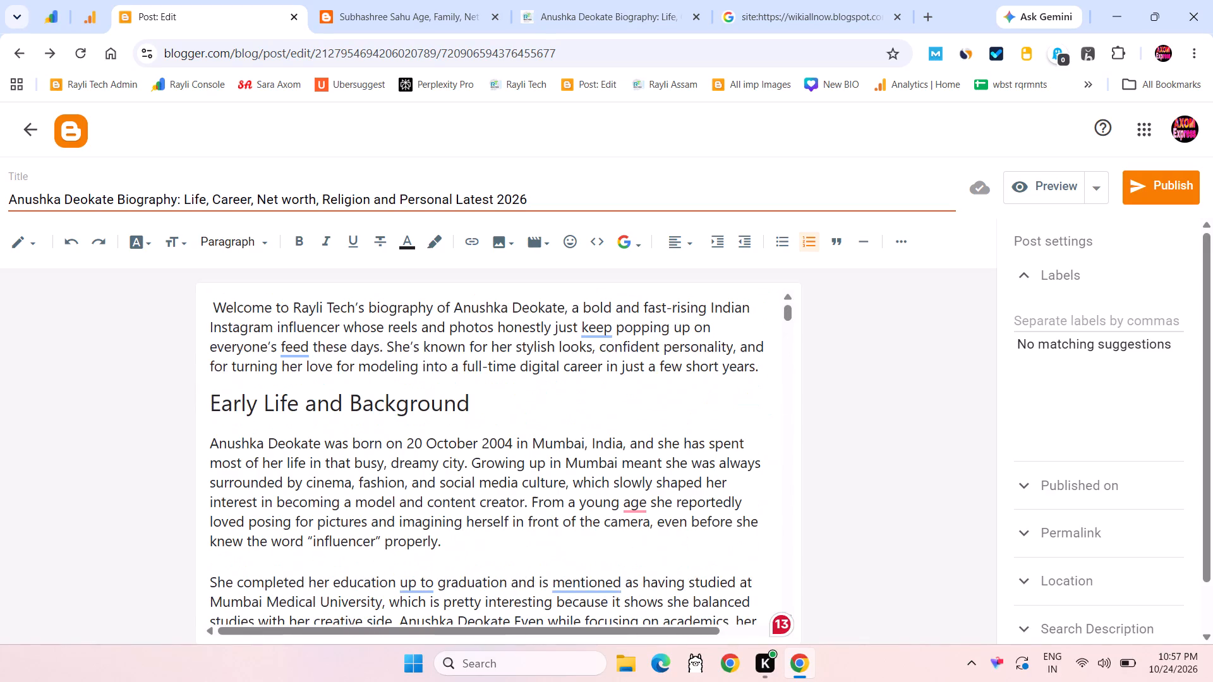
pyautogui.scroll(1, 526, 586)
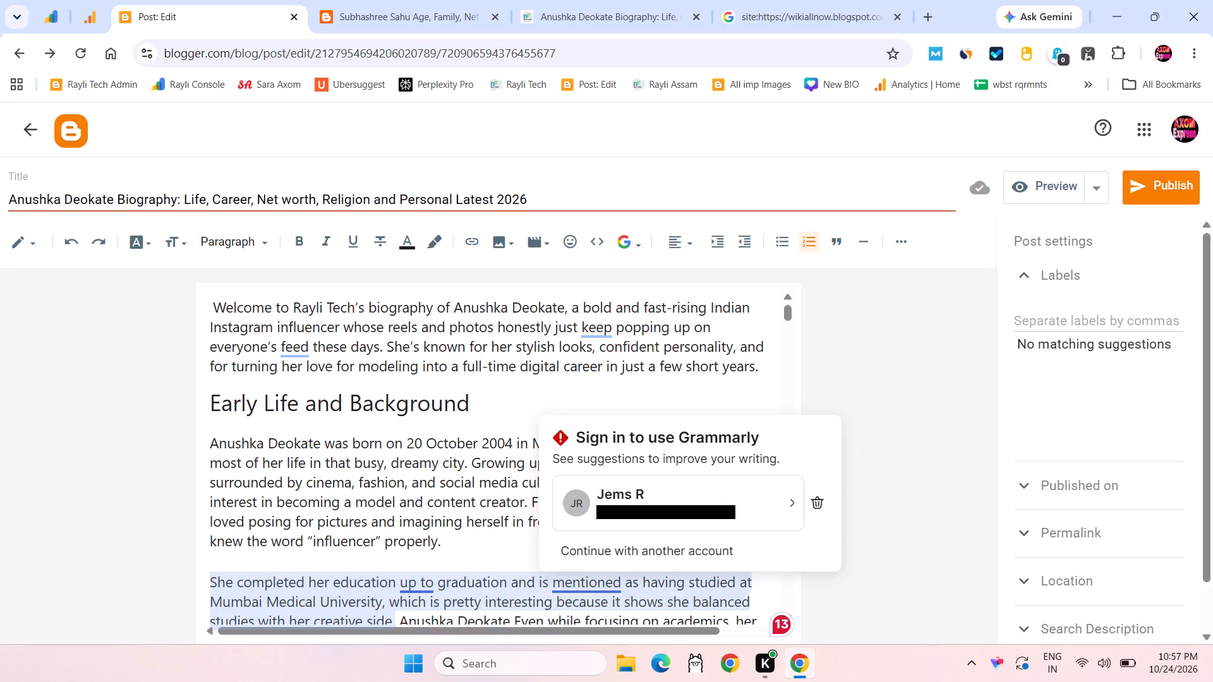
pyautogui.click(593, 359)
pyautogui.scroll(1, 422, 375)
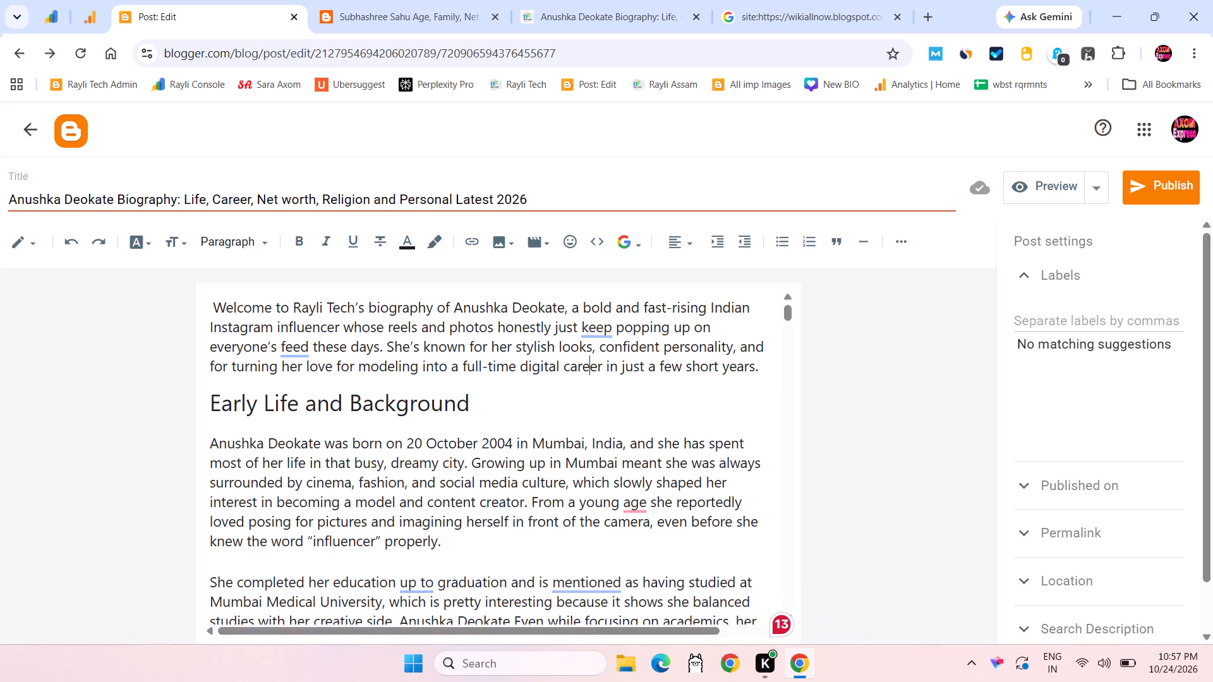
pyautogui.scroll(1, 422, 375)
pyautogui.click(576, 0)
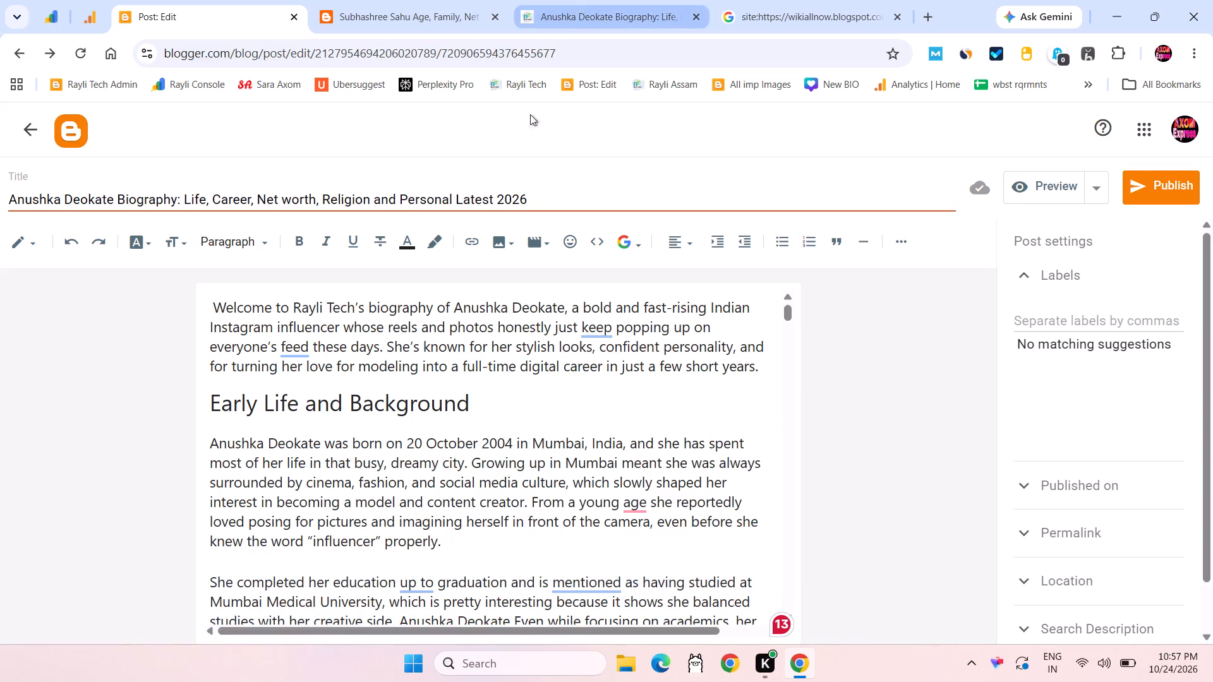
pyautogui.scroll(15, 456, 359)
pyautogui.scroll(6, 456, 359)
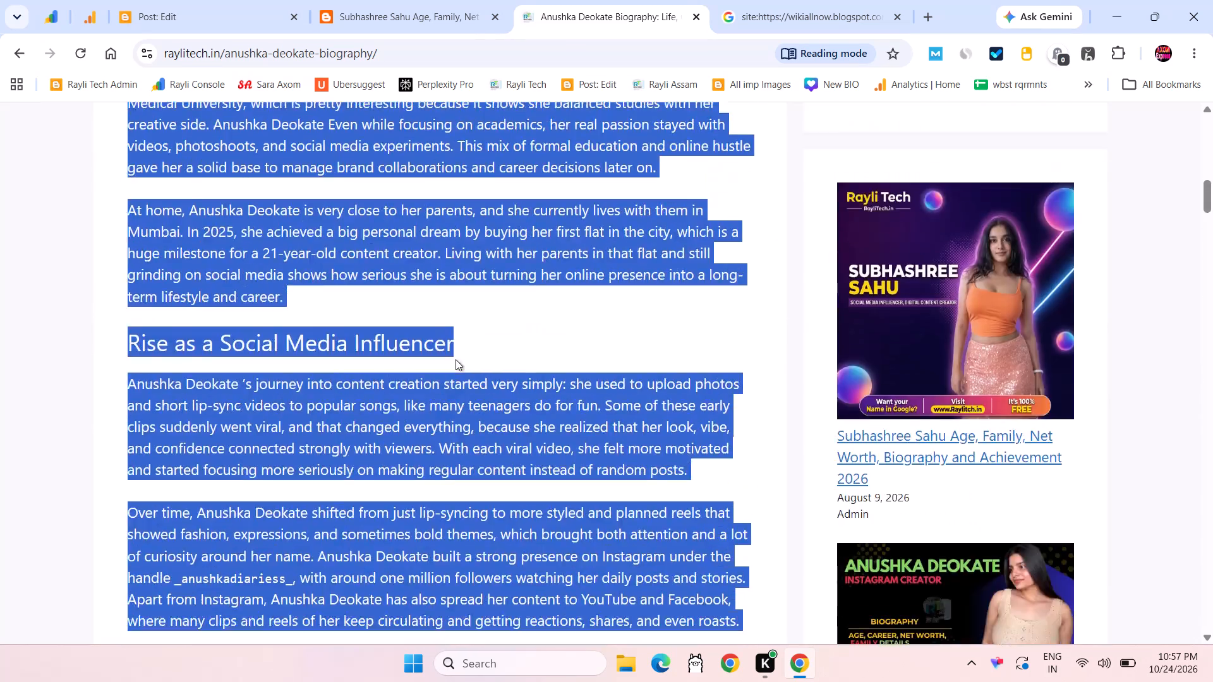
pyautogui.scroll(7, 456, 359)
pyautogui.click(406, 316)
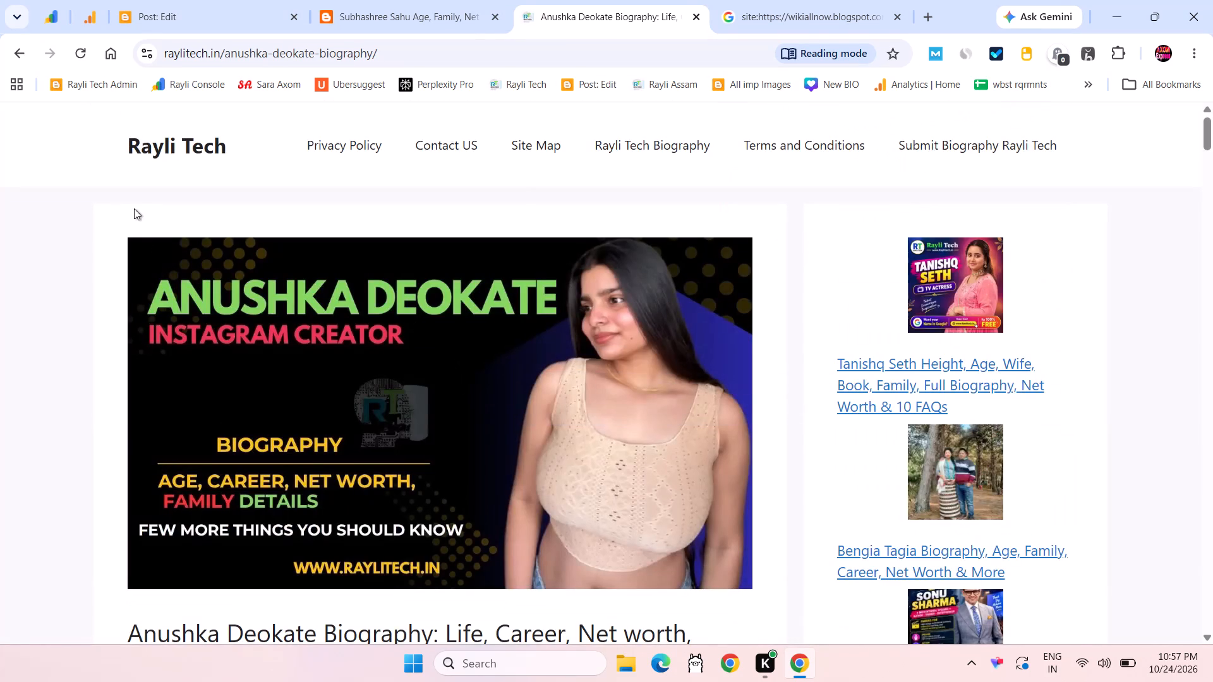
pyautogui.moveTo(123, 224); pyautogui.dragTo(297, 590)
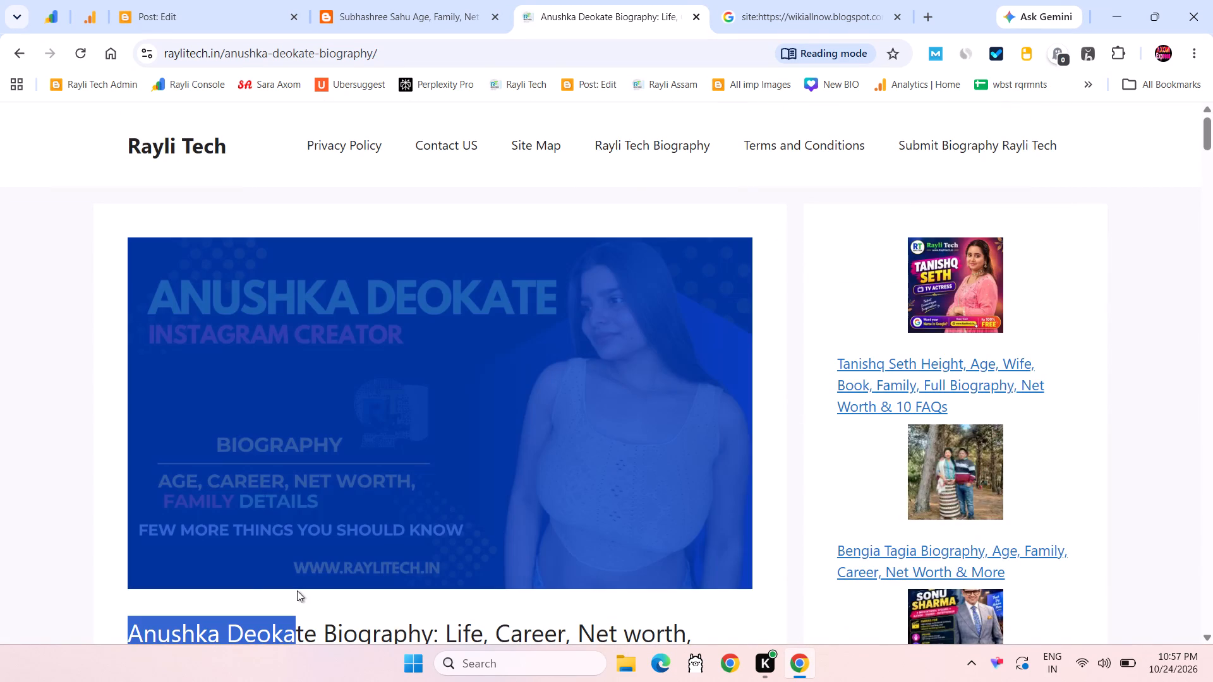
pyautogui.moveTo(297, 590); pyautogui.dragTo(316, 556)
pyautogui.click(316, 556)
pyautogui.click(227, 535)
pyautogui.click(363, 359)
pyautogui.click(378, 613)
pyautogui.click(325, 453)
# Copy the featured image into the Blogger post, on a new line after the first "Early Life and Background" paragraph.
pyautogui.rightClick(325, 453)
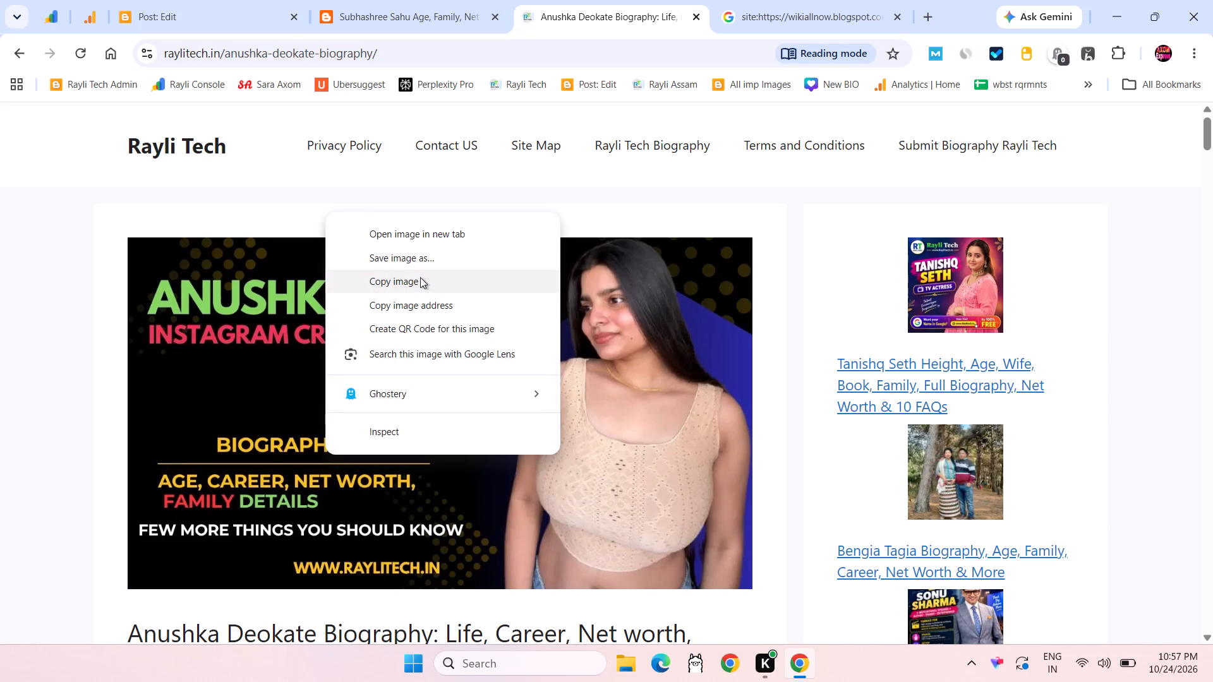
pyautogui.click(417, 279)
pyautogui.click(219, 25)
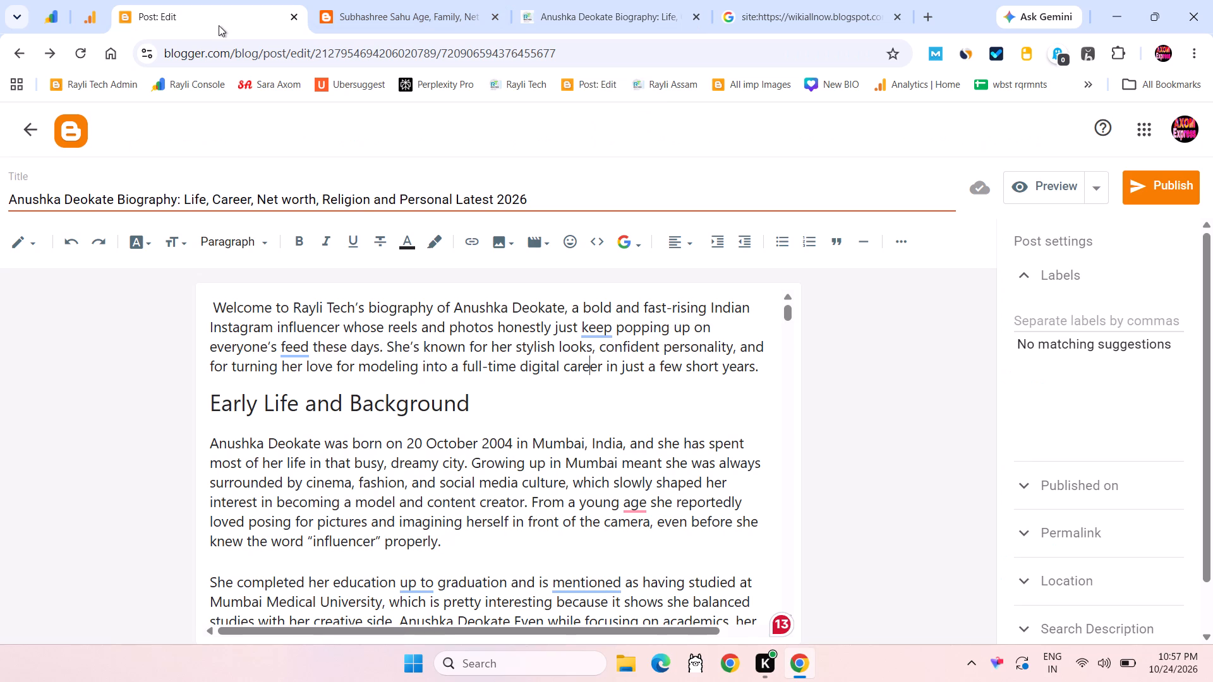
pyautogui.click(445, 554)
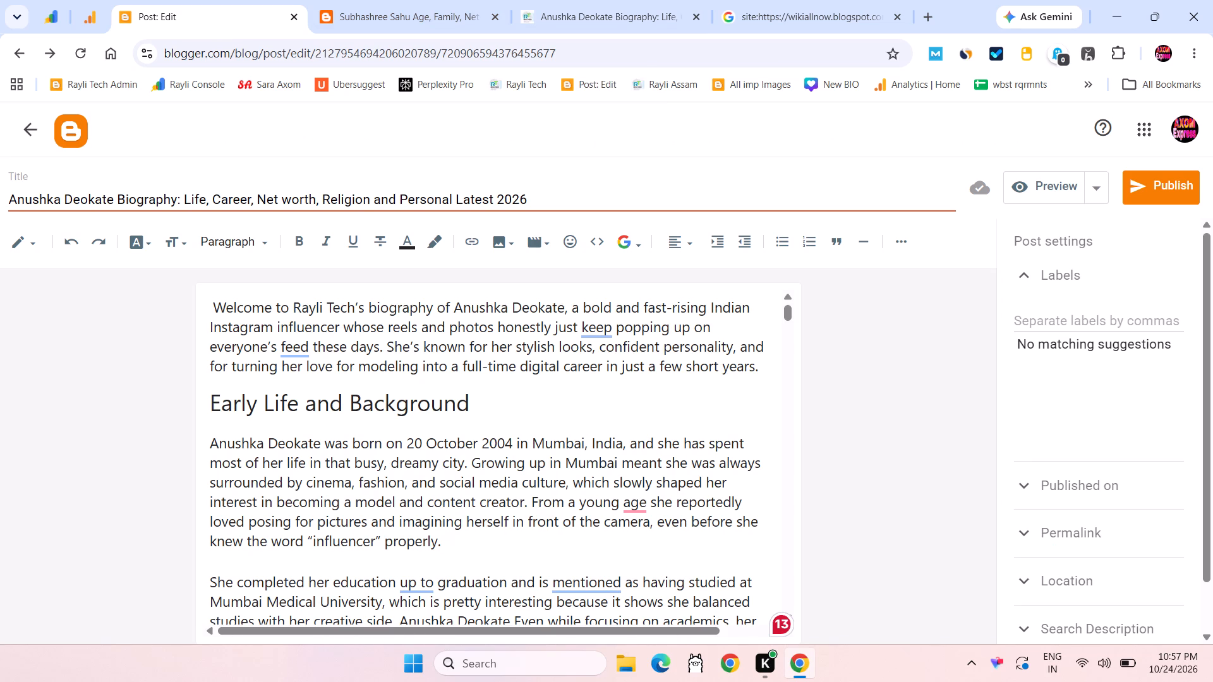
pyautogui.click(463, 534)
pyautogui.hotkey('shift', 'Return')
pyautogui.hotkey('ctrl', 'v')
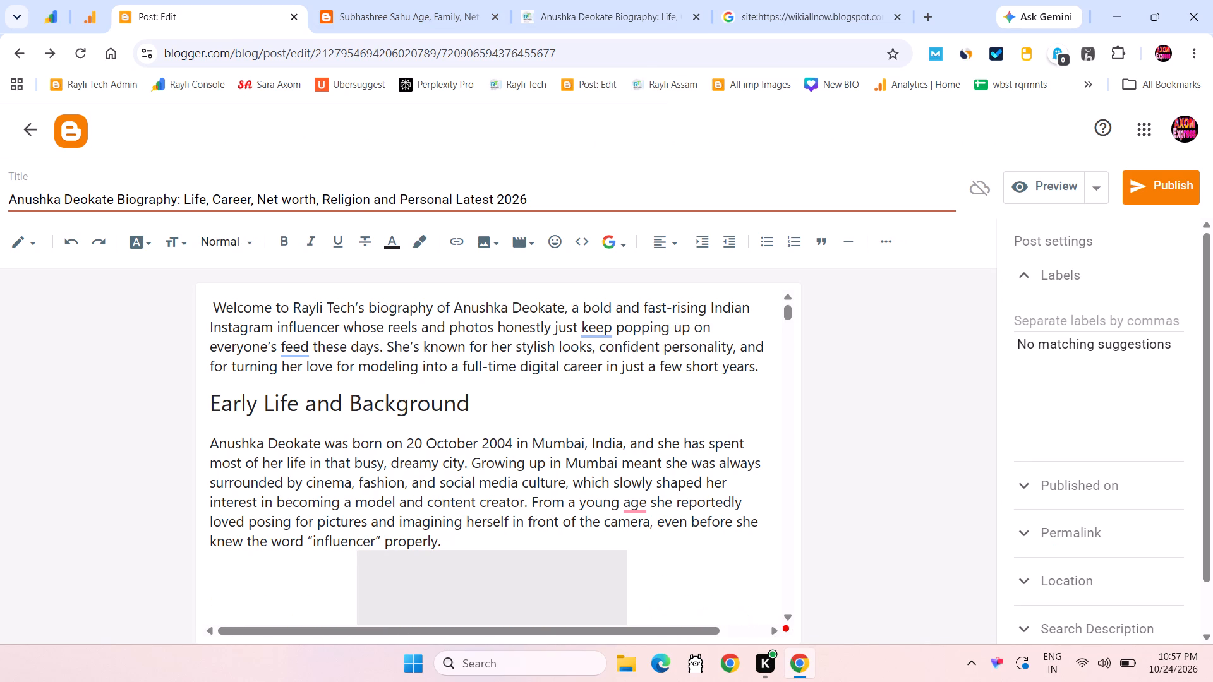
pyautogui.scroll(-3, 463, 534)
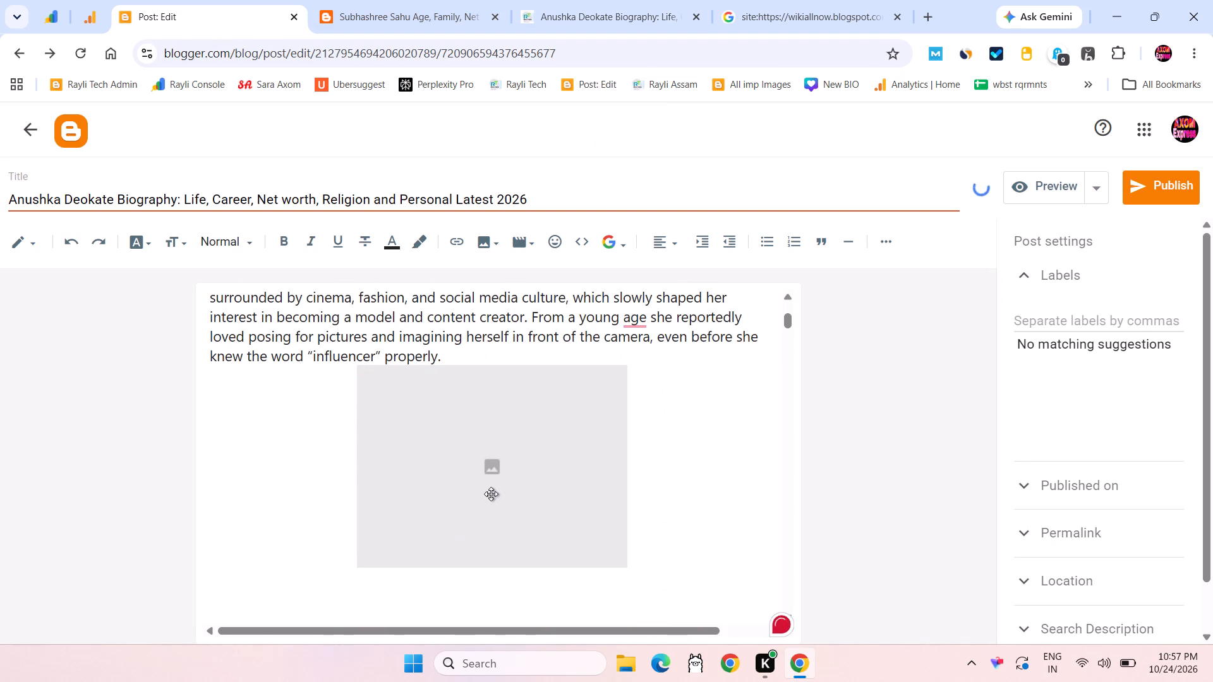
pyautogui.click(494, 491)
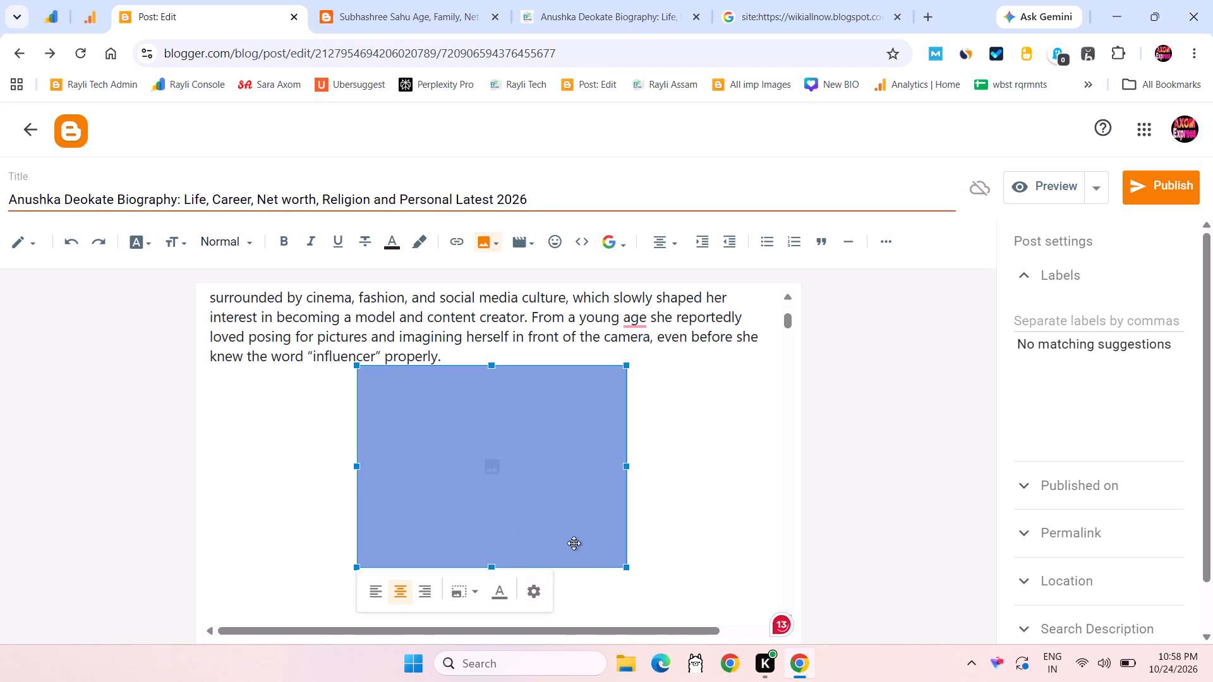
pyautogui.click(639, 489)
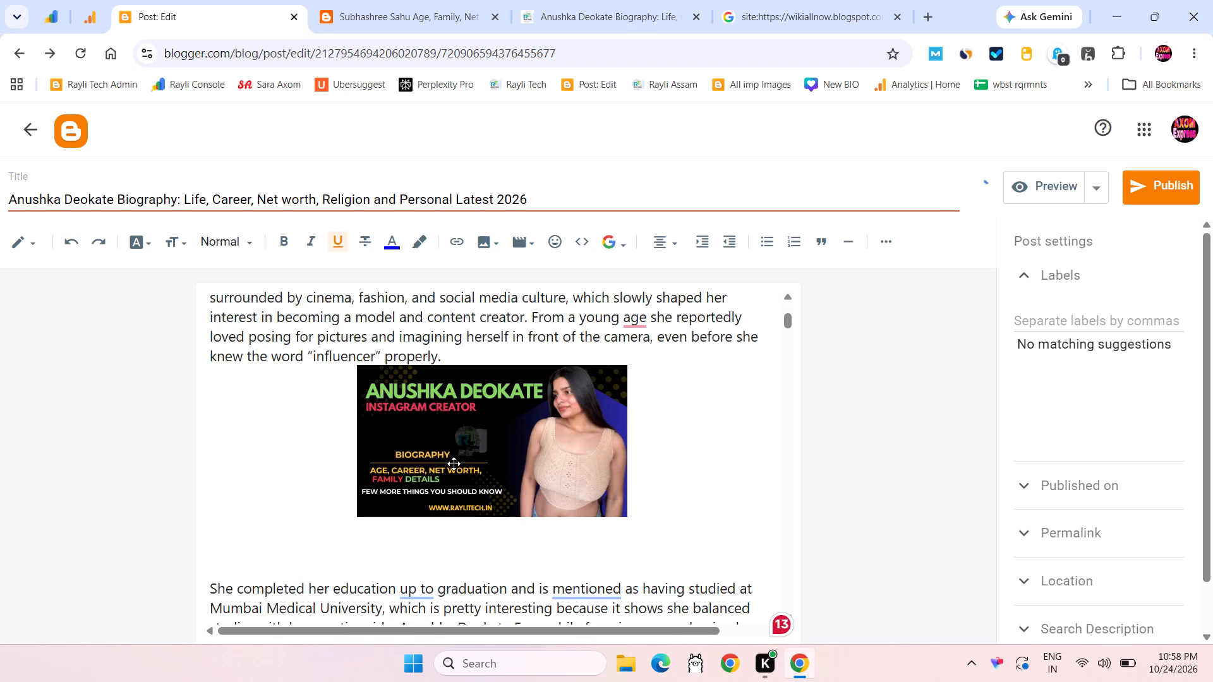
# Remove the extra blank line between the inserted image and the paragraph beginning "She completed her education".
pyautogui.click(454, 464)
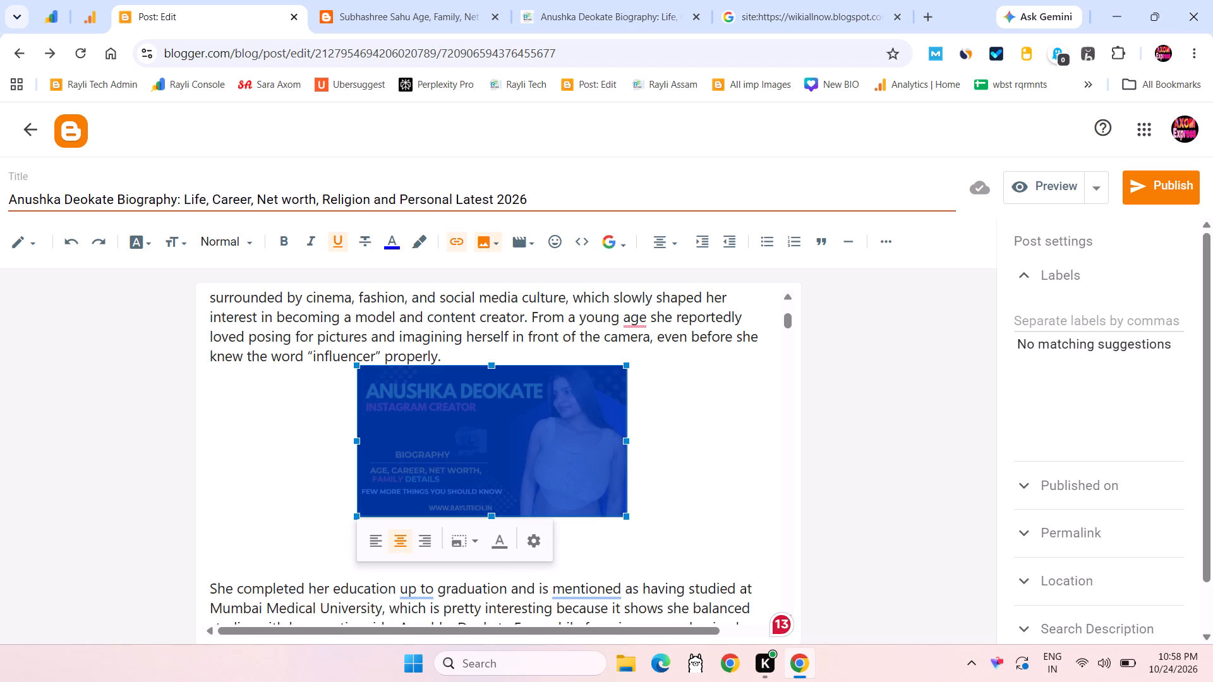
pyautogui.click(593, 558)
pyautogui.click(464, 554)
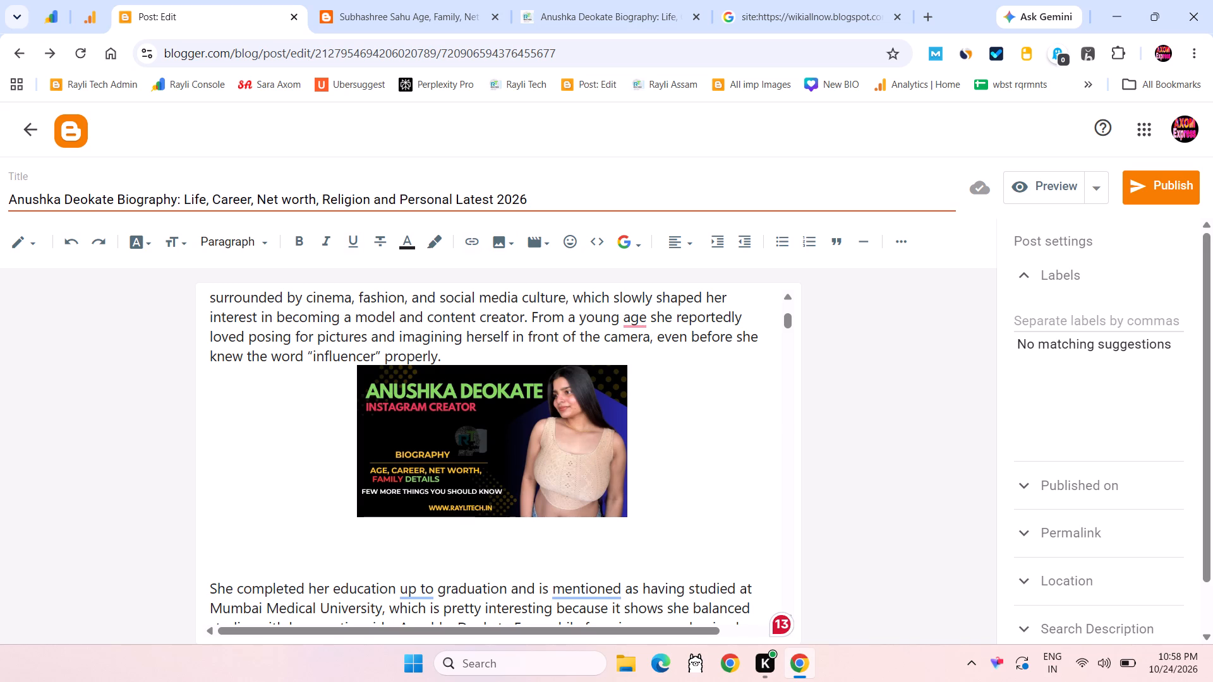
pyautogui.press('Delete')
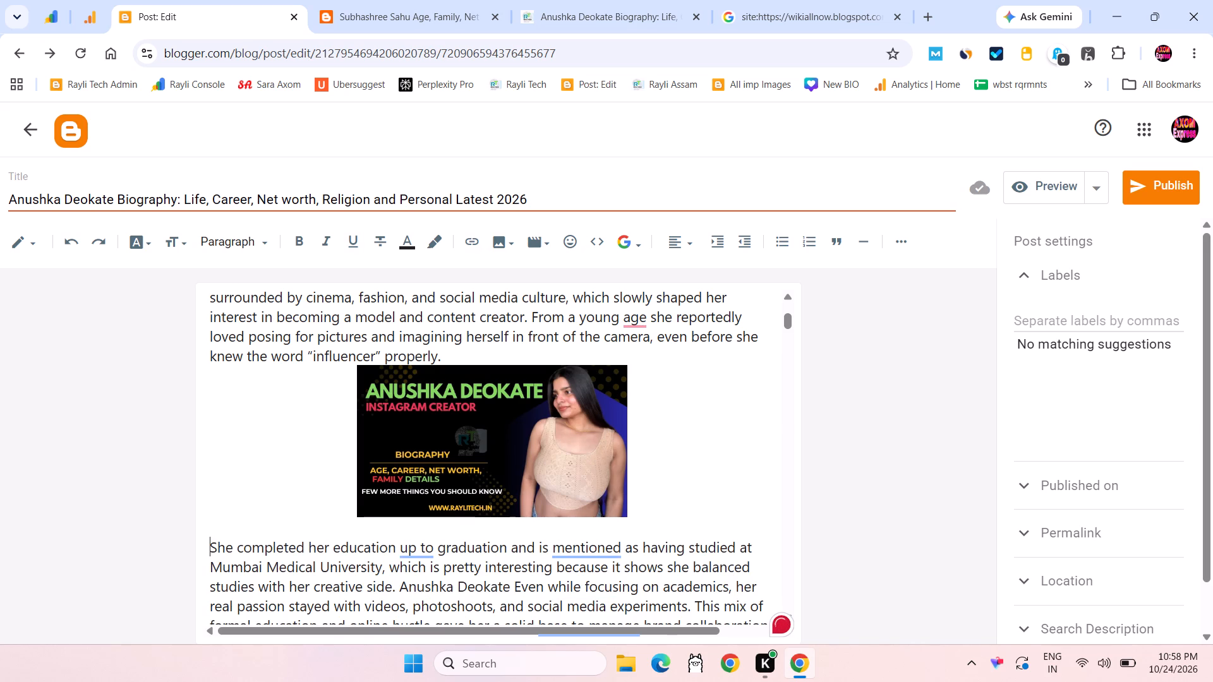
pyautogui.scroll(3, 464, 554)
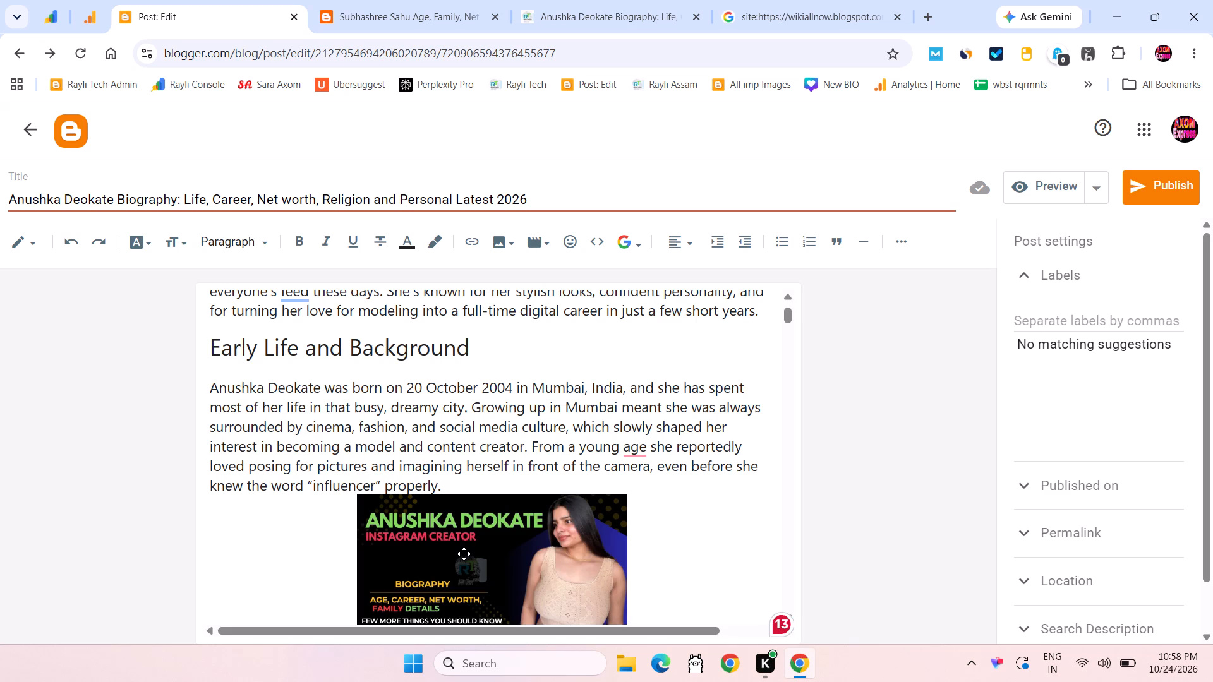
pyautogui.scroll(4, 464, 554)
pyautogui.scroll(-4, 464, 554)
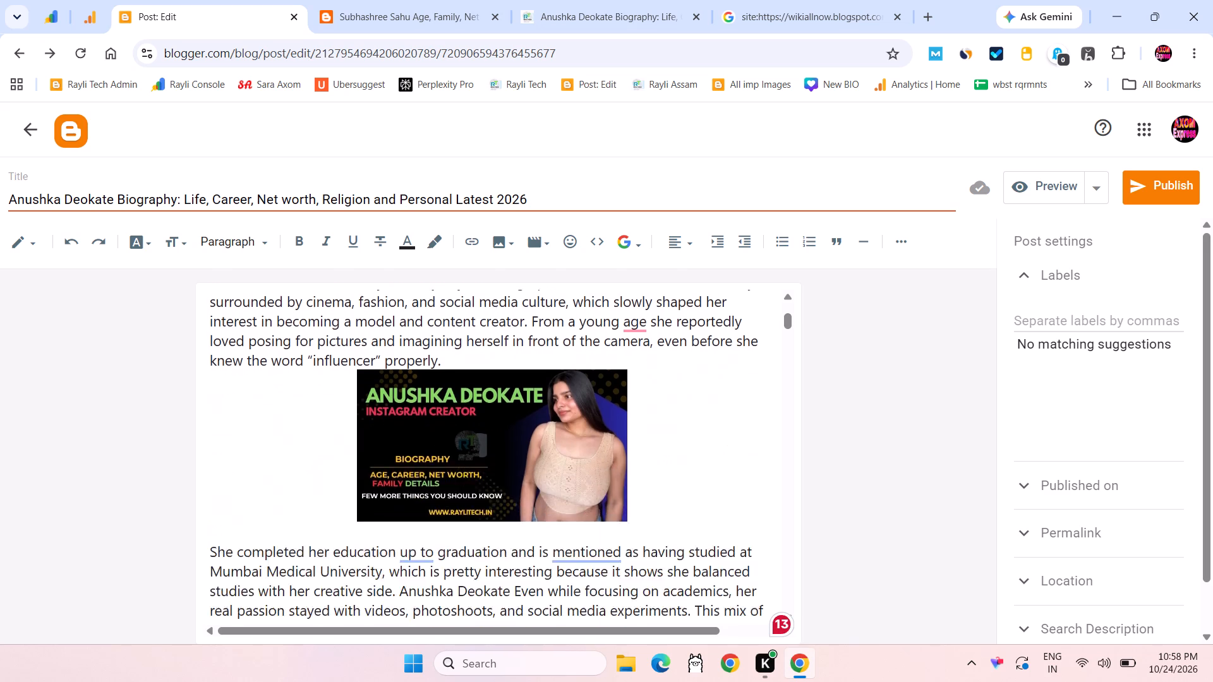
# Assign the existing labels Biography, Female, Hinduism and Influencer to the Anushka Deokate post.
pyautogui.scroll(-2, 464, 554)
pyautogui.click(1066, 318)
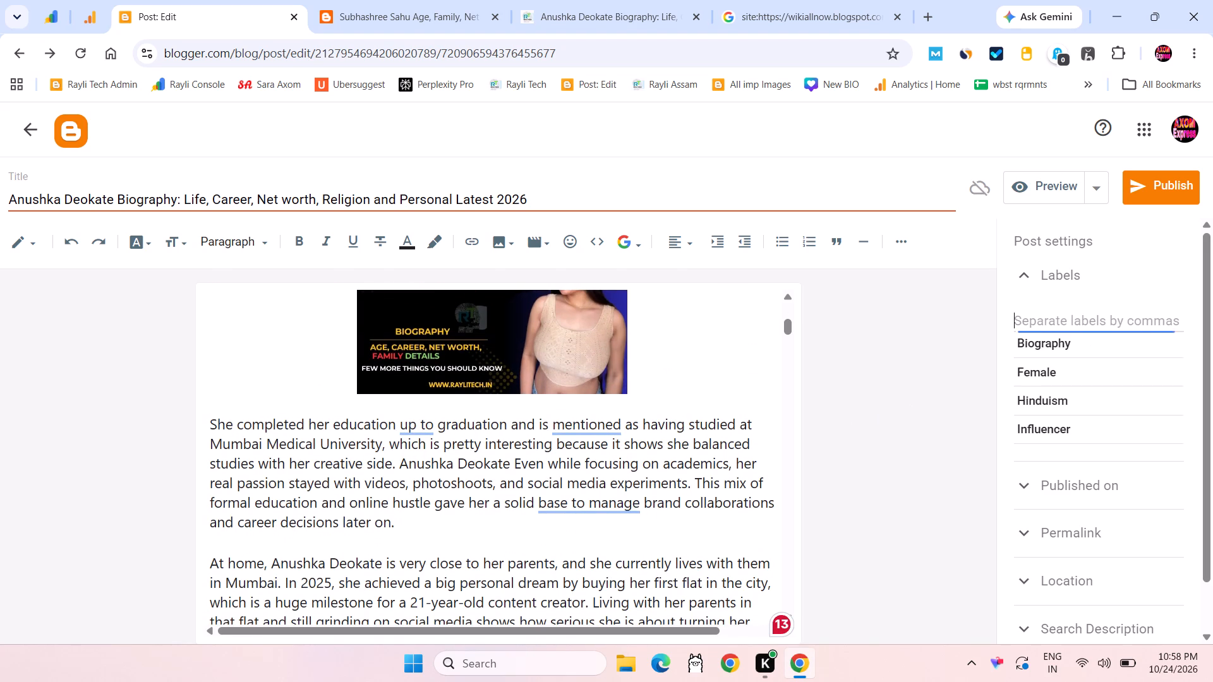
pyautogui.click(1063, 348)
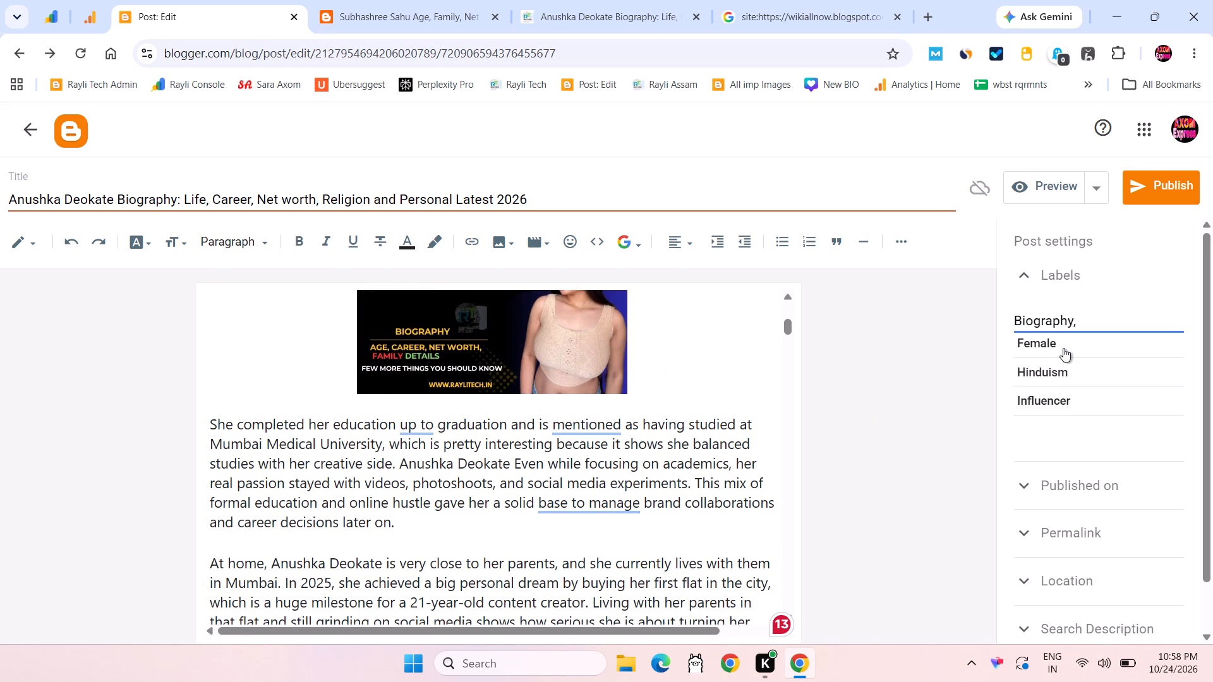
pyautogui.click(1076, 339)
pyautogui.click(1076, 339)
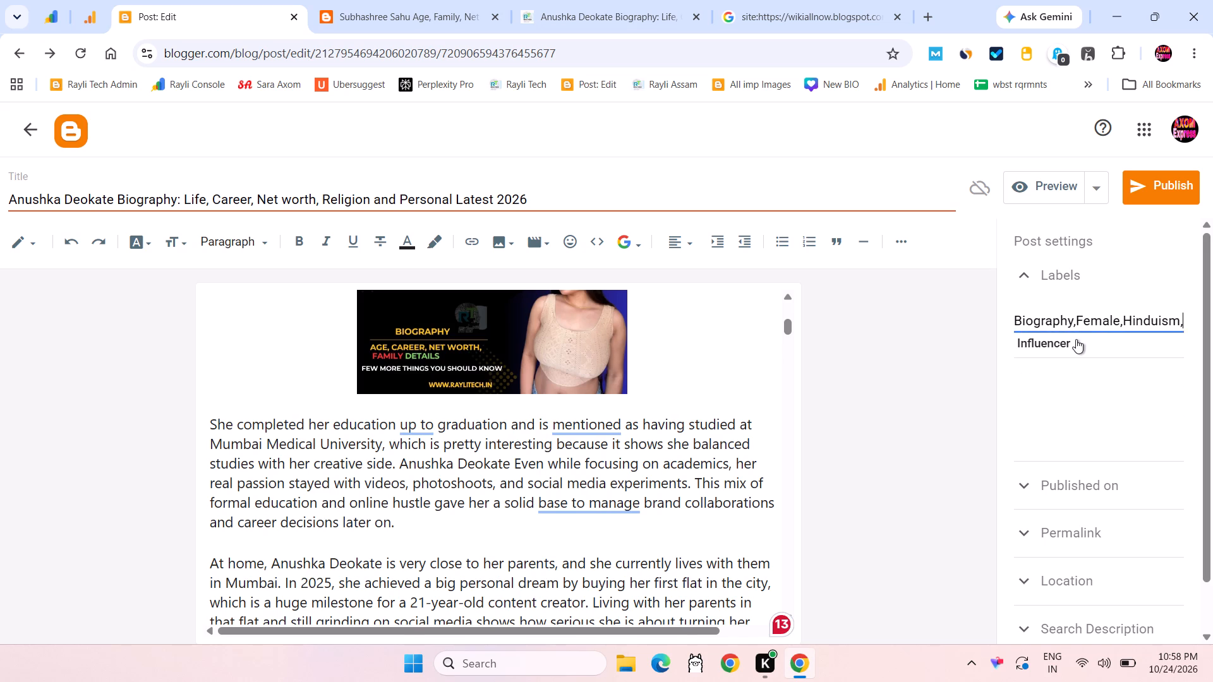
pyautogui.click(1076, 339)
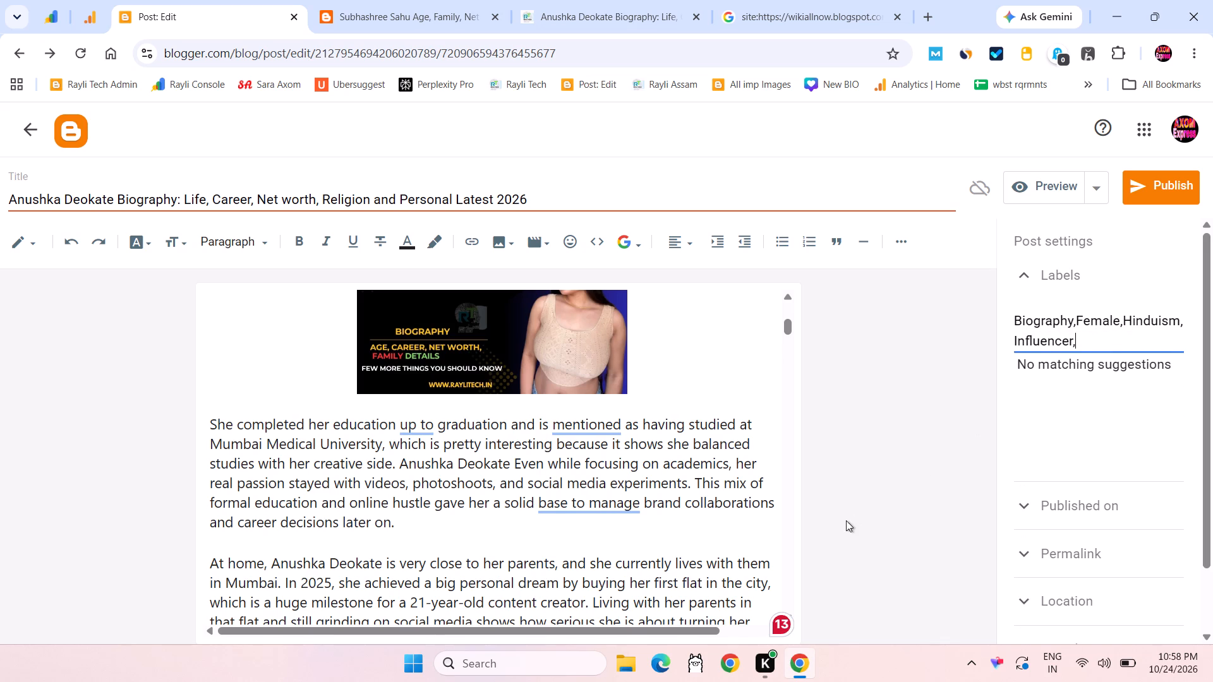
pyautogui.hscroll(1, 846, 520)
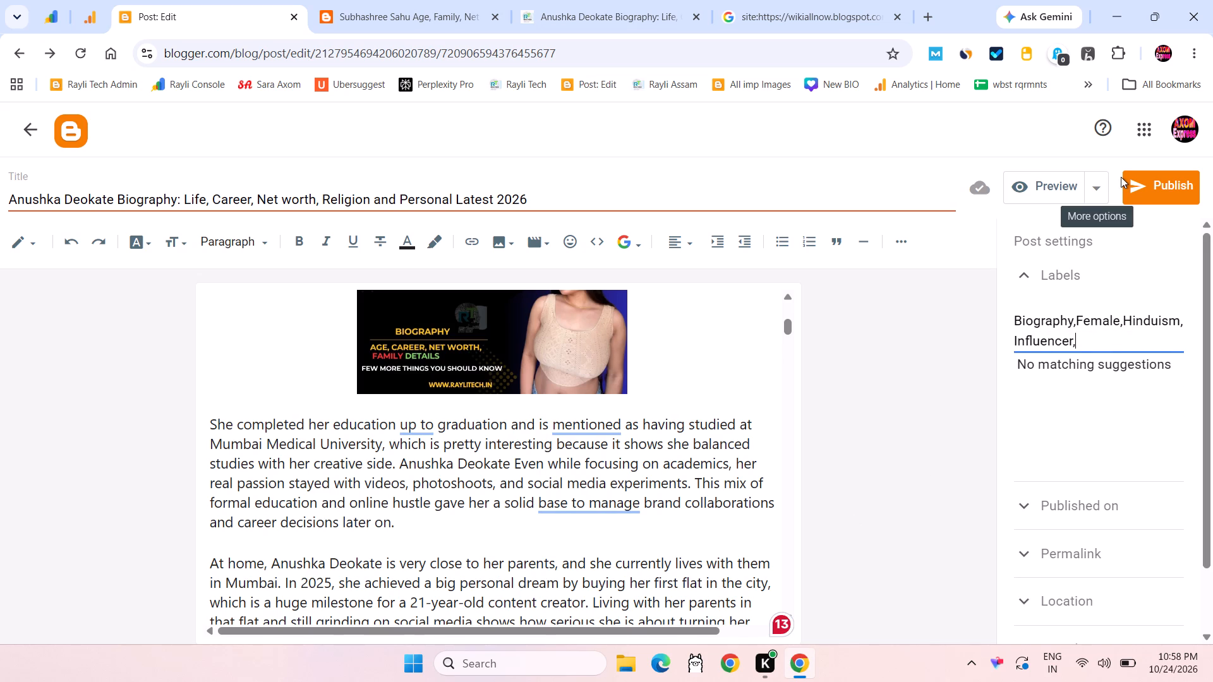
pyautogui.click(1153, 193)
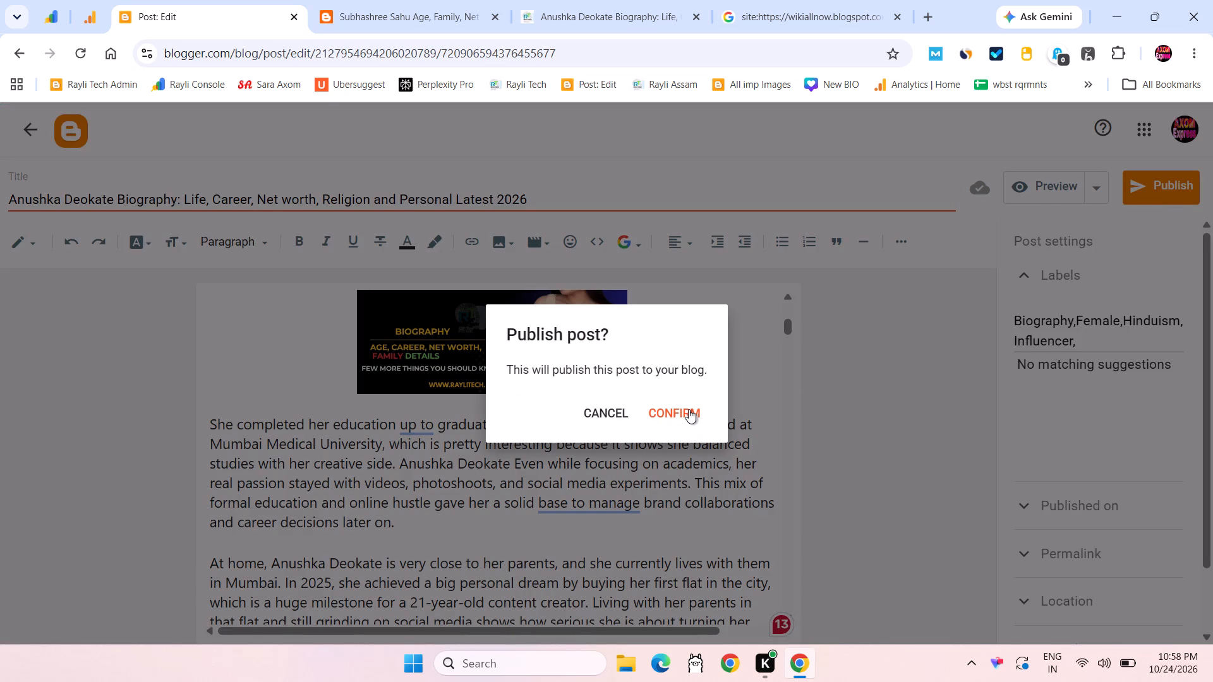
pyautogui.click(689, 409)
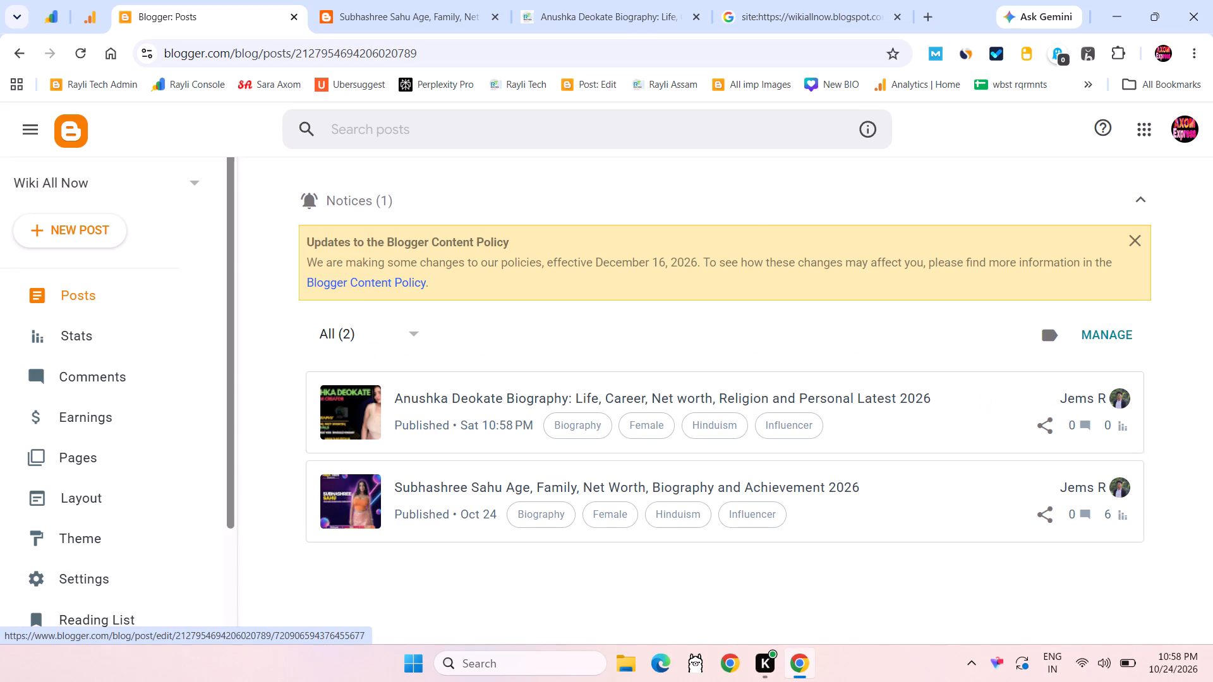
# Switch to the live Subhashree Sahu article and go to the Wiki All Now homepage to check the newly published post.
pyautogui.click(447, 21)
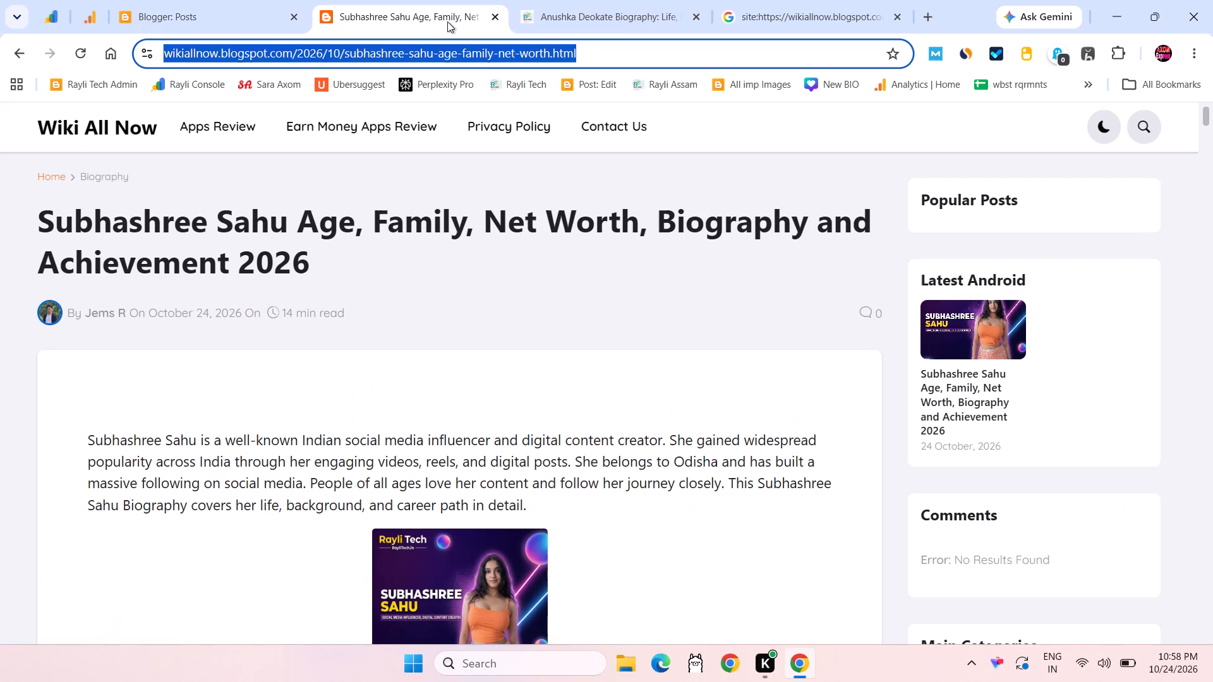
pyautogui.click(82, 133)
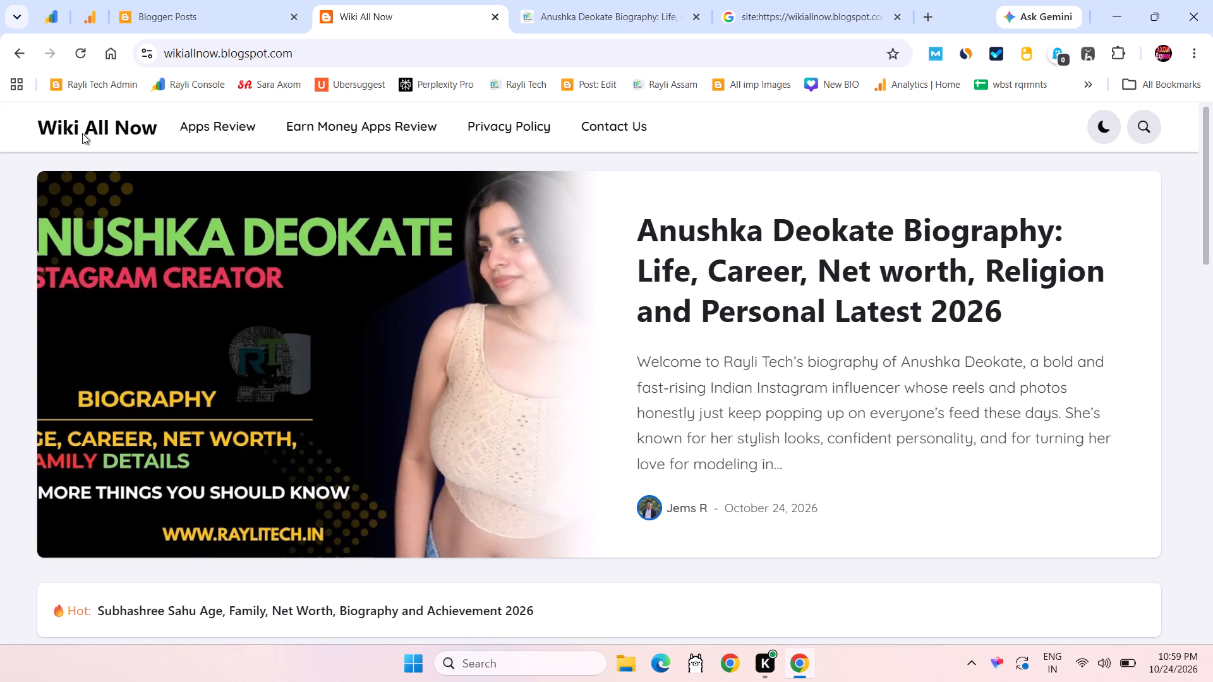
pyautogui.press('Return')
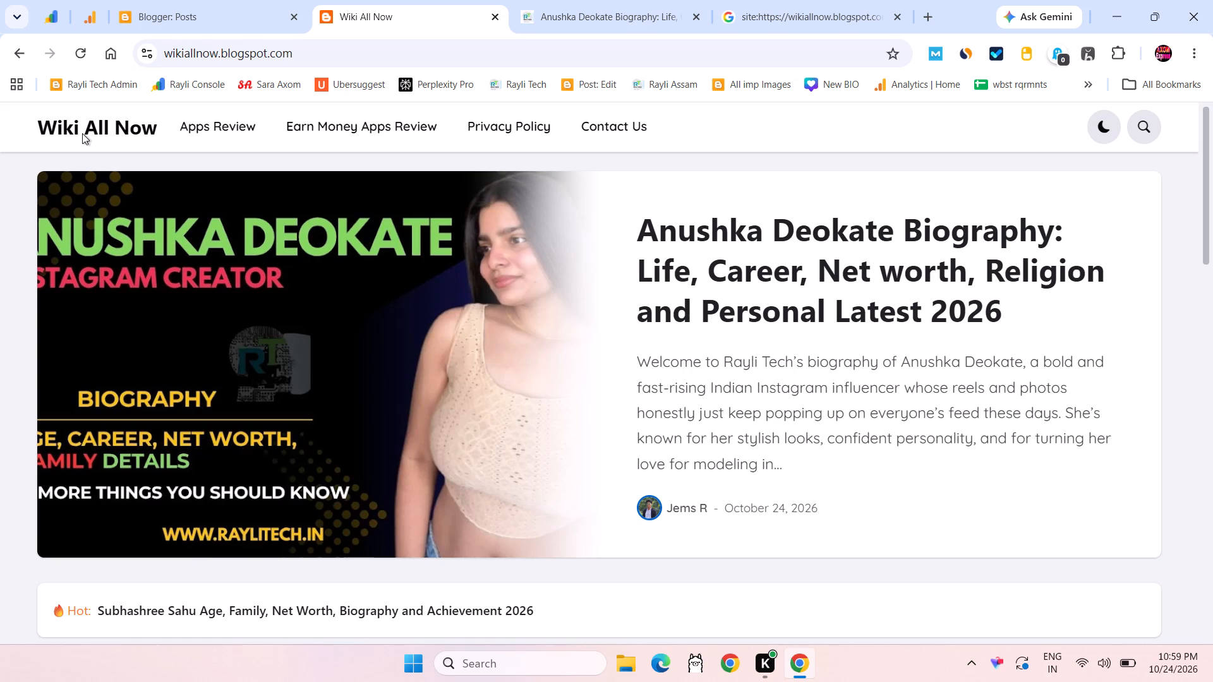
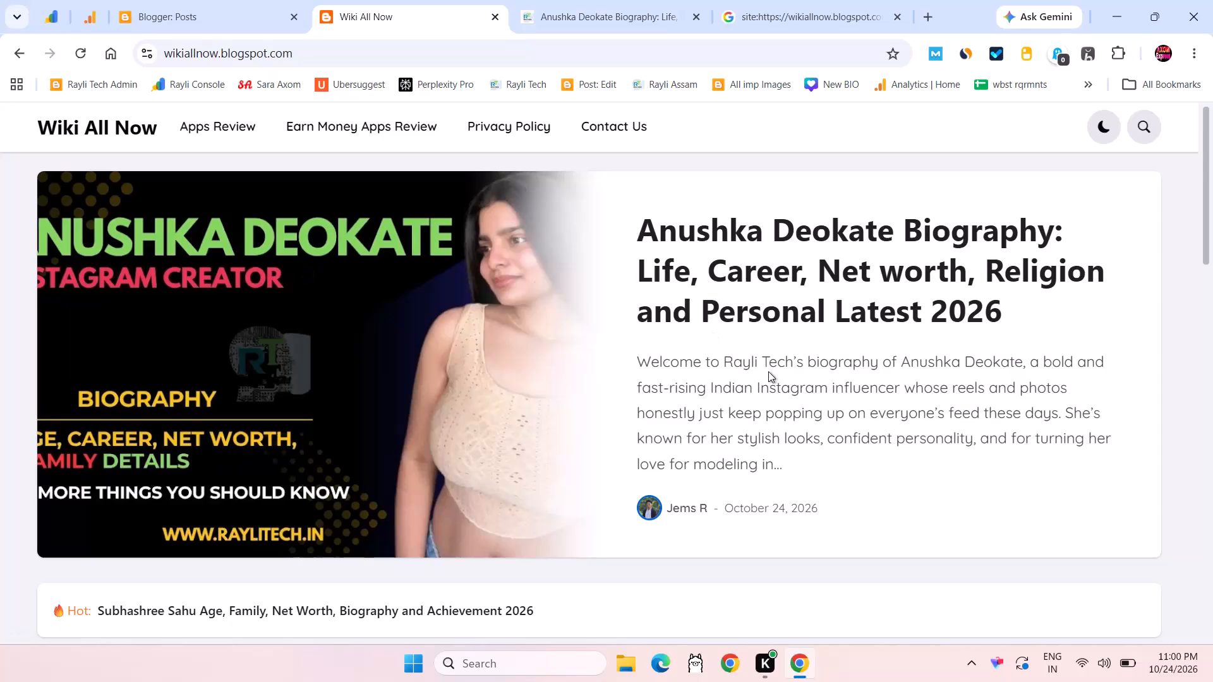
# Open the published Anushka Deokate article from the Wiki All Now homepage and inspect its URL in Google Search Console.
pyautogui.click(806, 307)
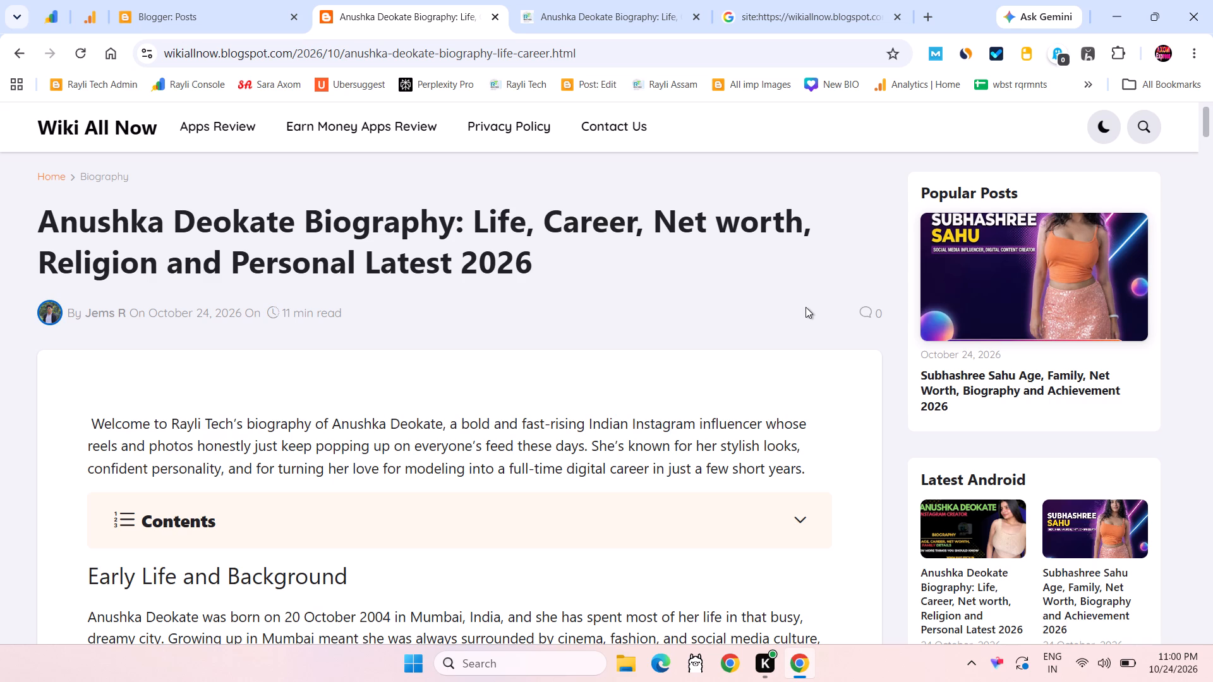
pyautogui.click(678, 49)
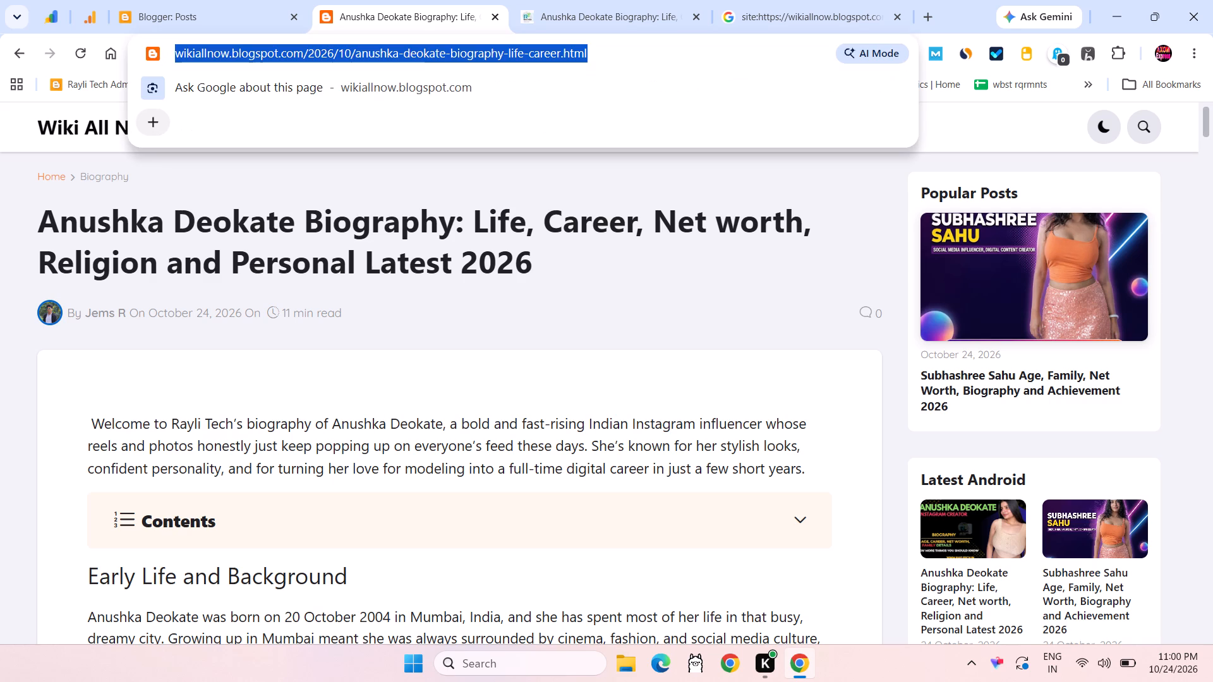
pyautogui.hotkey('ctrl', 'c')
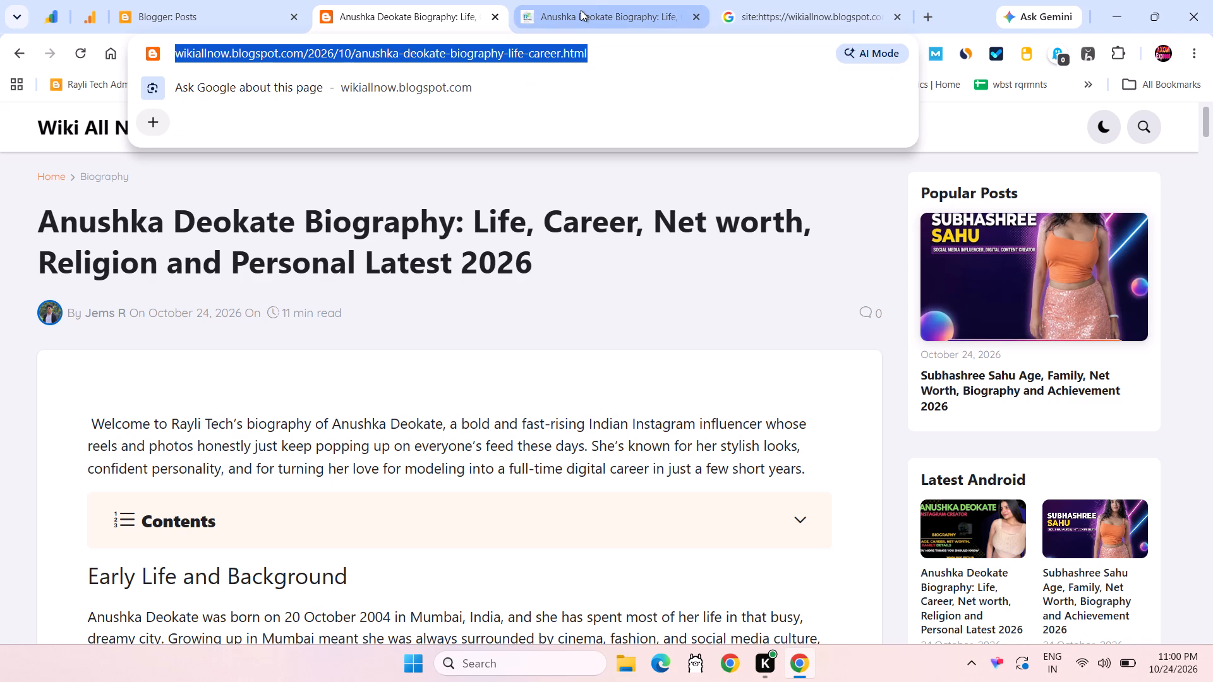
pyautogui.click(65, 1)
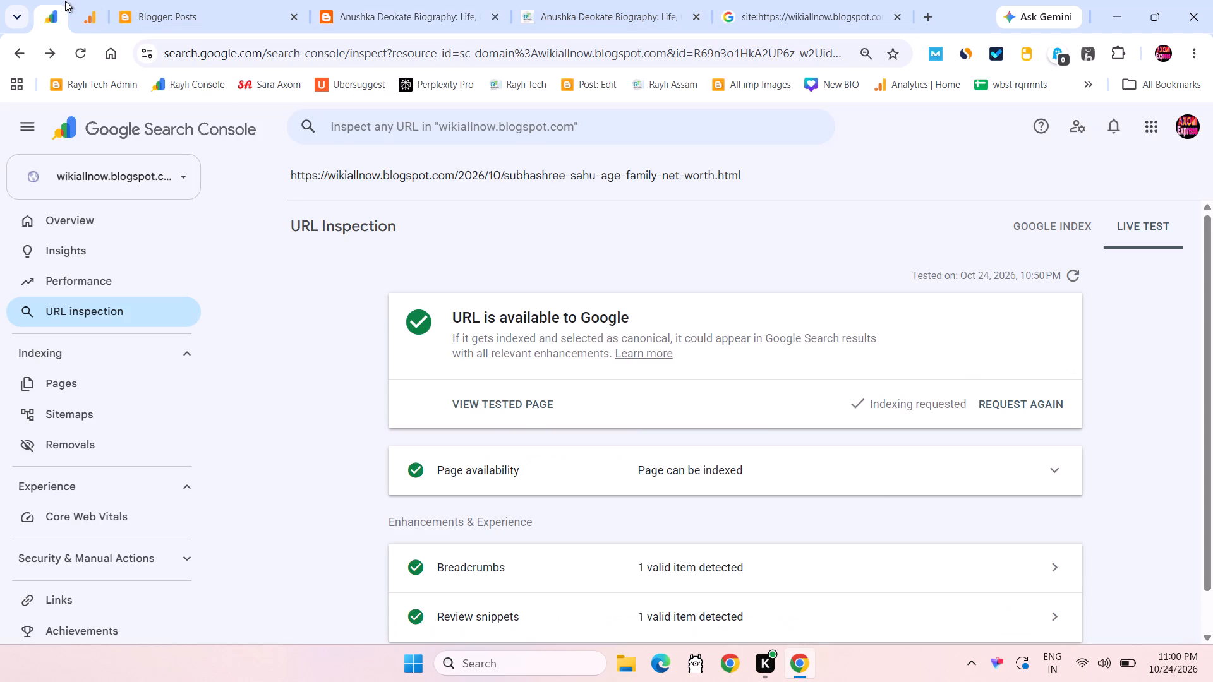
pyautogui.click(439, 131)
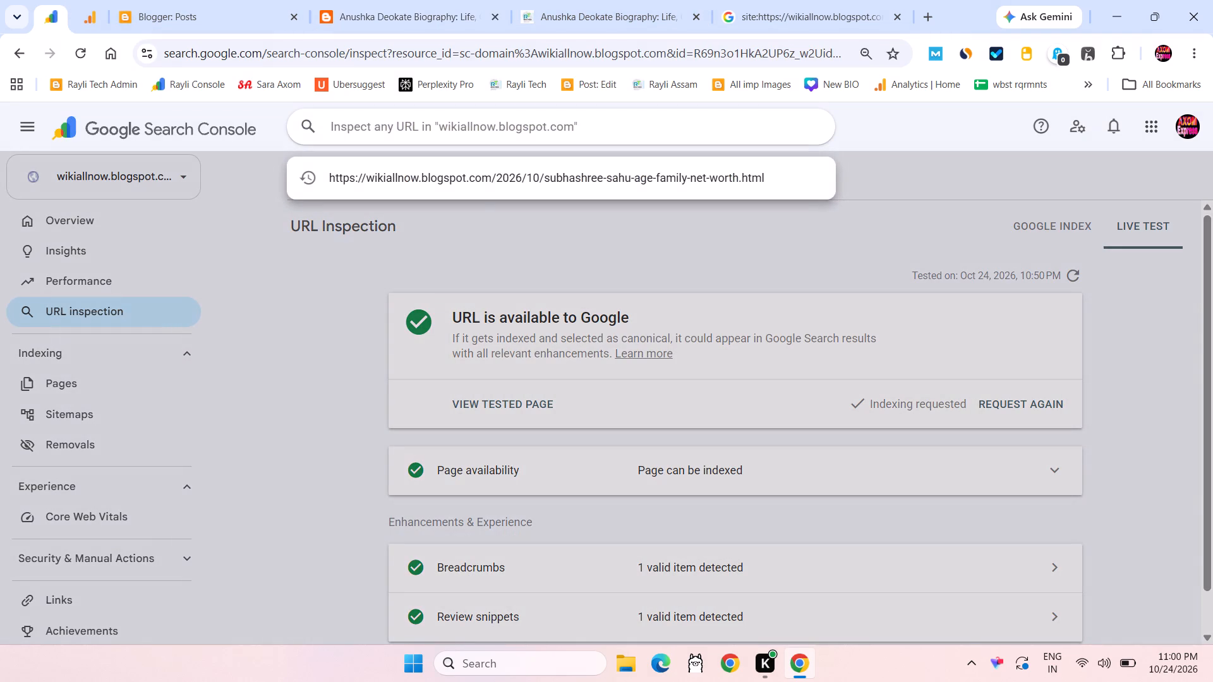
pyautogui.hotkey('ctrl', 'v')
pyautogui.press('Return')
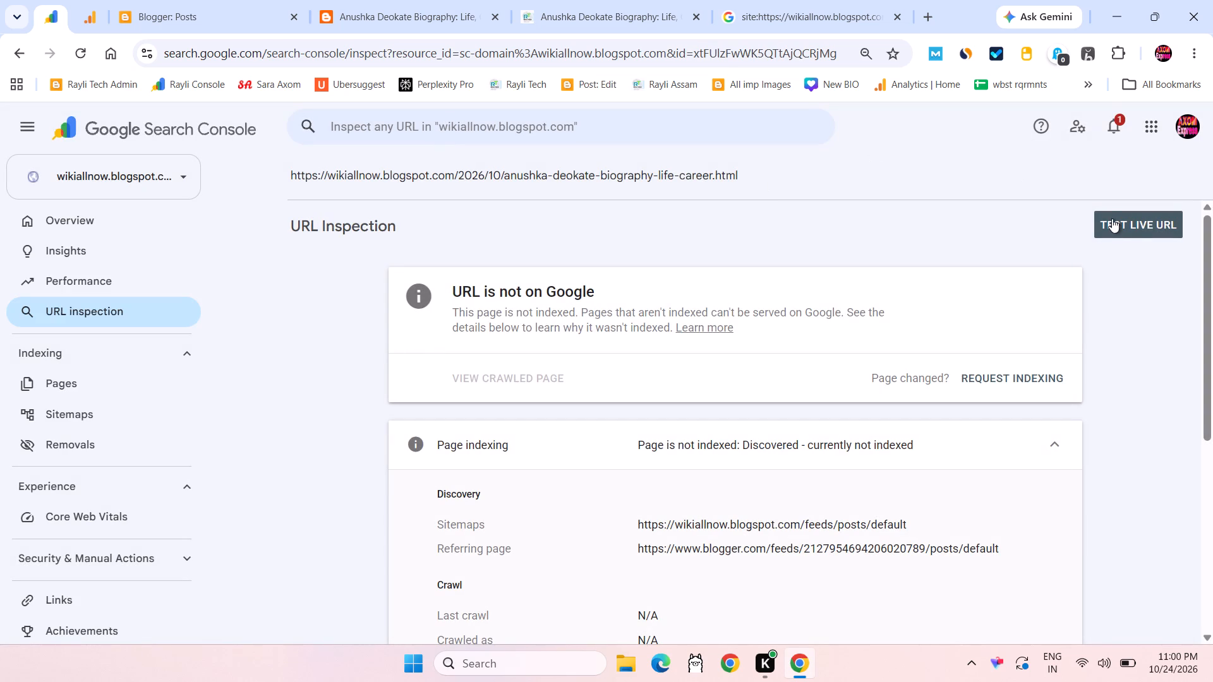
pyautogui.click(1134, 227)
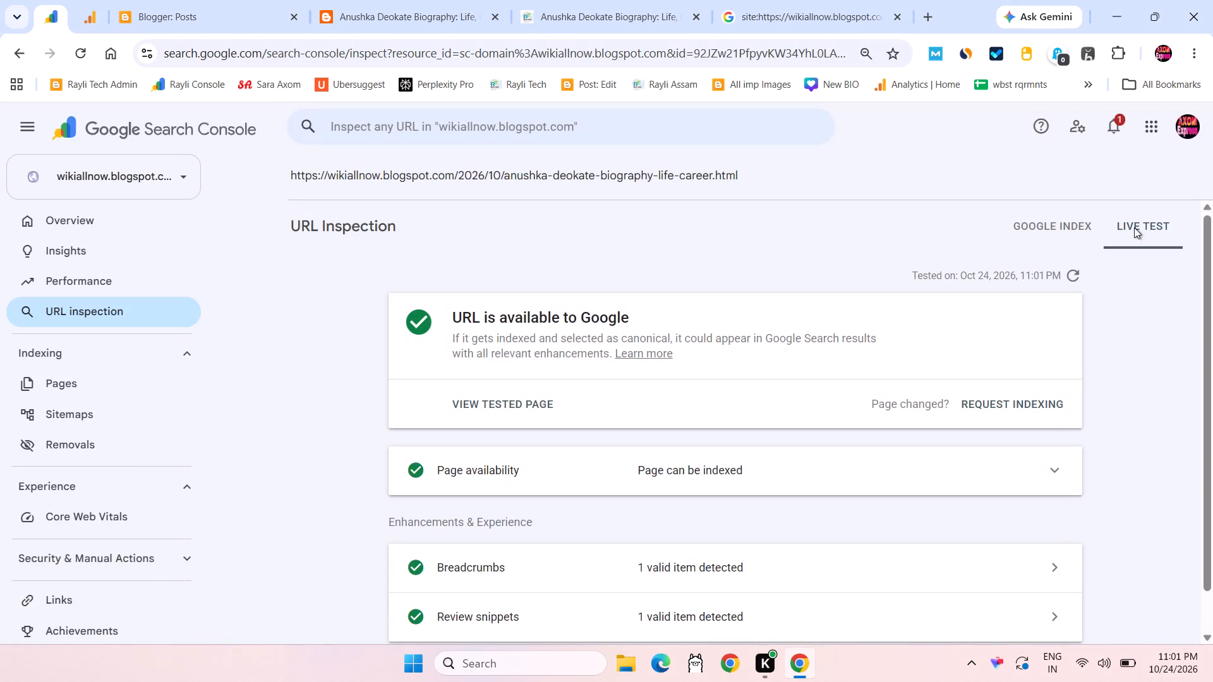
pyautogui.click(1012, 402)
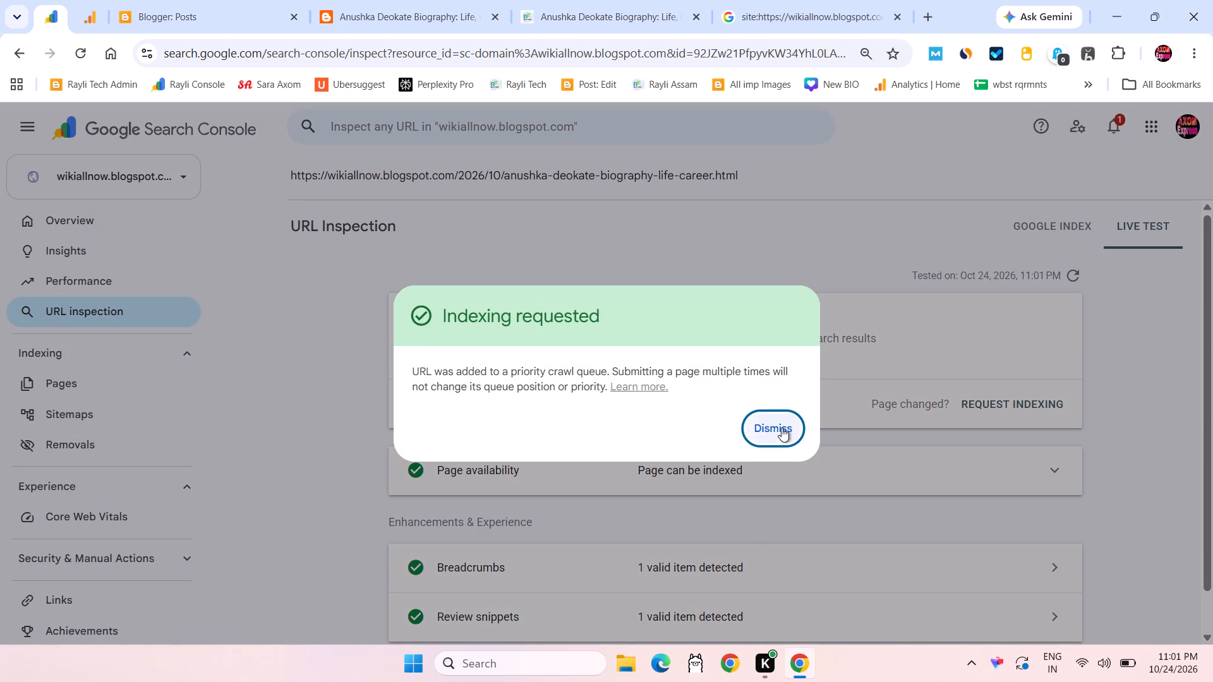
pyautogui.press('Return')
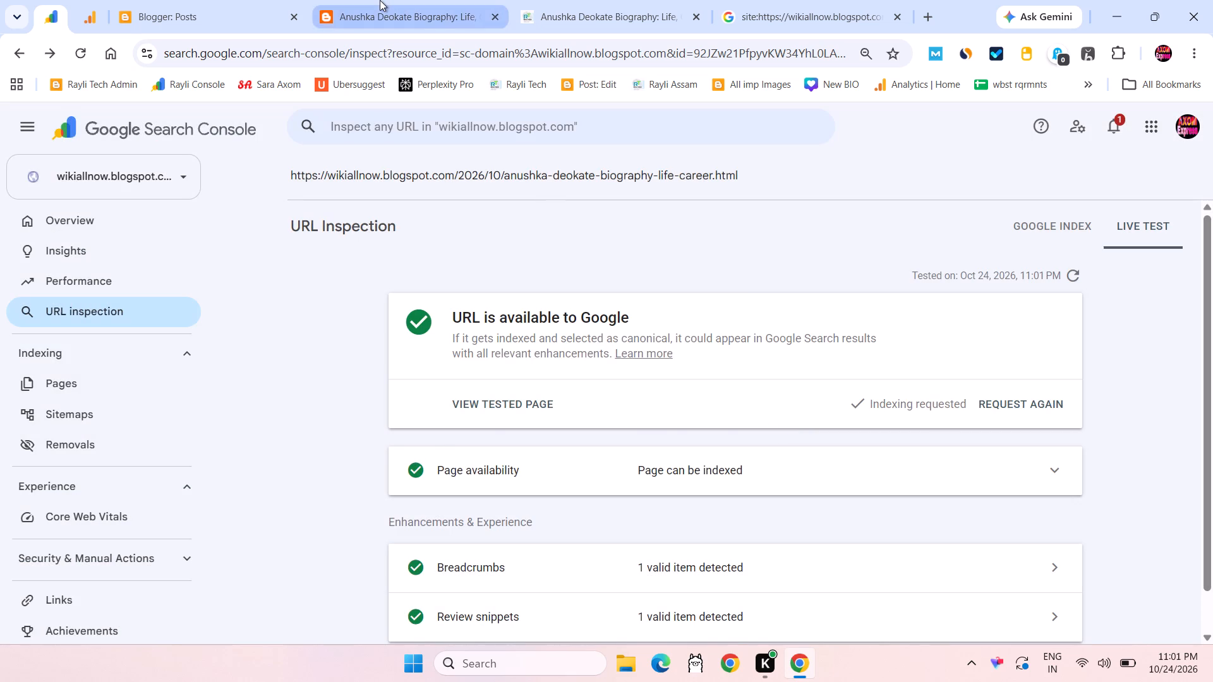
pyautogui.click(380, 0)
pyautogui.click(461, 373)
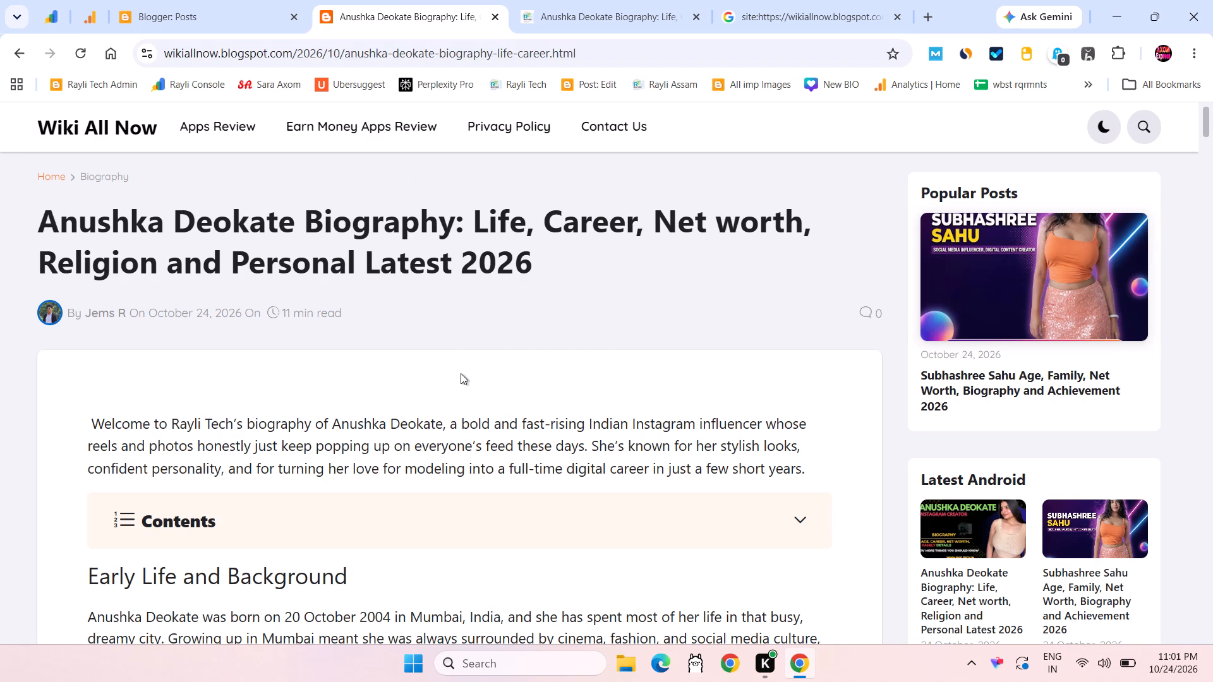
pyautogui.scroll(-6, 758, 474)
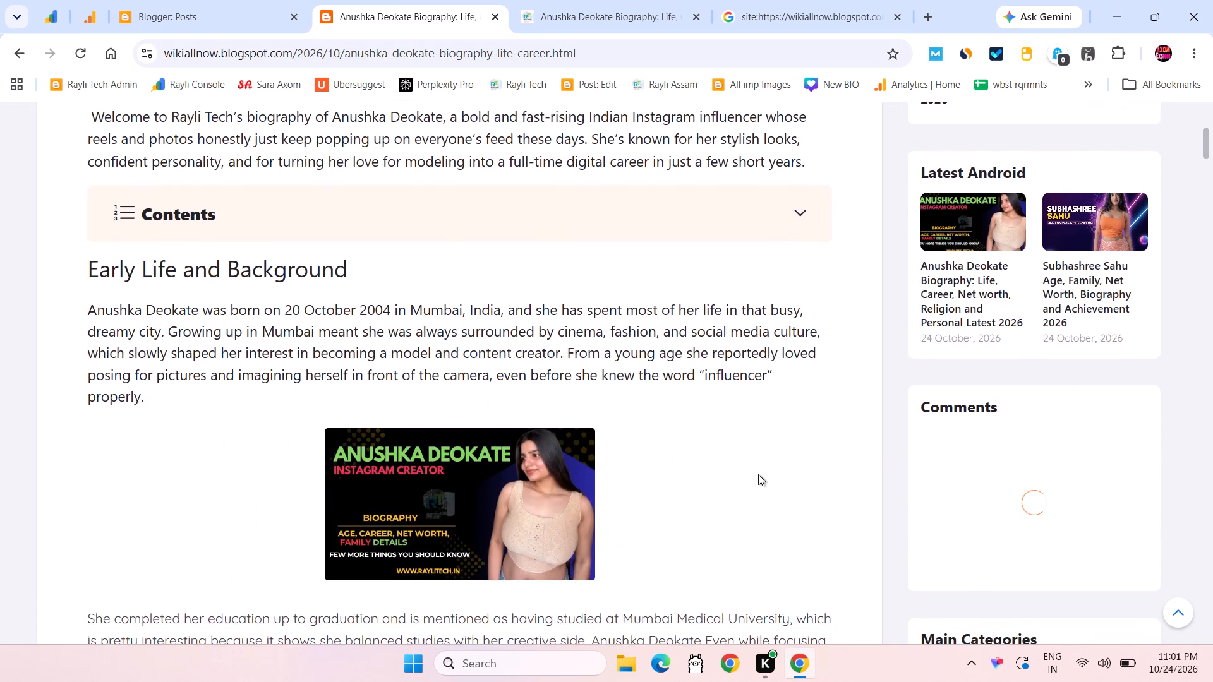
pyautogui.scroll(-10, 758, 474)
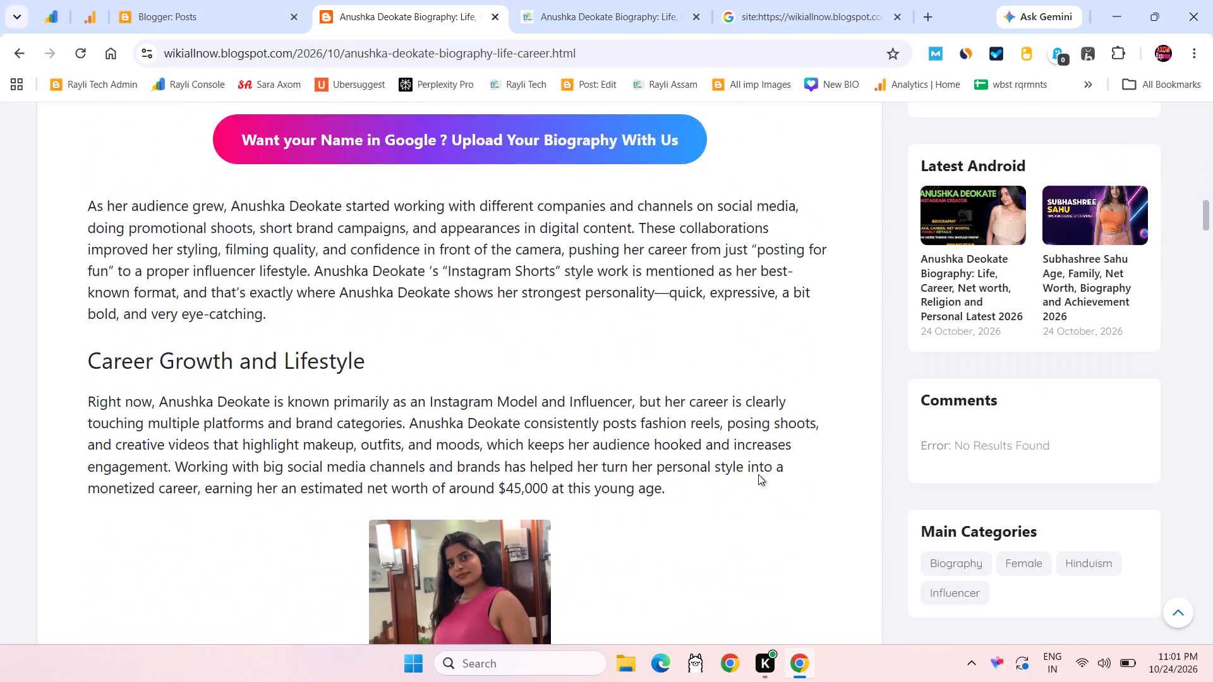
pyautogui.scroll(-8, 758, 474)
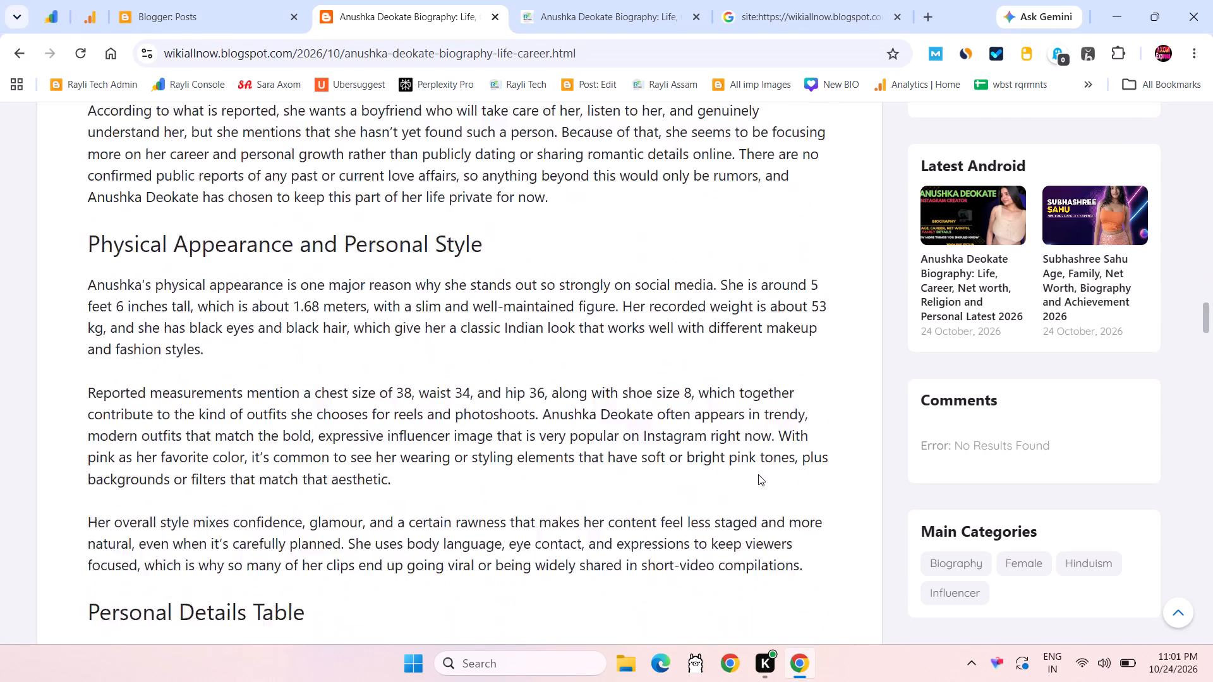
pyautogui.scroll(-10, 758, 474)
pyautogui.scroll(-11, 758, 474)
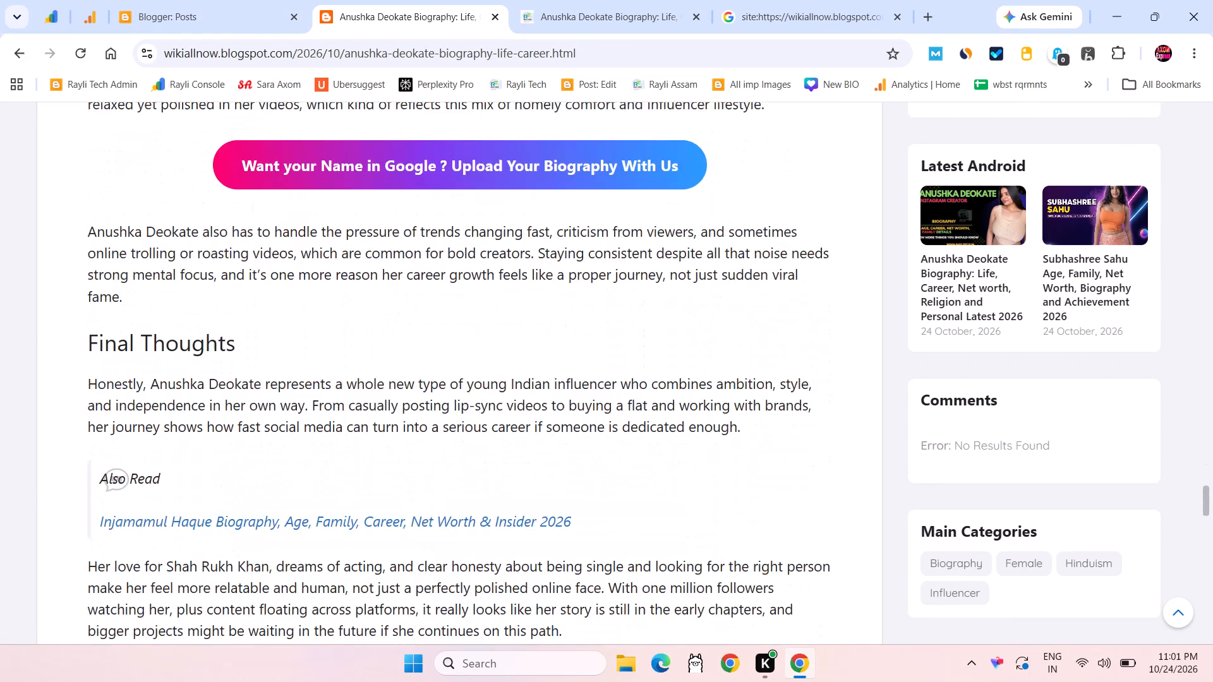
pyautogui.scroll(-19, 758, 474)
pyautogui.scroll(-4, 758, 474)
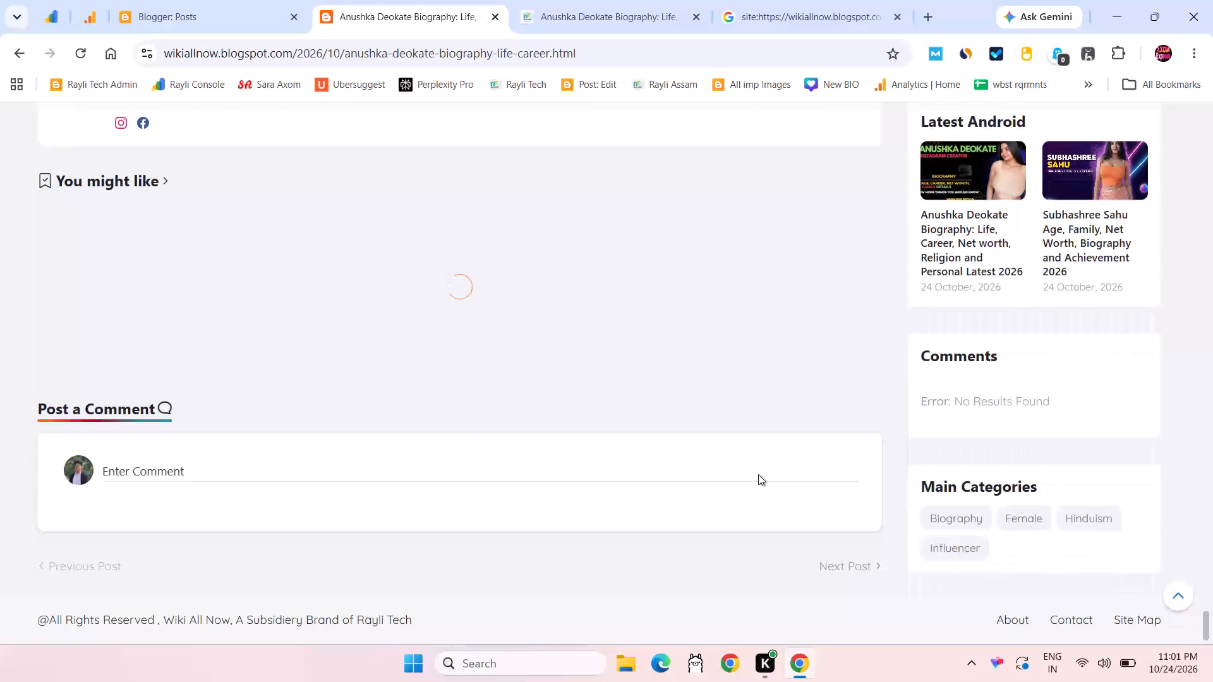
pyautogui.scroll(-3, 758, 474)
pyautogui.scroll(9, 758, 474)
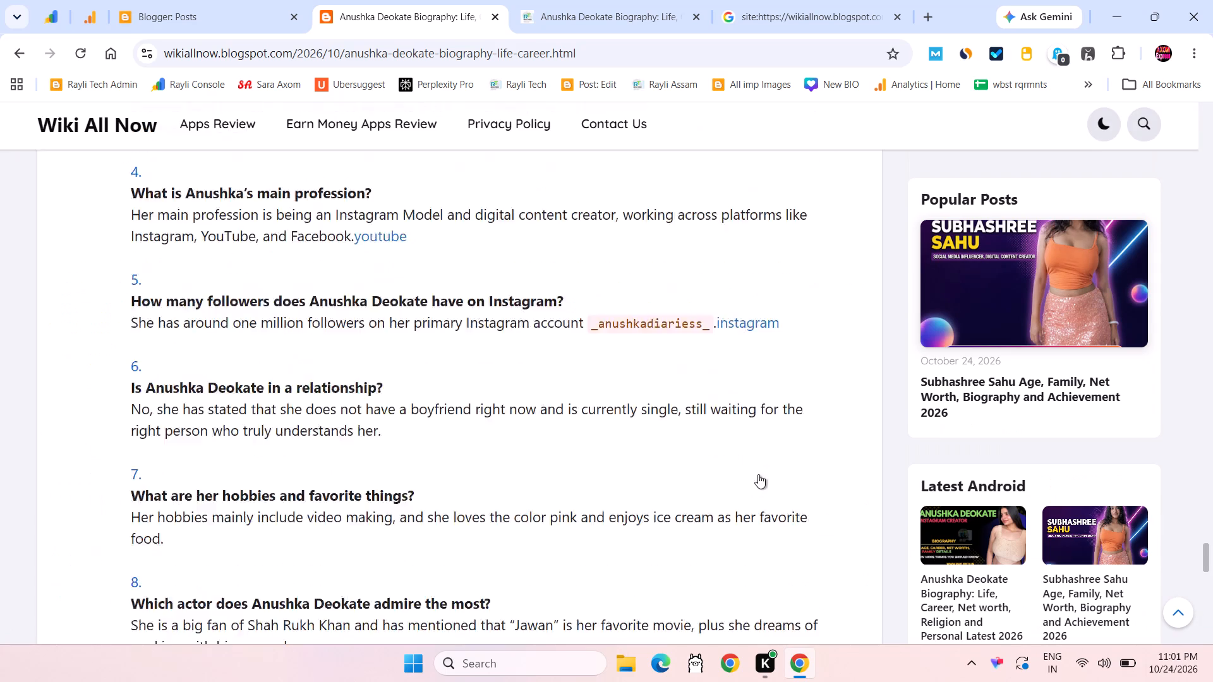
pyautogui.scroll(10, 758, 474)
pyautogui.scroll(12, 758, 474)
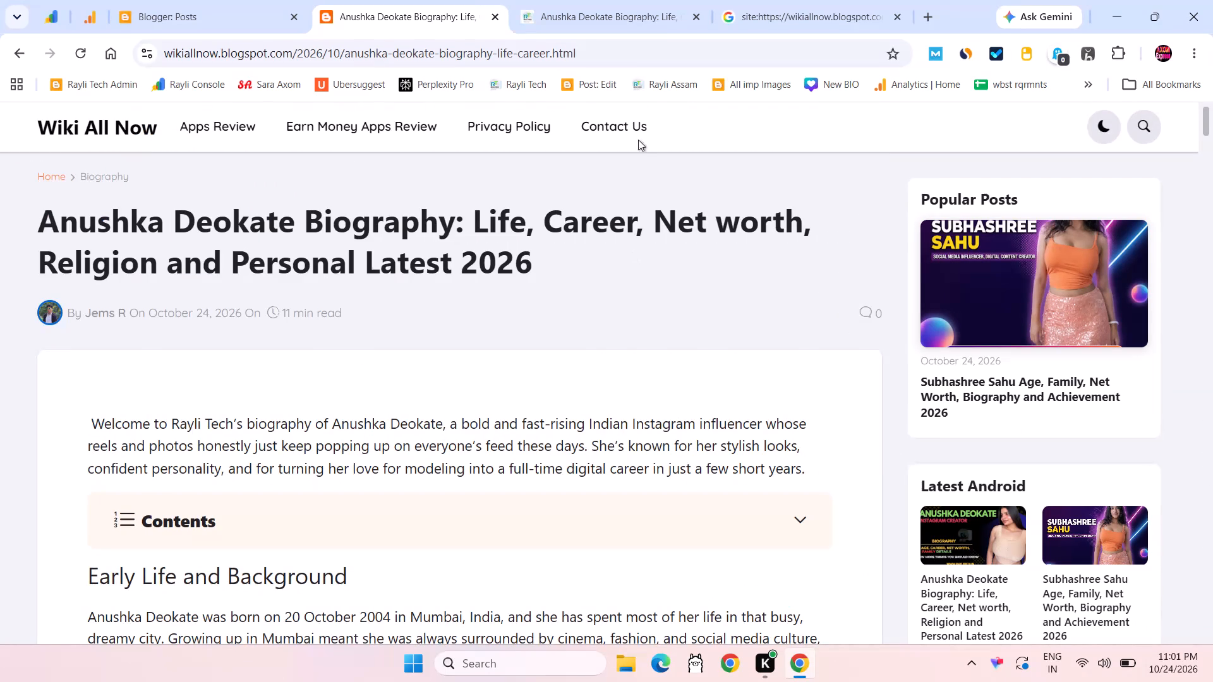
# Switch to the Rayli Tech site, go to its homepage and look through the list of recent biography posts.
pyautogui.click(606, 3)
pyautogui.scroll(1, 461, 280)
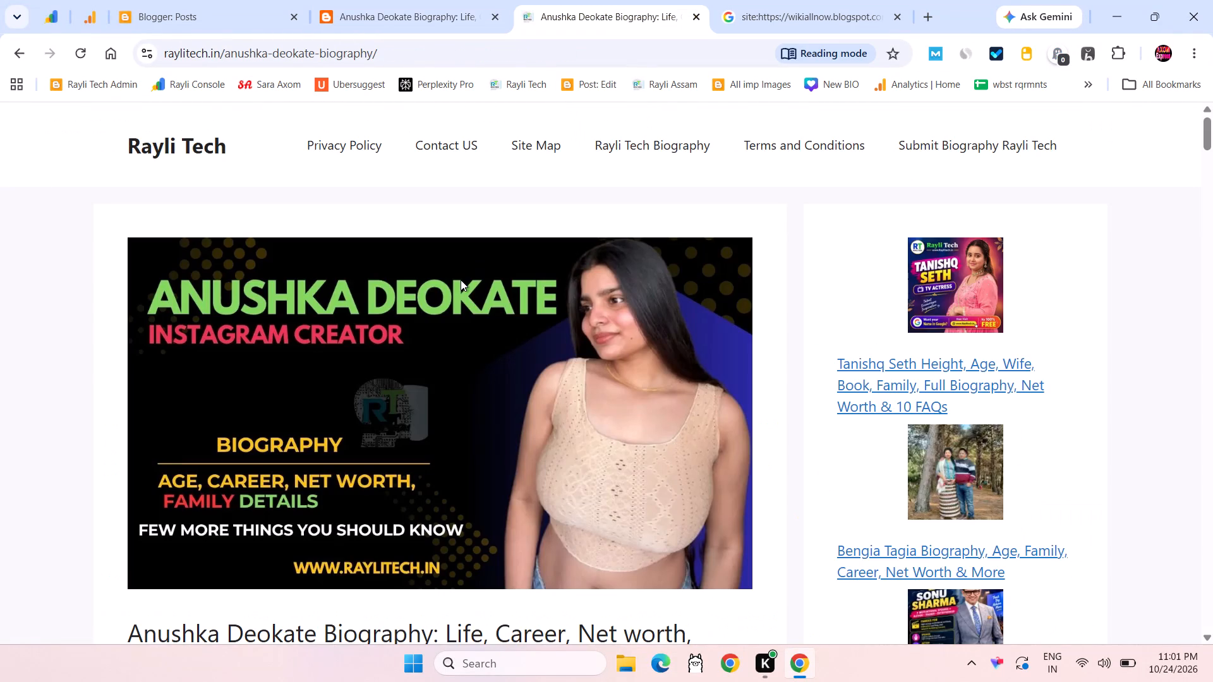
pyautogui.scroll(1, 461, 280)
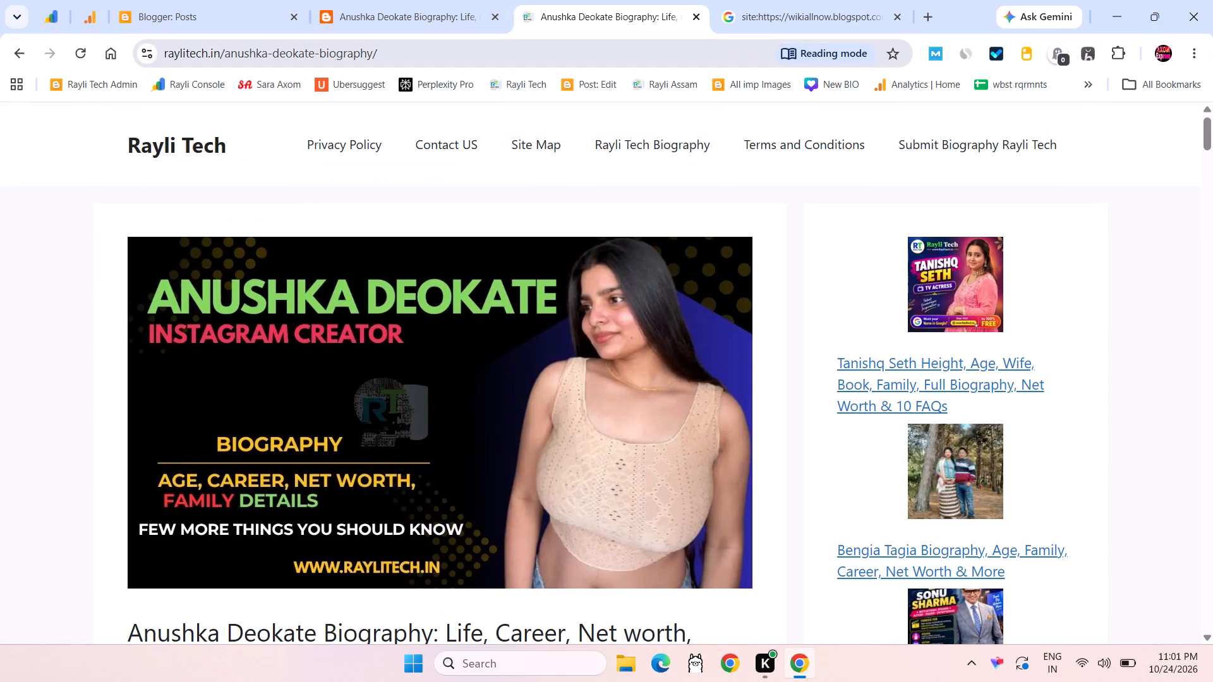
pyautogui.click(189, 137)
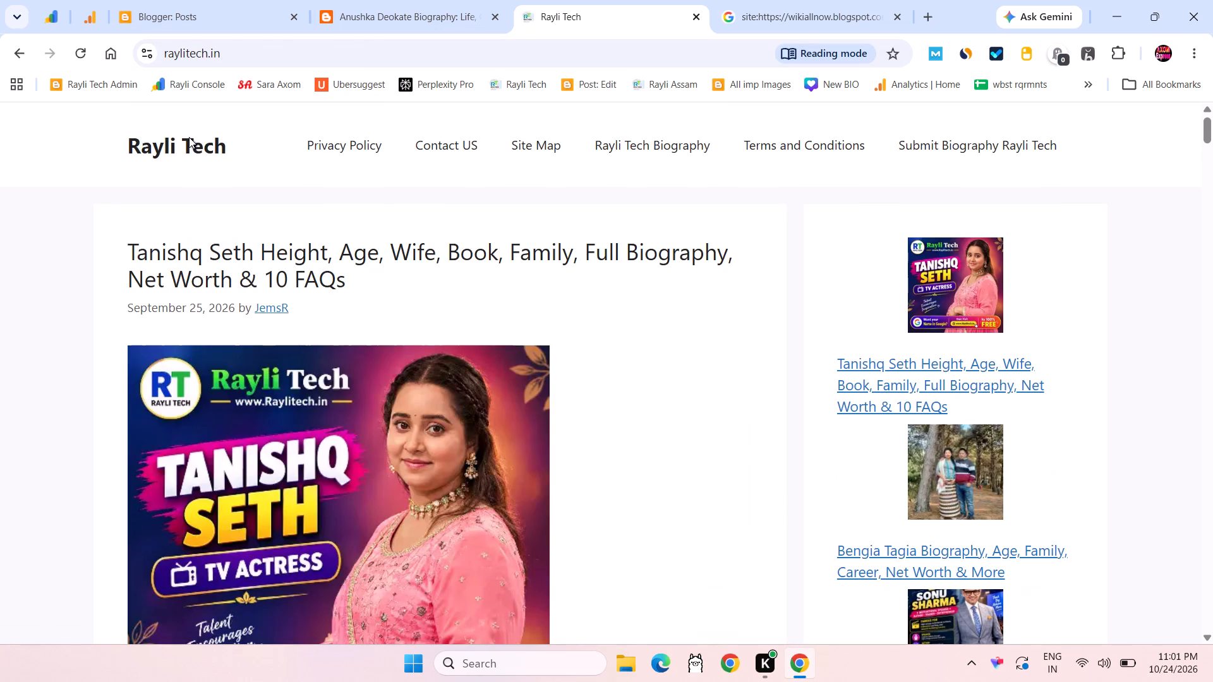
pyautogui.scroll(-13, 585, 357)
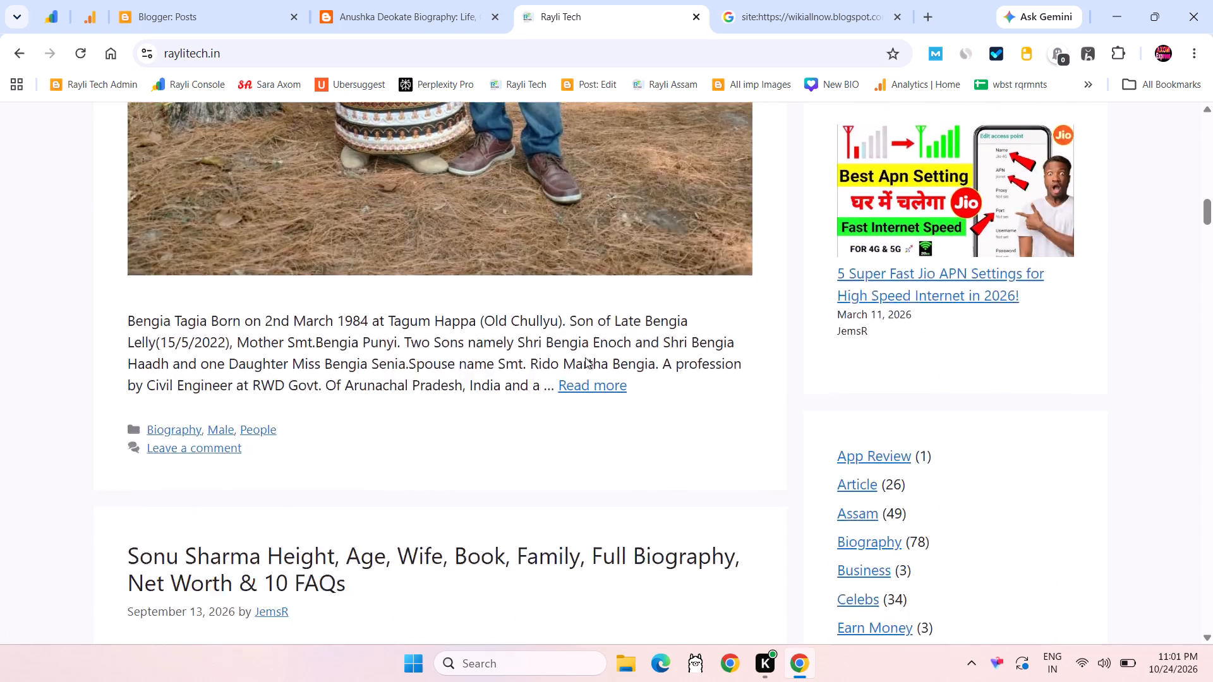
pyautogui.scroll(-8, 585, 357)
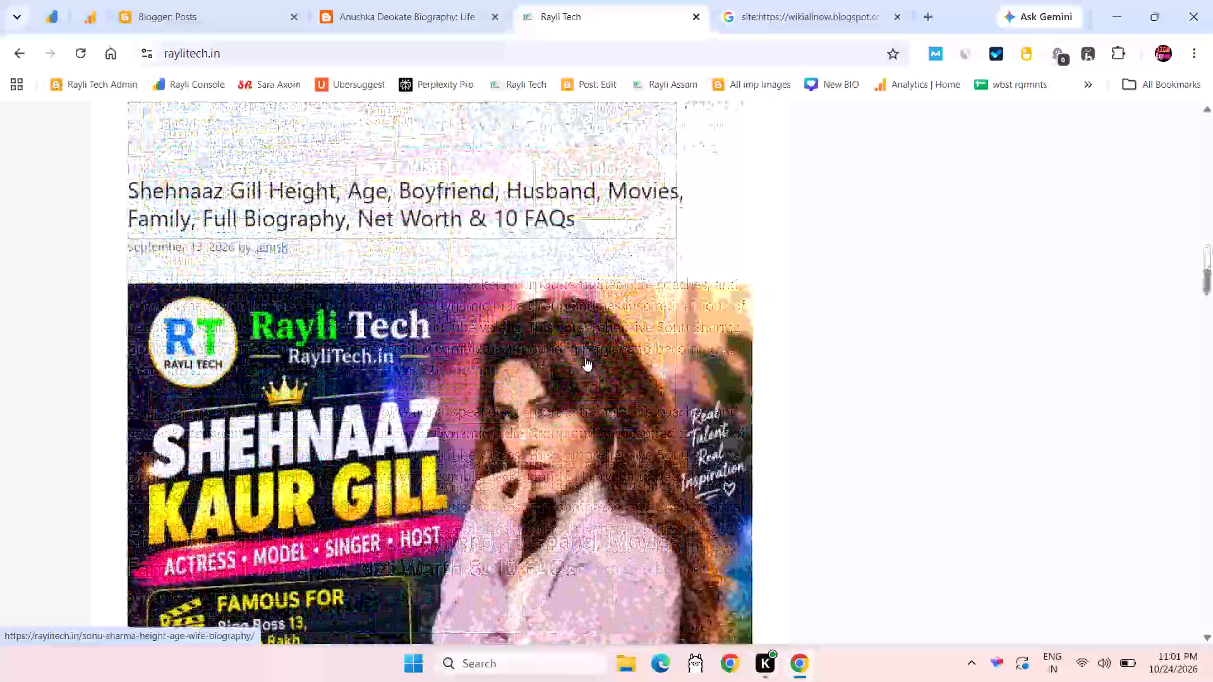
pyautogui.scroll(-10, 585, 357)
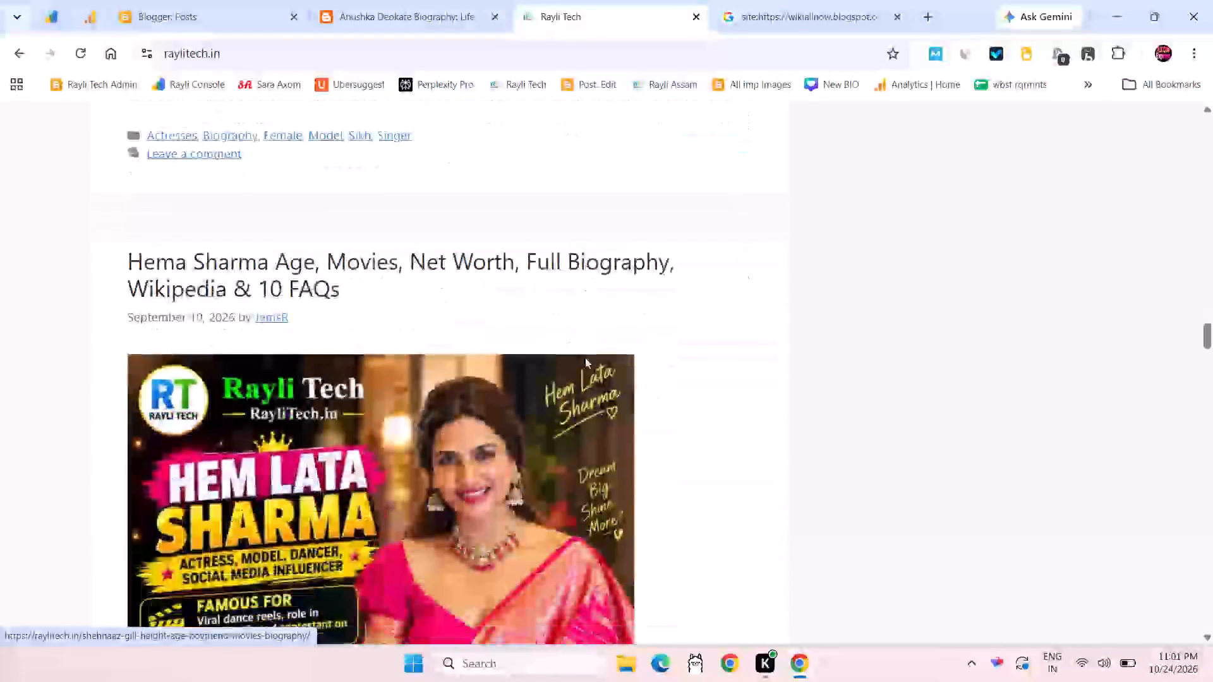
pyautogui.scroll(-19, 585, 357)
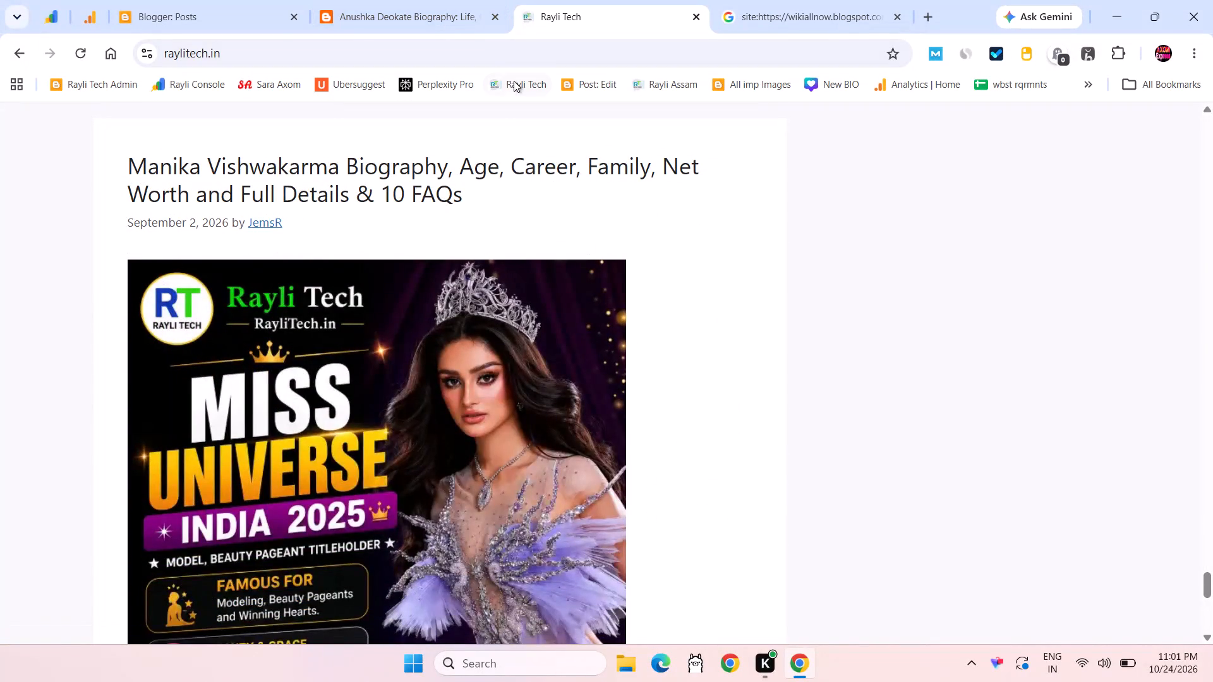
# Open the Rayli Tech WordPress dashboard and show the list of all posts.
pyautogui.click(514, 81)
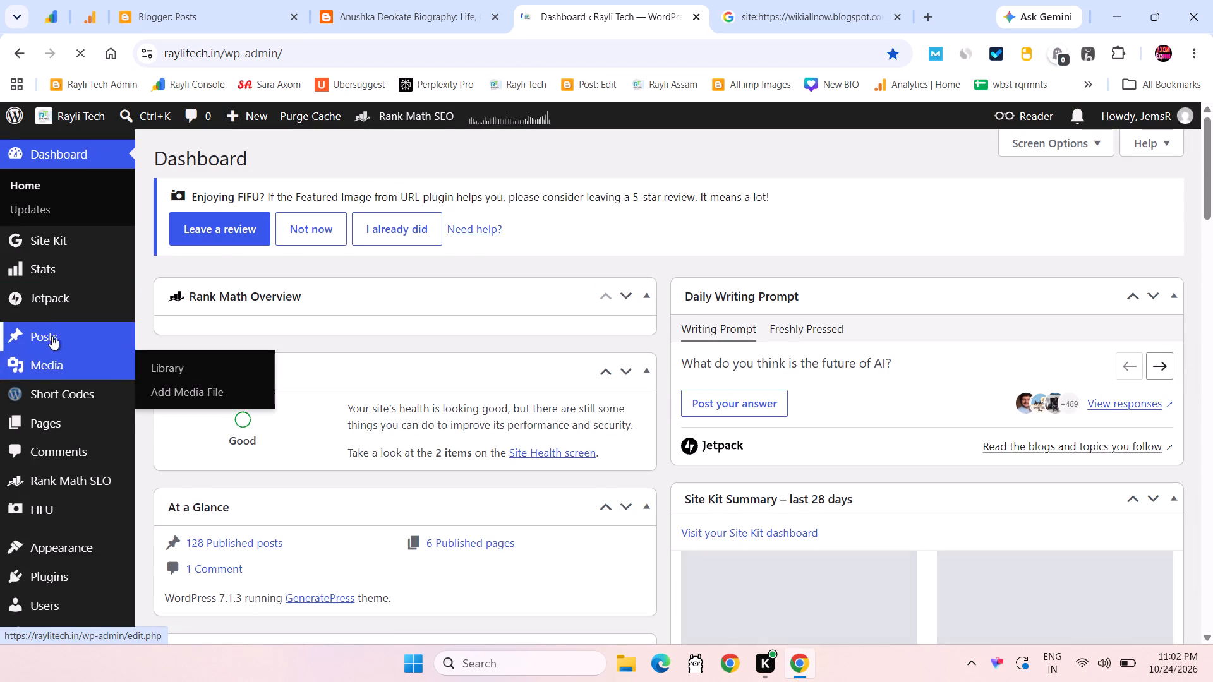
pyautogui.click(53, 336)
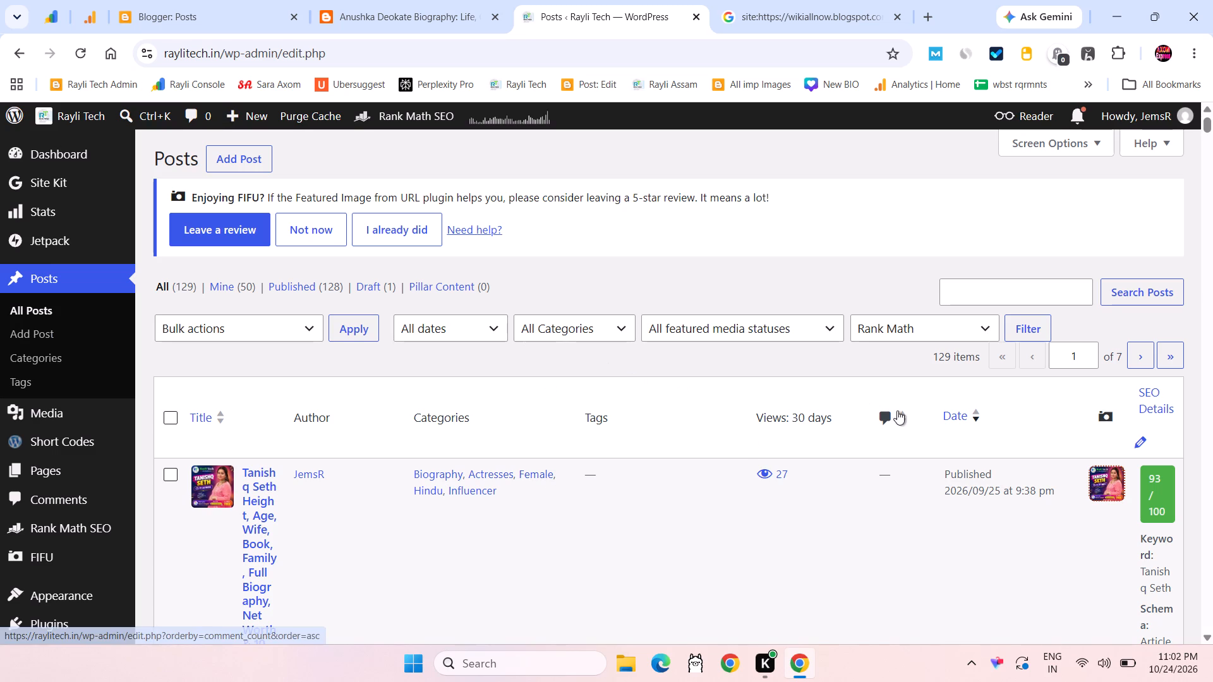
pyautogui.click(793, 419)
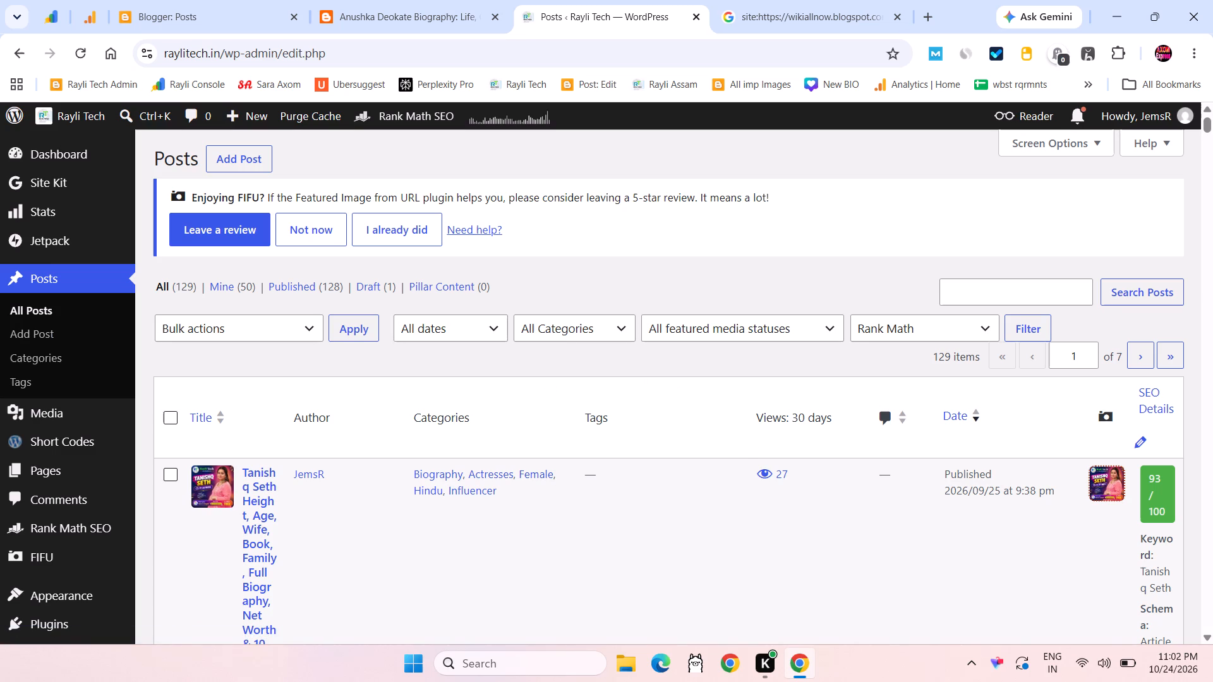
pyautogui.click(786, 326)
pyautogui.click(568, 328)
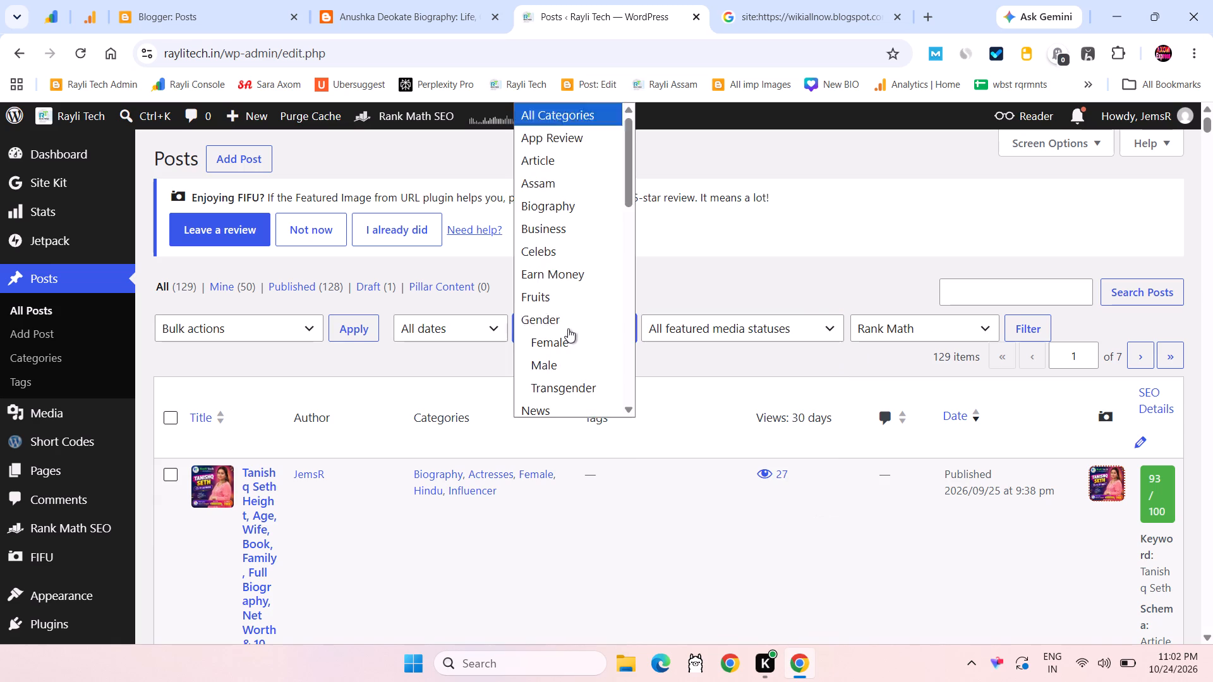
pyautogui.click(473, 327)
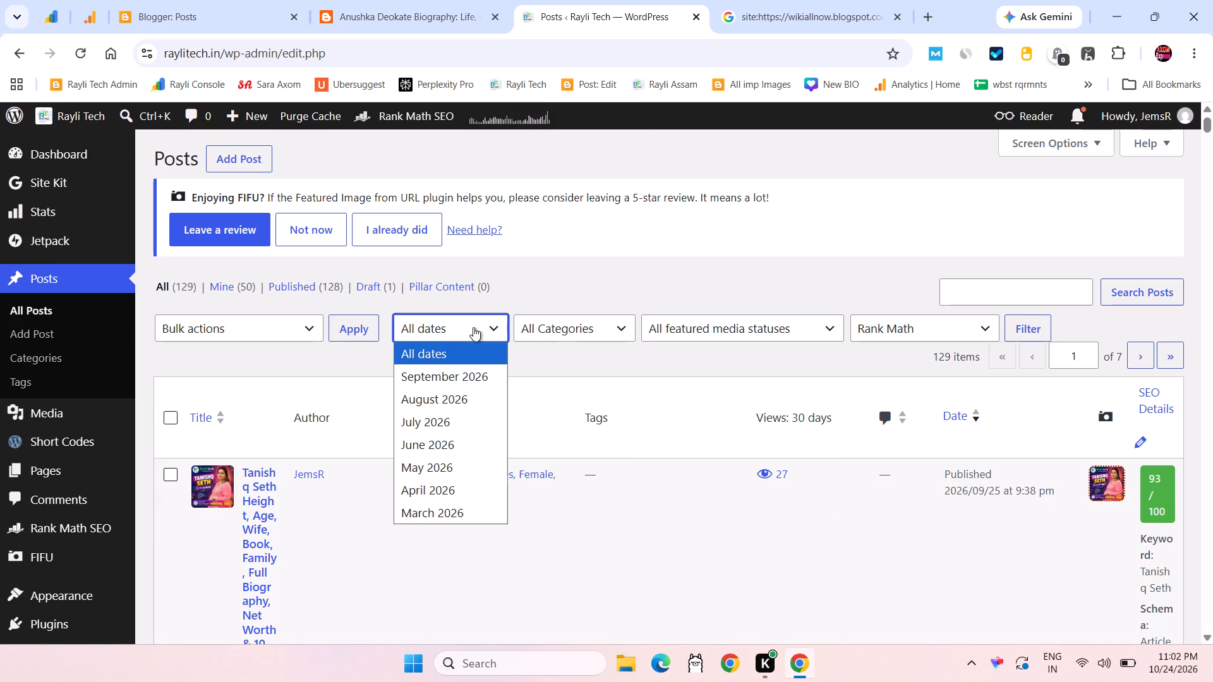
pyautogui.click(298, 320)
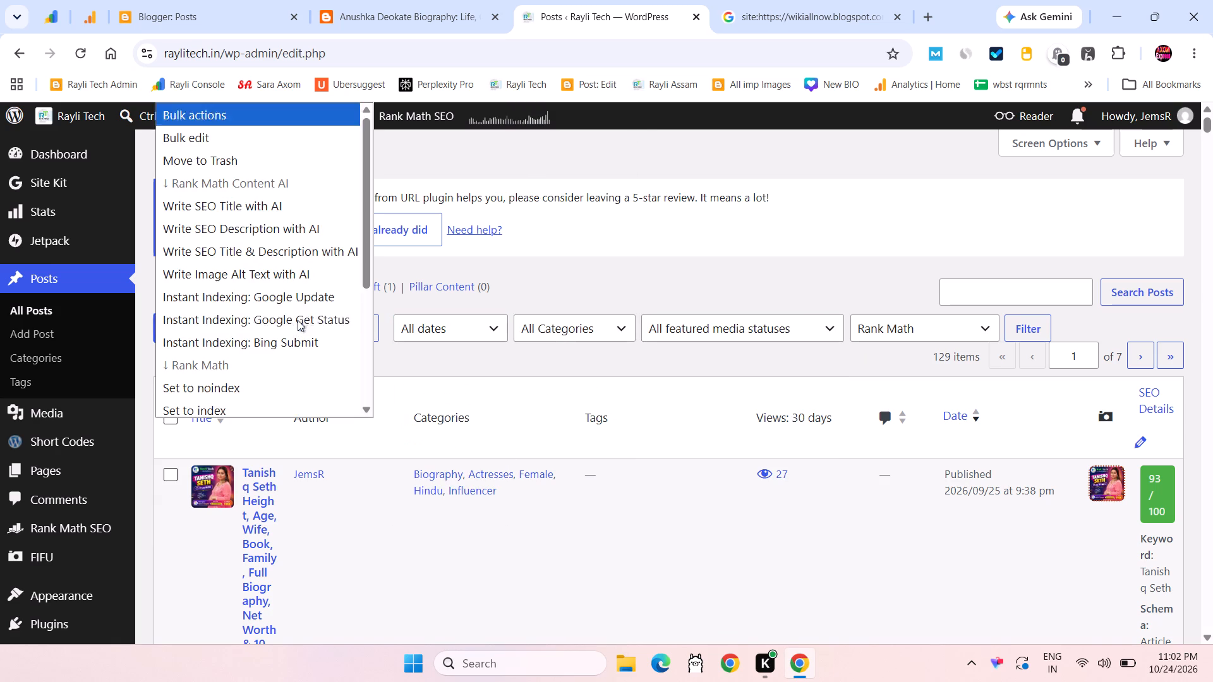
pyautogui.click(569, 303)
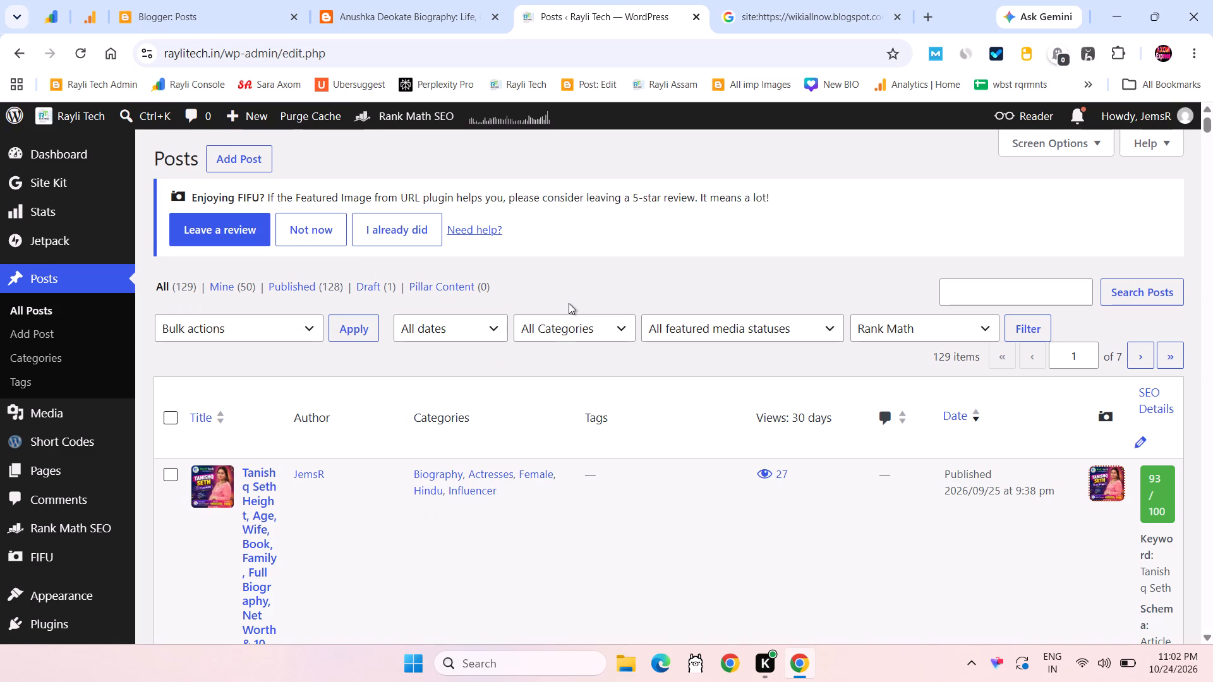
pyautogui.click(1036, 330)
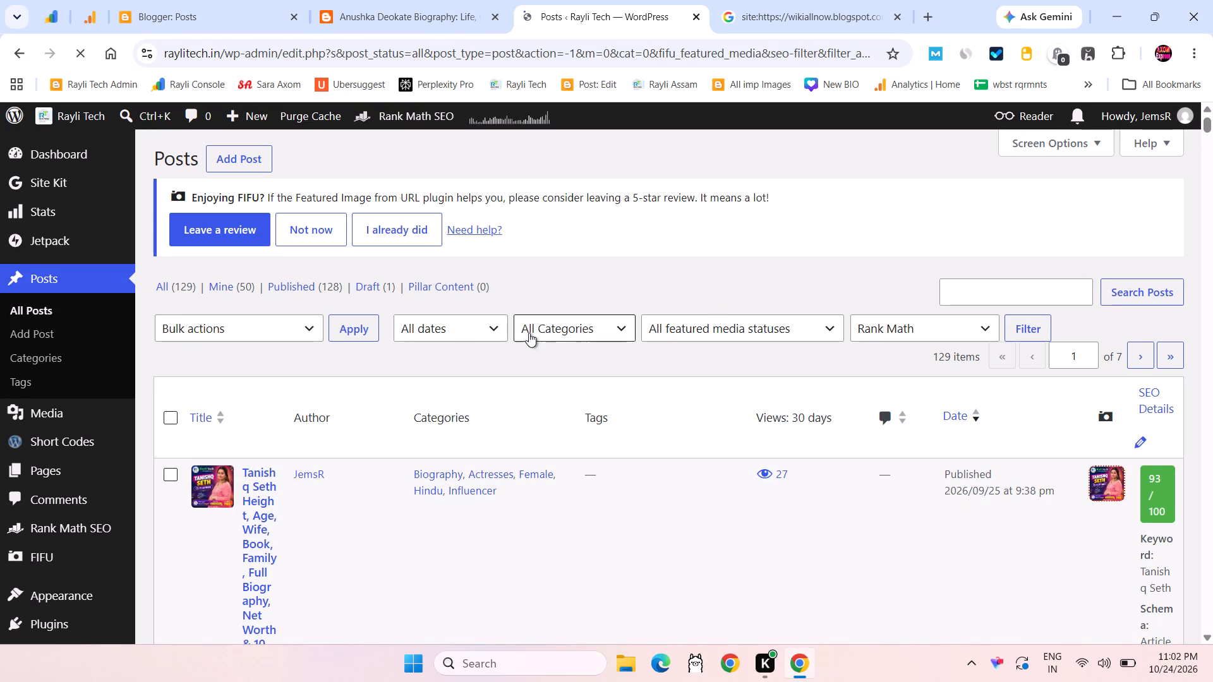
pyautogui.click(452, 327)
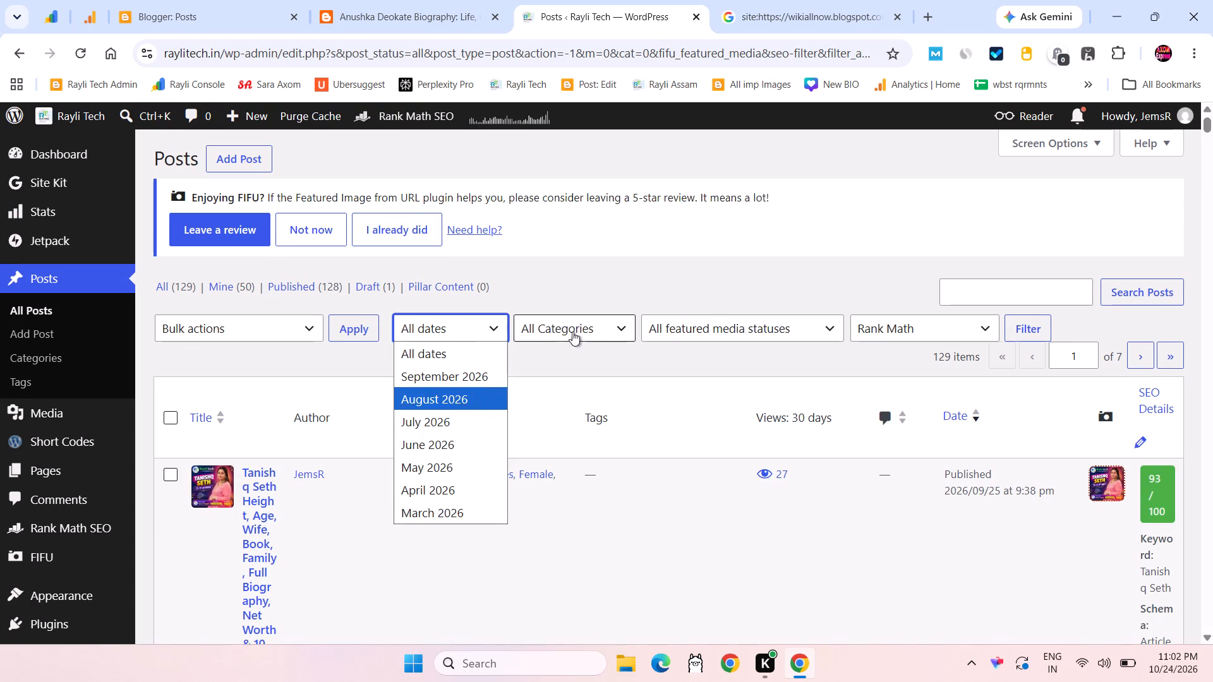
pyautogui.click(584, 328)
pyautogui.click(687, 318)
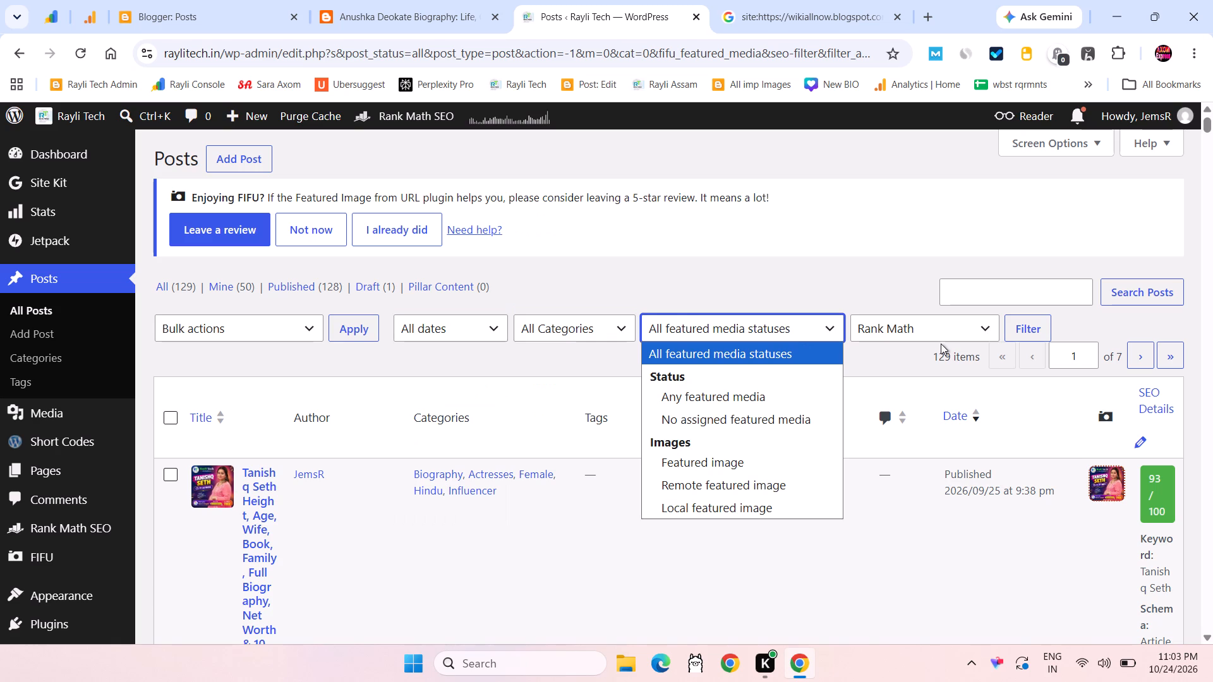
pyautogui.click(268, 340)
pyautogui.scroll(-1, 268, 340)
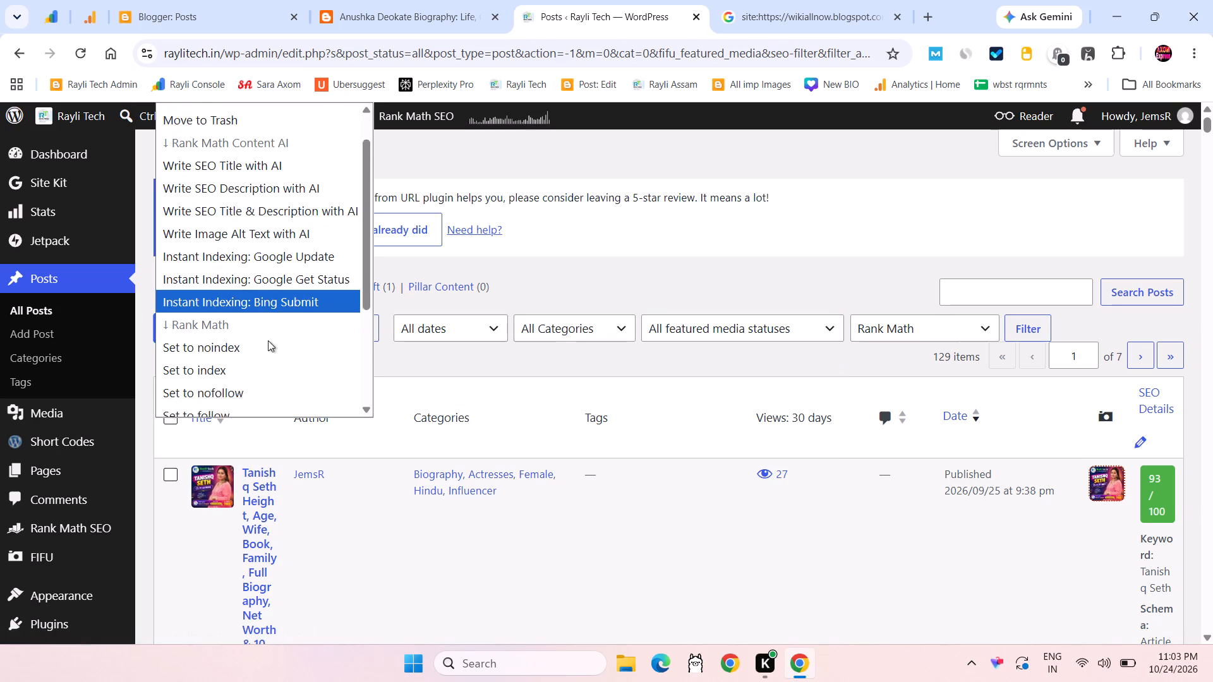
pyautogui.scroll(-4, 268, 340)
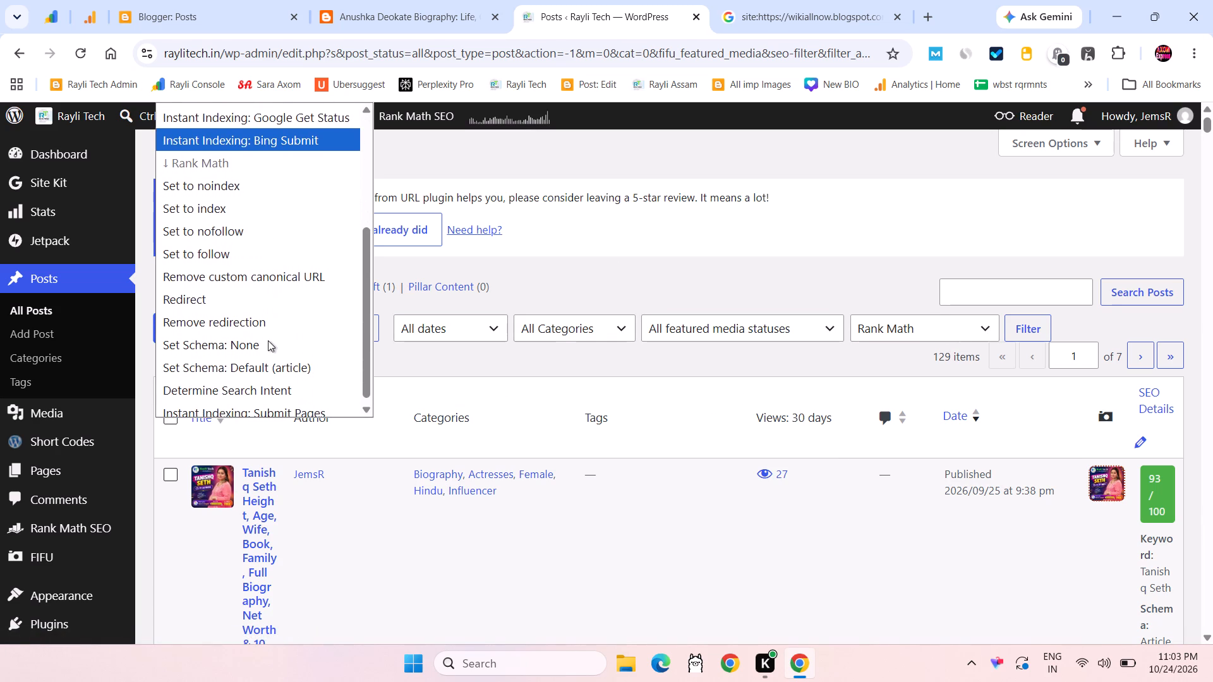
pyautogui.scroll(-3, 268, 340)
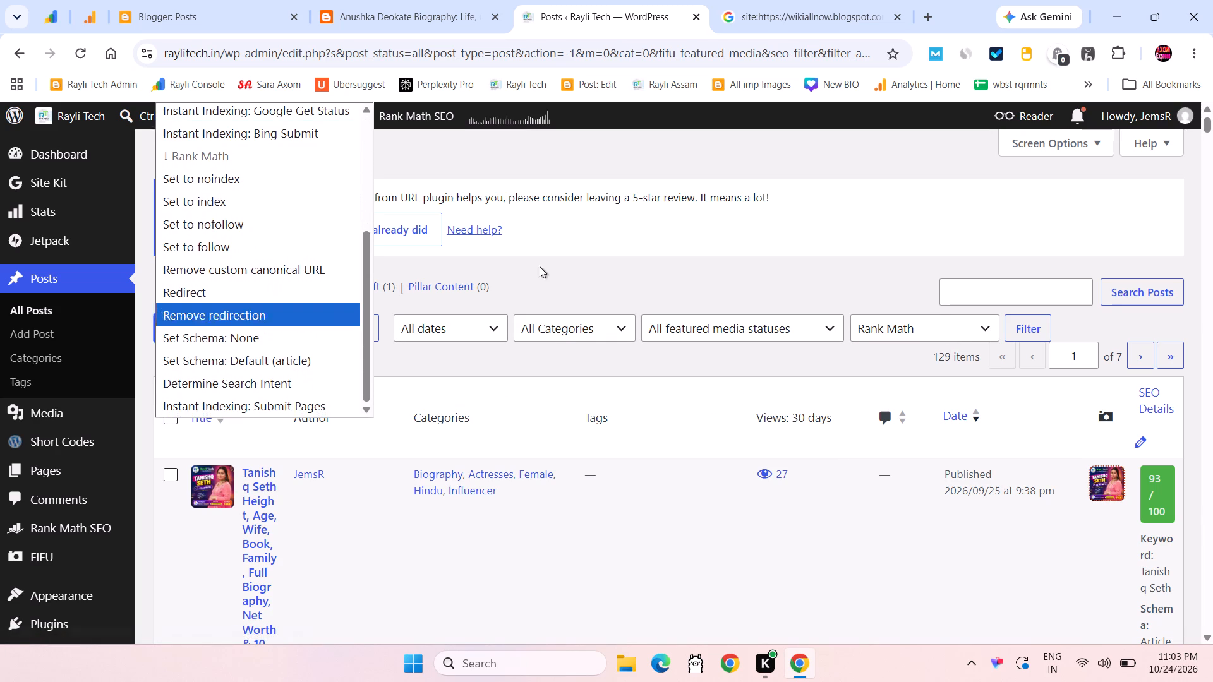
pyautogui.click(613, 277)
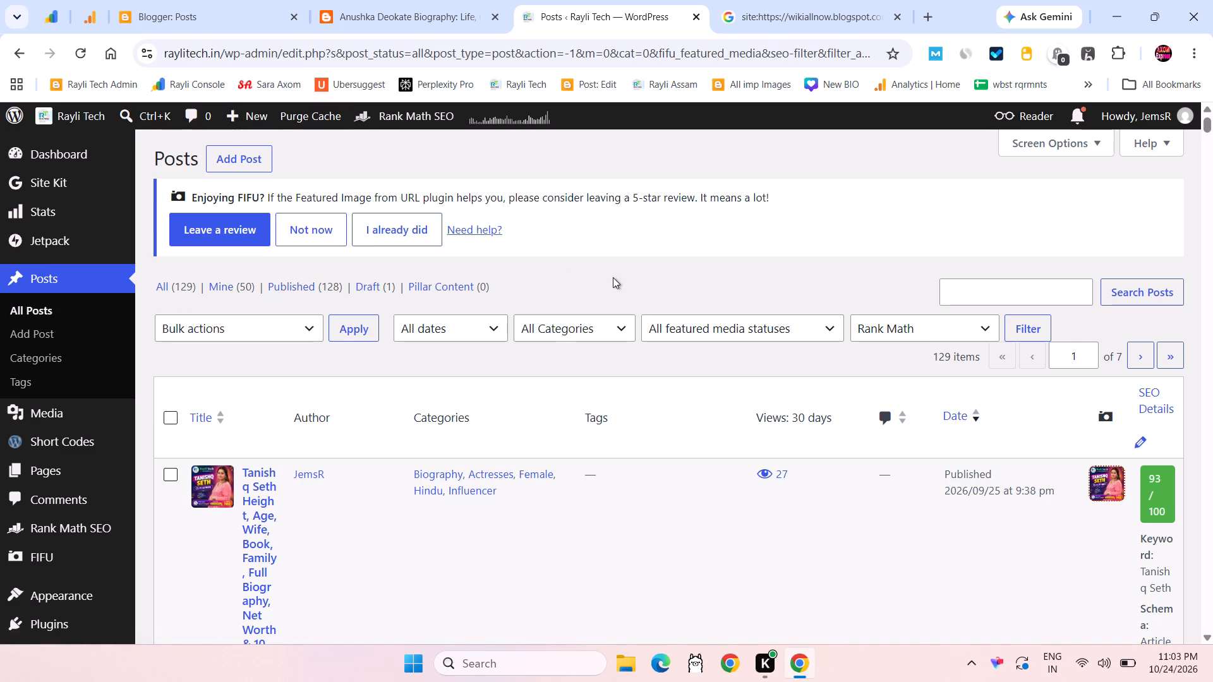
pyautogui.scroll(-2, 868, 431)
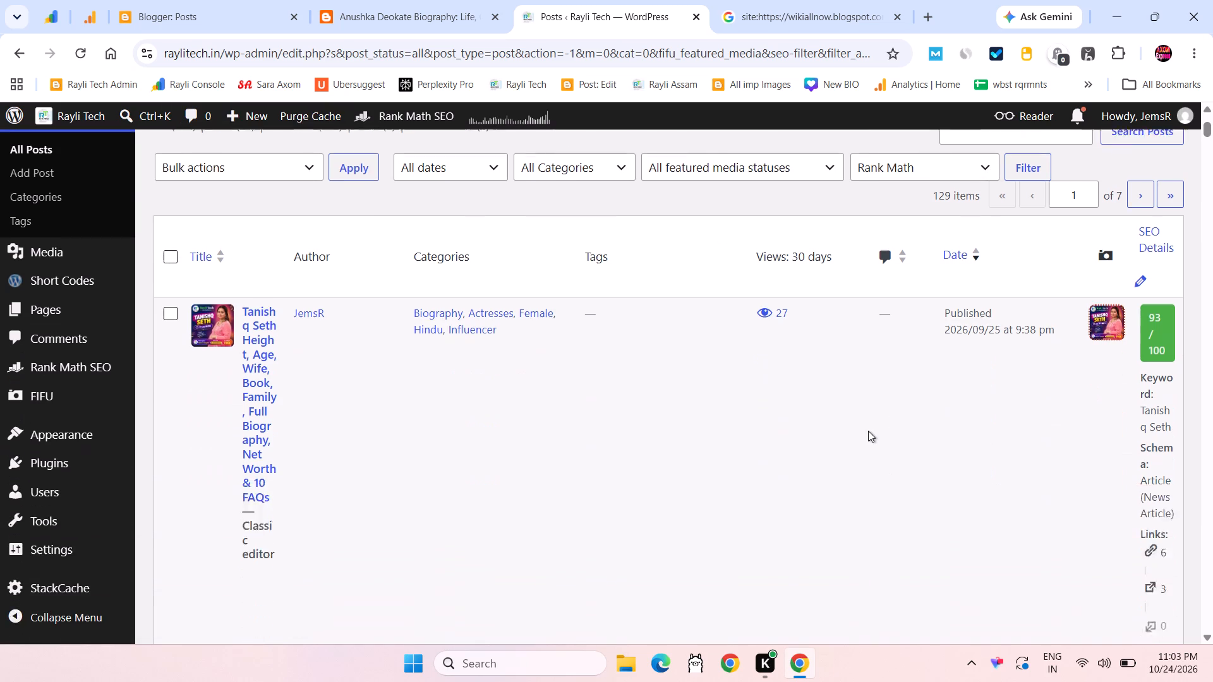
pyautogui.scroll(-11, 868, 431)
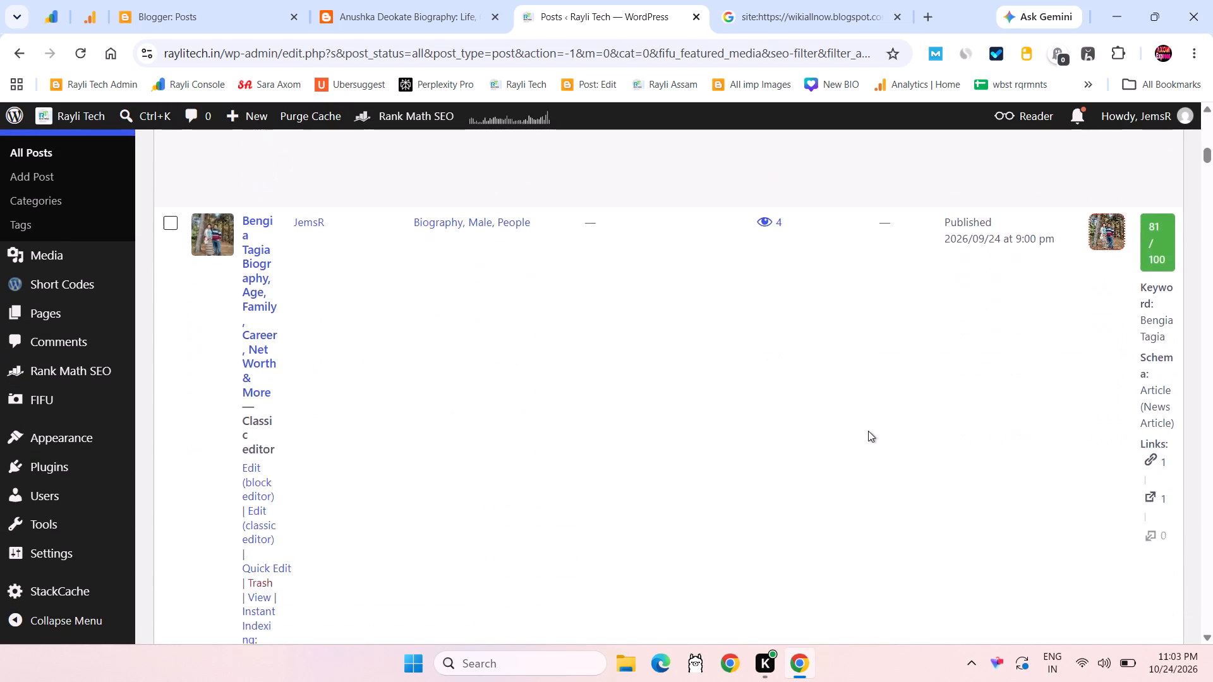
pyautogui.scroll(-10, 868, 431)
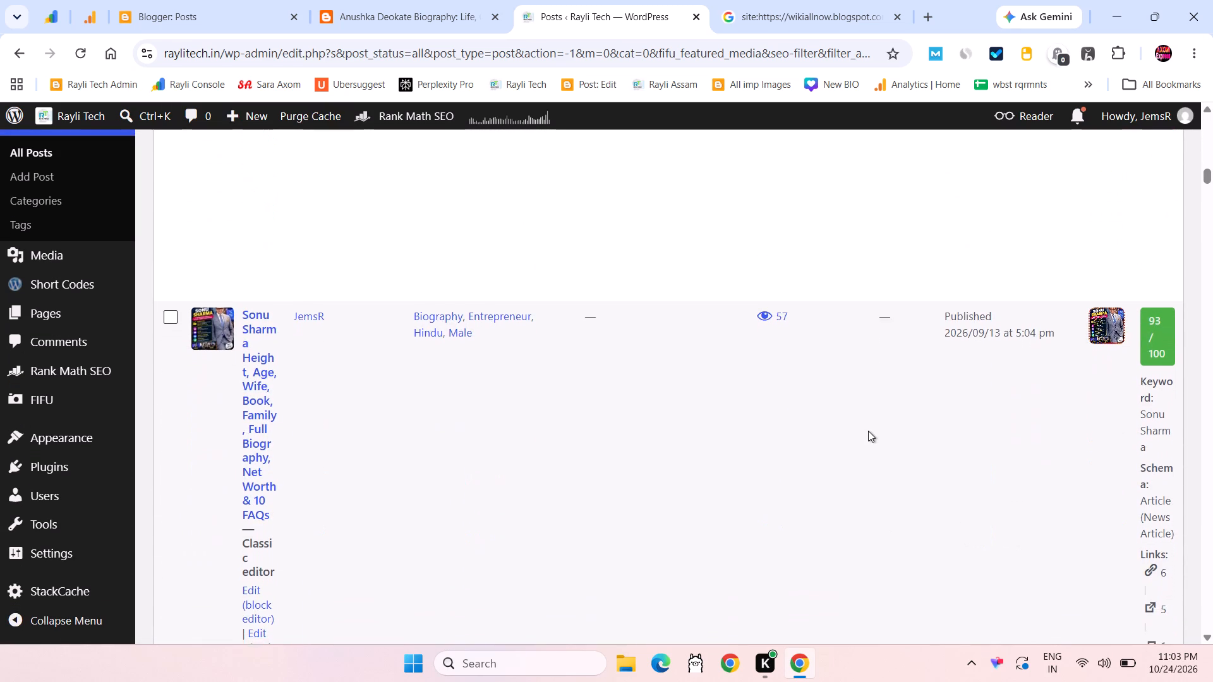
pyautogui.scroll(-9, 868, 431)
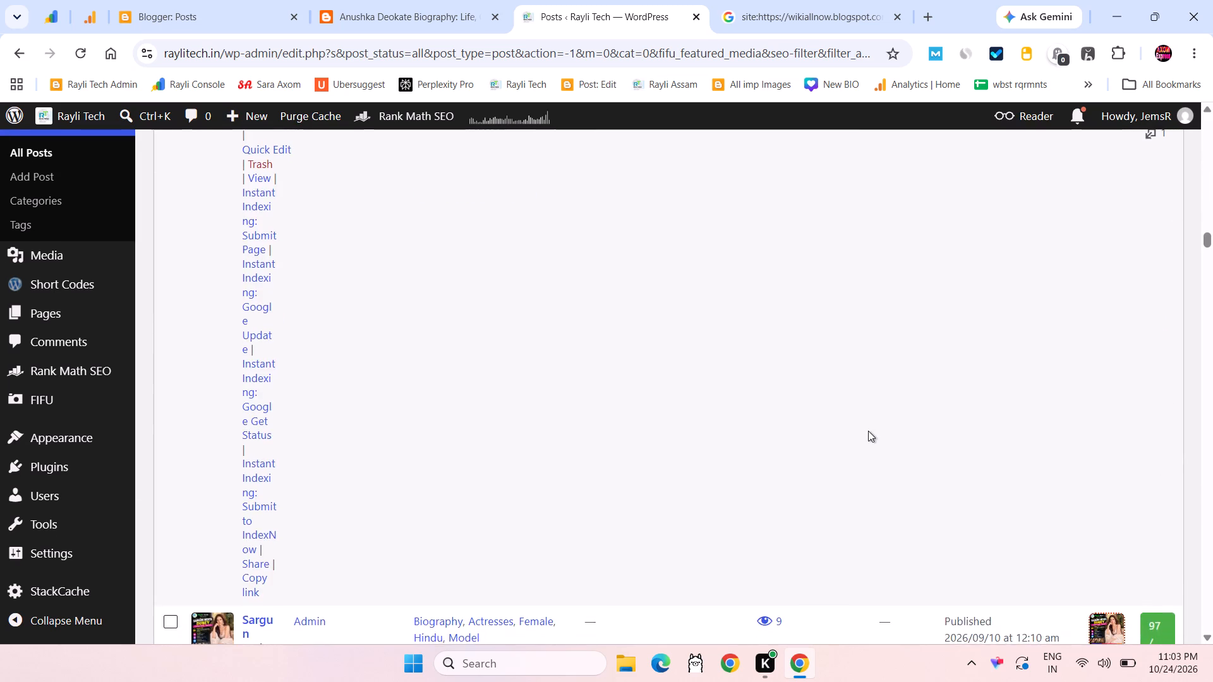
pyautogui.scroll(-9, 868, 431)
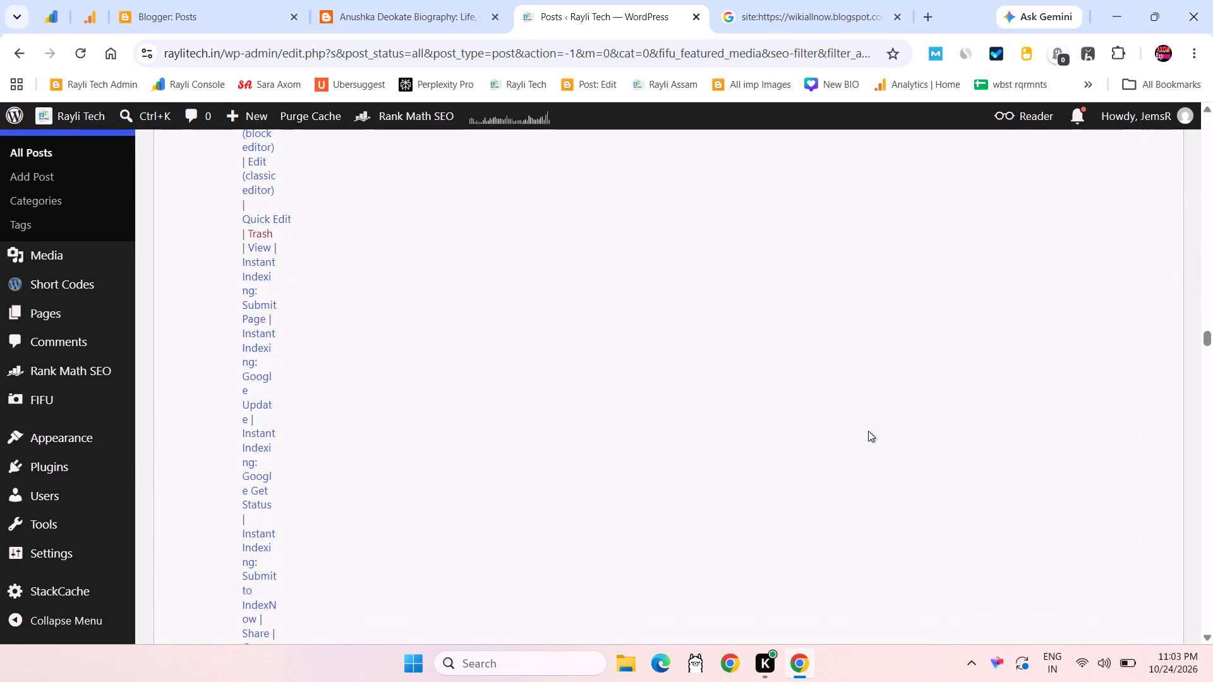
pyautogui.scroll(-6, 868, 431)
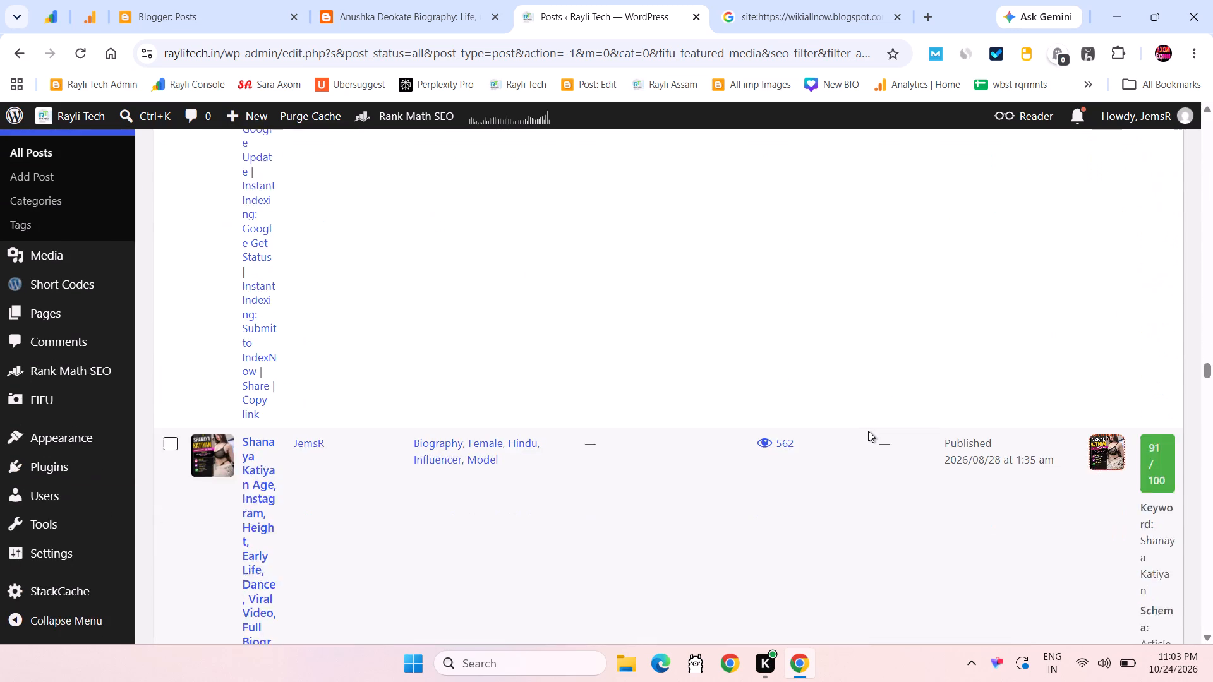
pyautogui.scroll(-2, 868, 431)
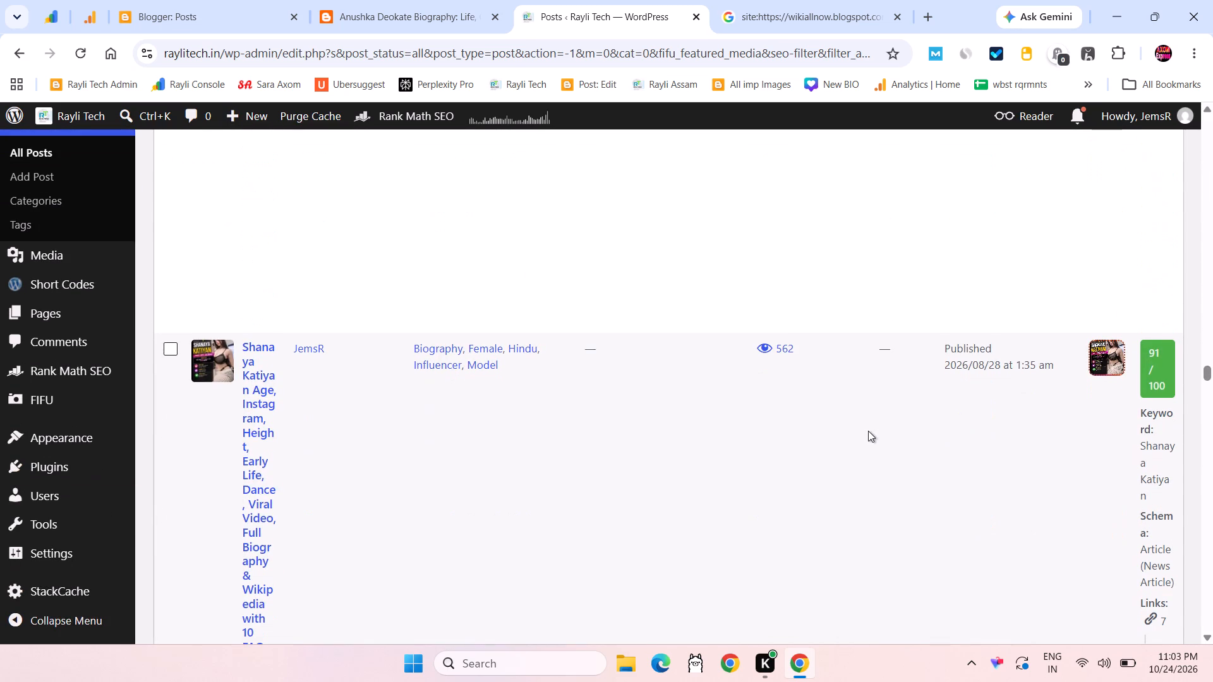
pyautogui.scroll(-11, 868, 431)
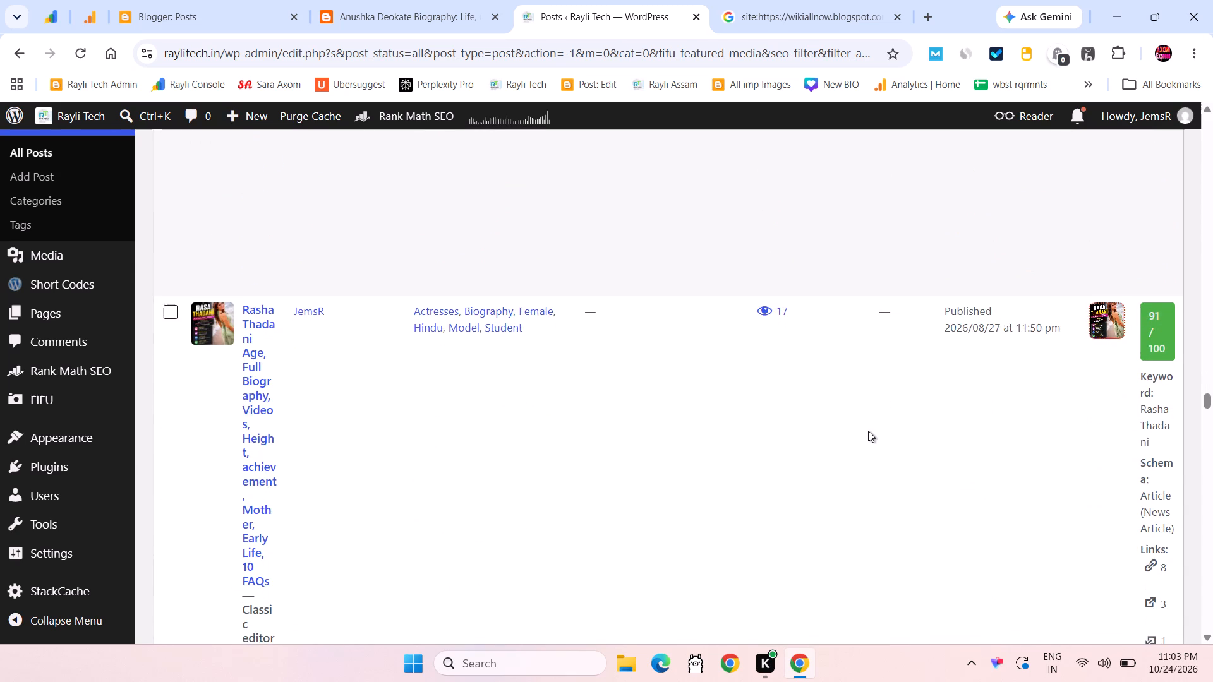
pyautogui.scroll(4, 868, 431)
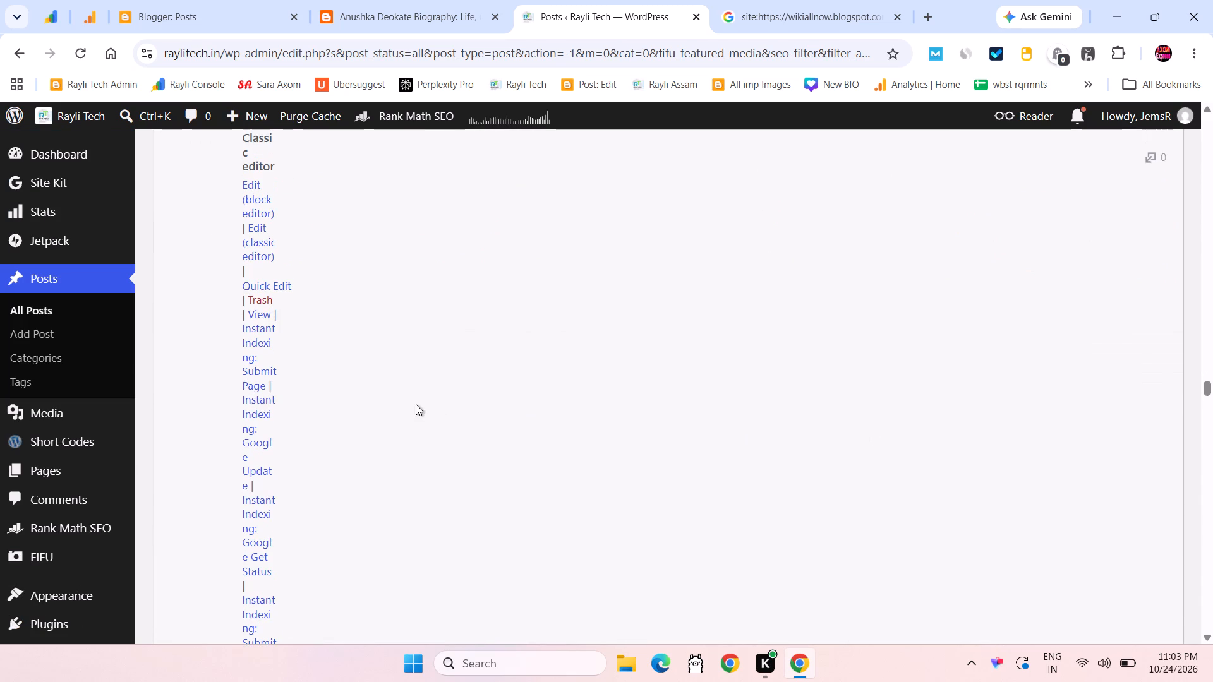
pyautogui.click(260, 319)
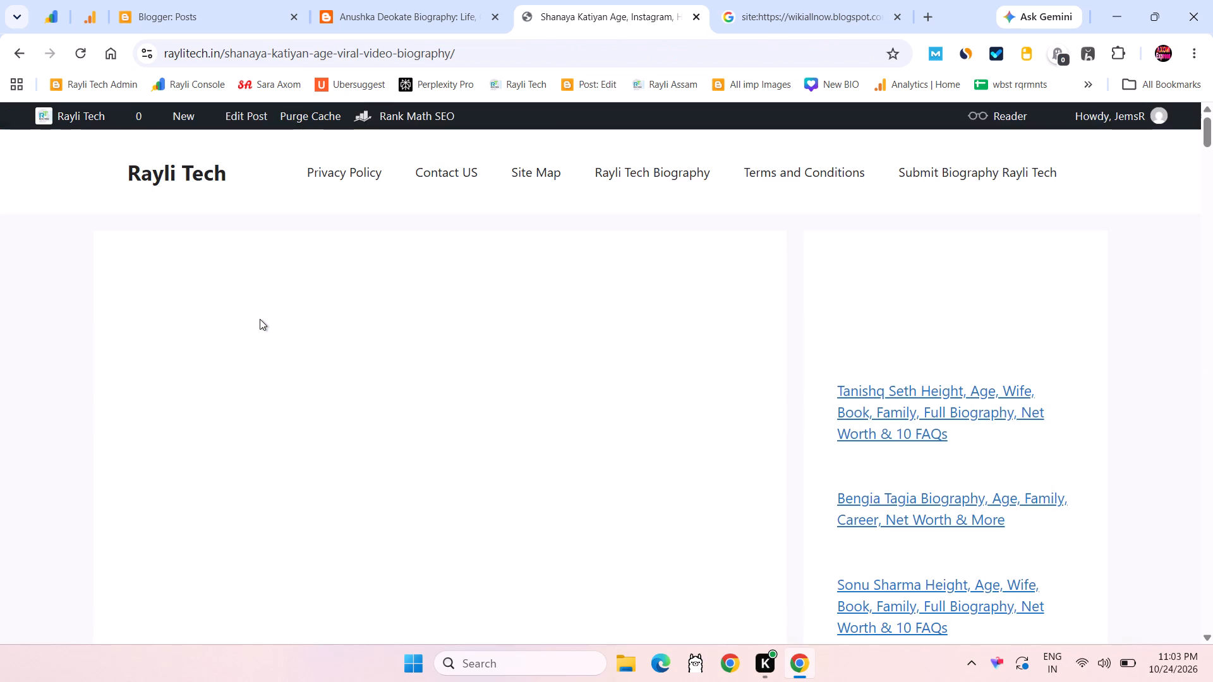
# Copy the Shanaya Katiyan article's full headline and use it as the title of a new Wiki All Now post in Blogger.
pyautogui.scroll(-4, 260, 319)
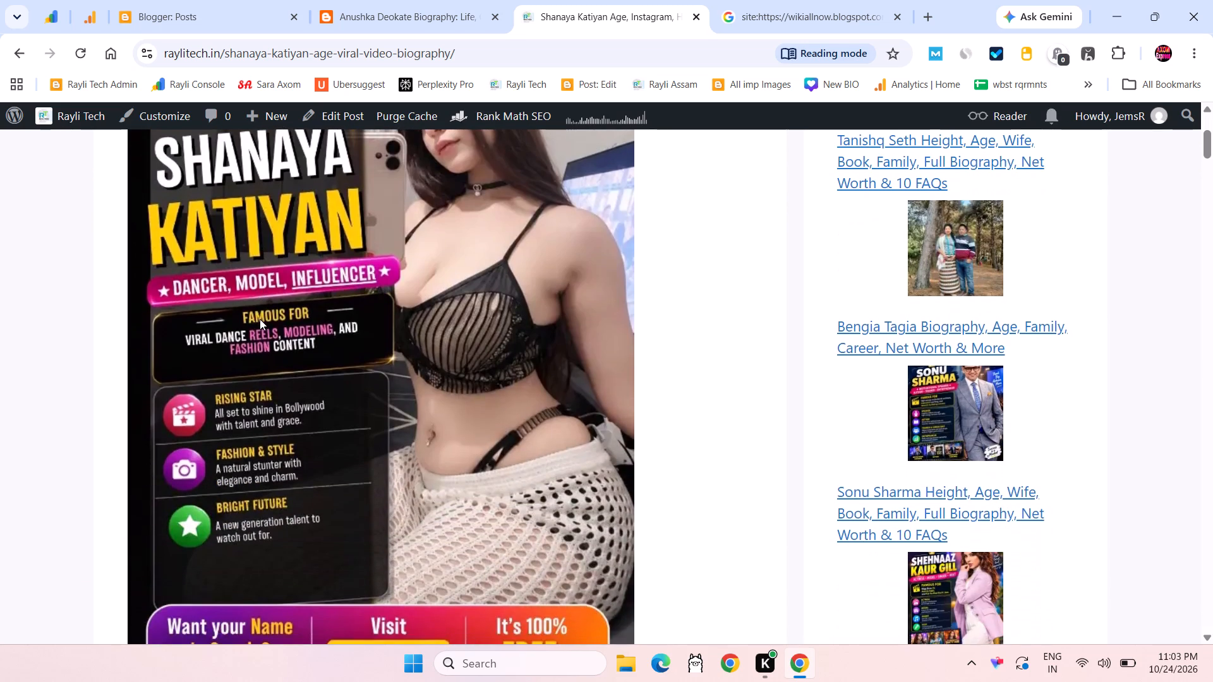
pyautogui.scroll(-6, 389, 345)
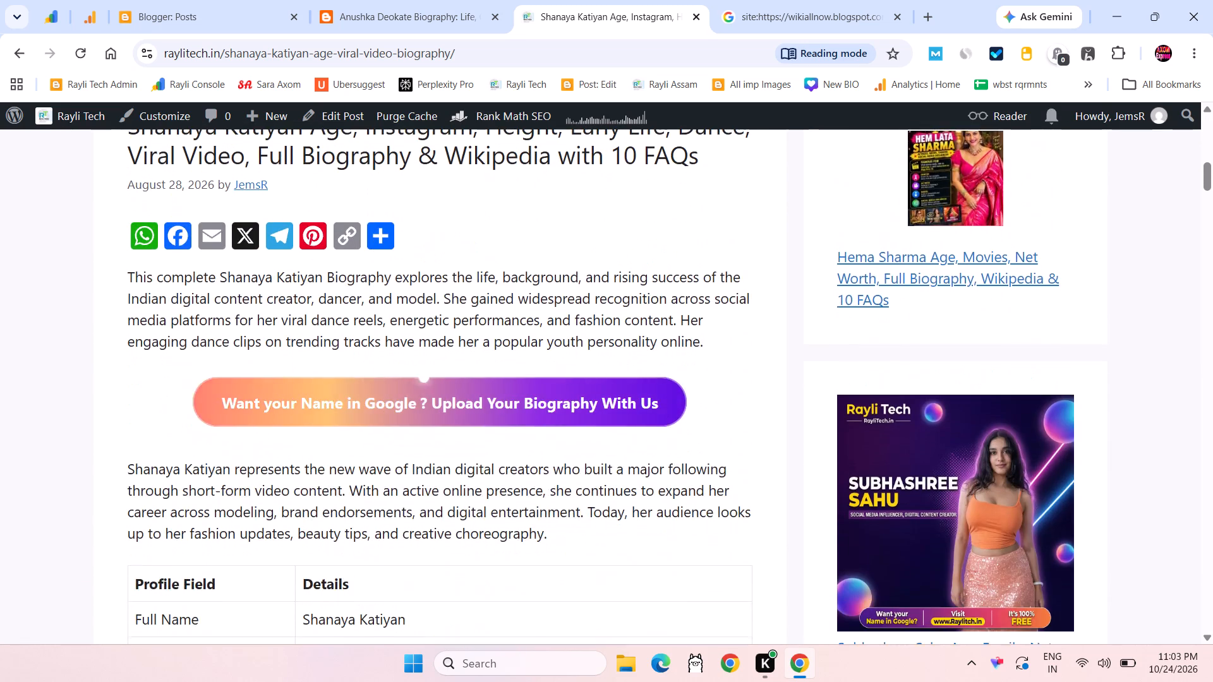
pyautogui.scroll(2, 389, 345)
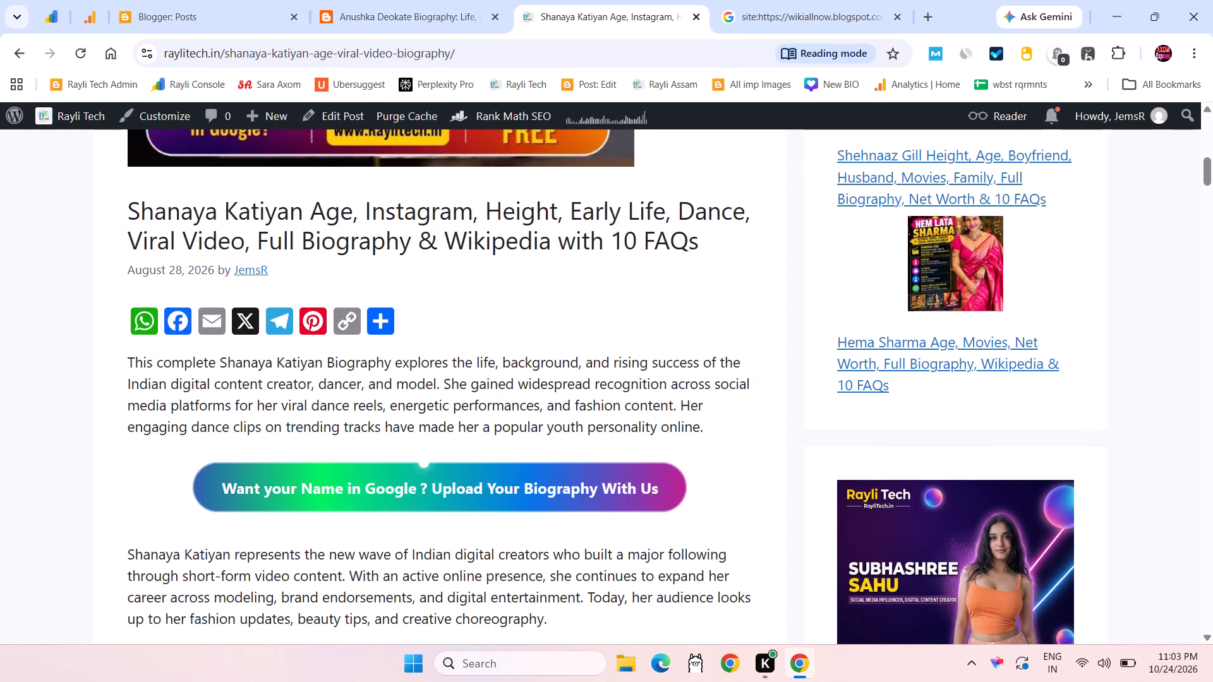
pyautogui.moveTo(130, 211); pyautogui.dragTo(717, 242)
pyautogui.hotkey('ctrl', 'c')
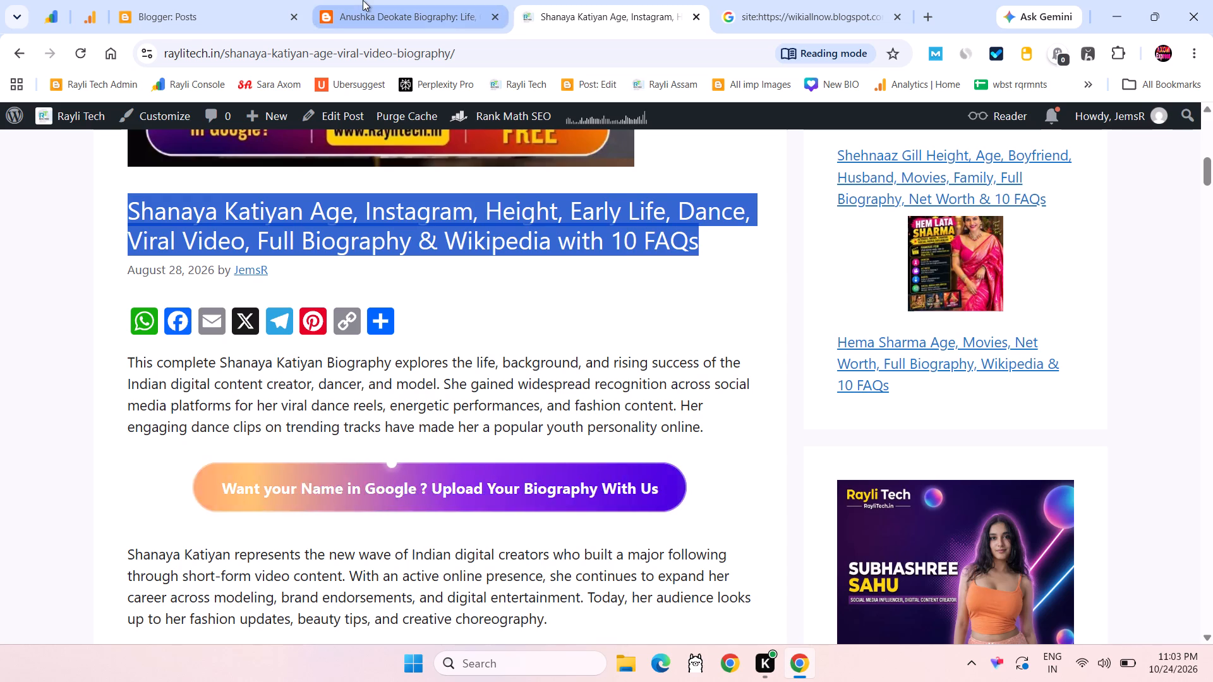
pyautogui.click(169, 14)
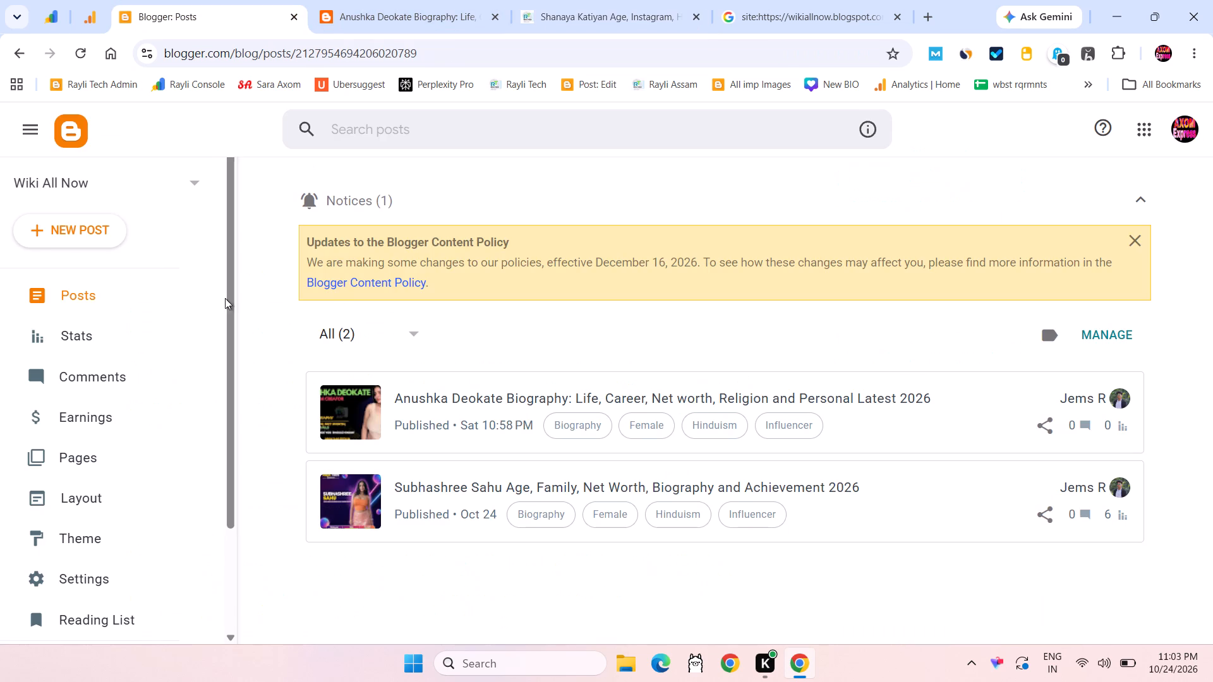
pyautogui.click(90, 237)
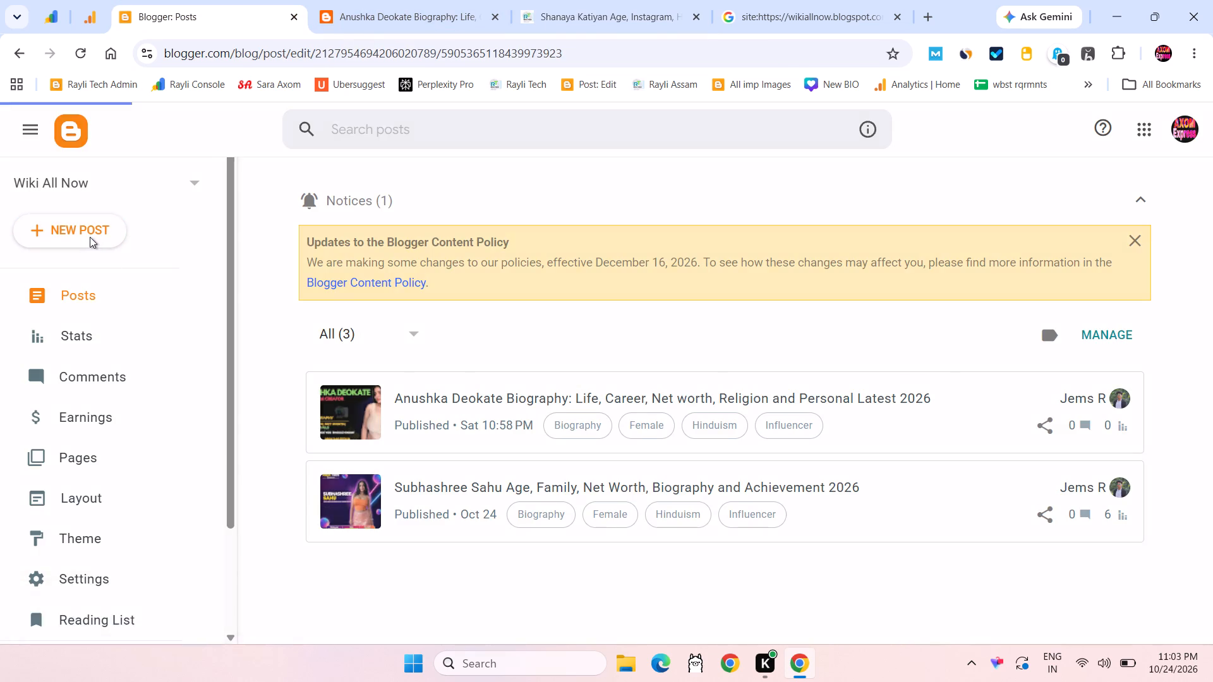
pyautogui.click(209, 197)
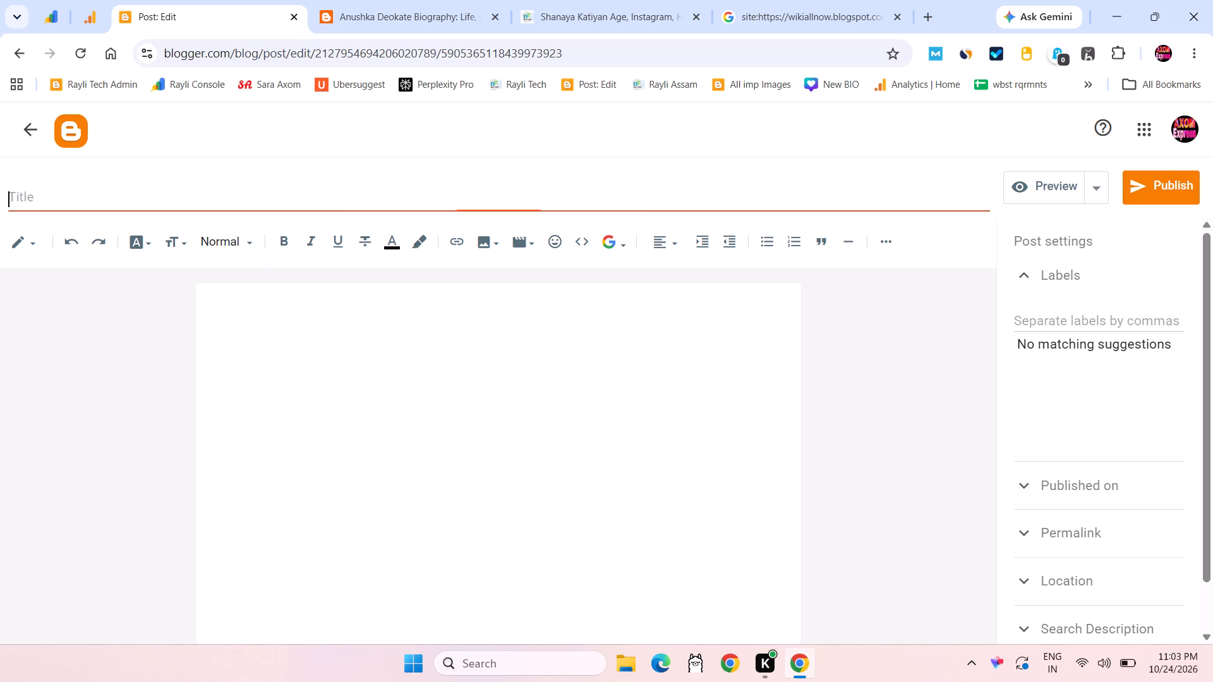
pyautogui.hotkey('ctrl', 'v')
pyautogui.click(336, 429)
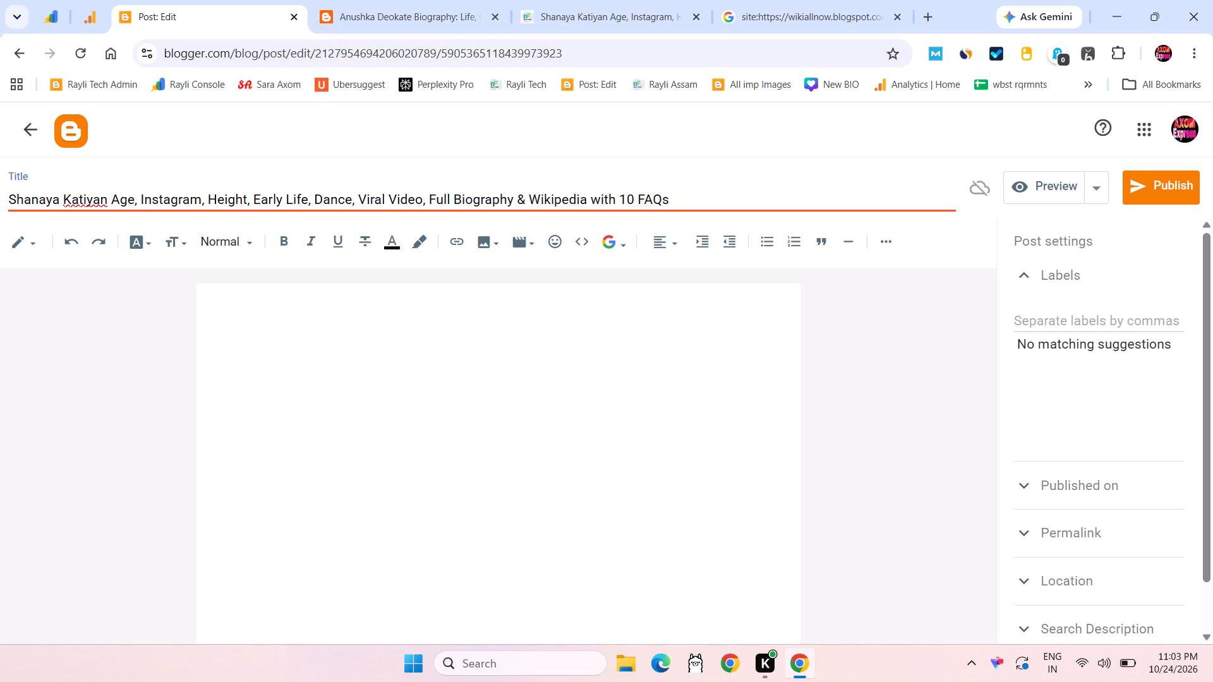
pyautogui.click(598, 0)
pyautogui.scroll(-1, 470, 366)
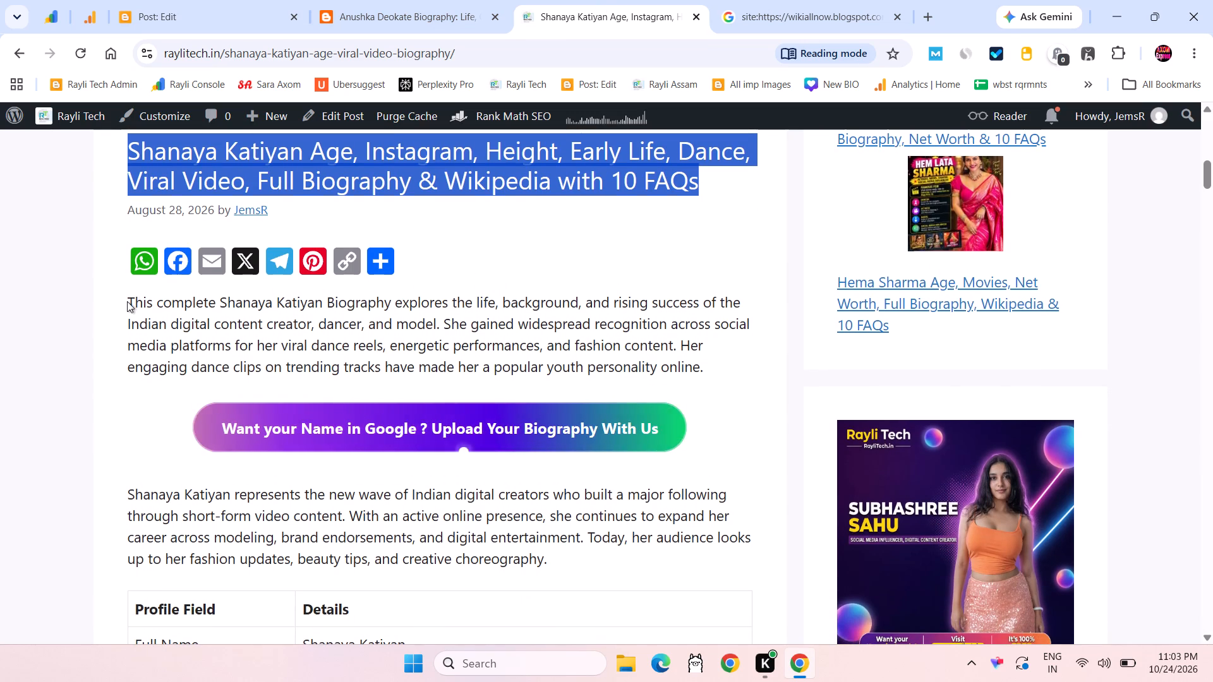
pyautogui.moveTo(127, 301); pyautogui.dragTo(198, 472)
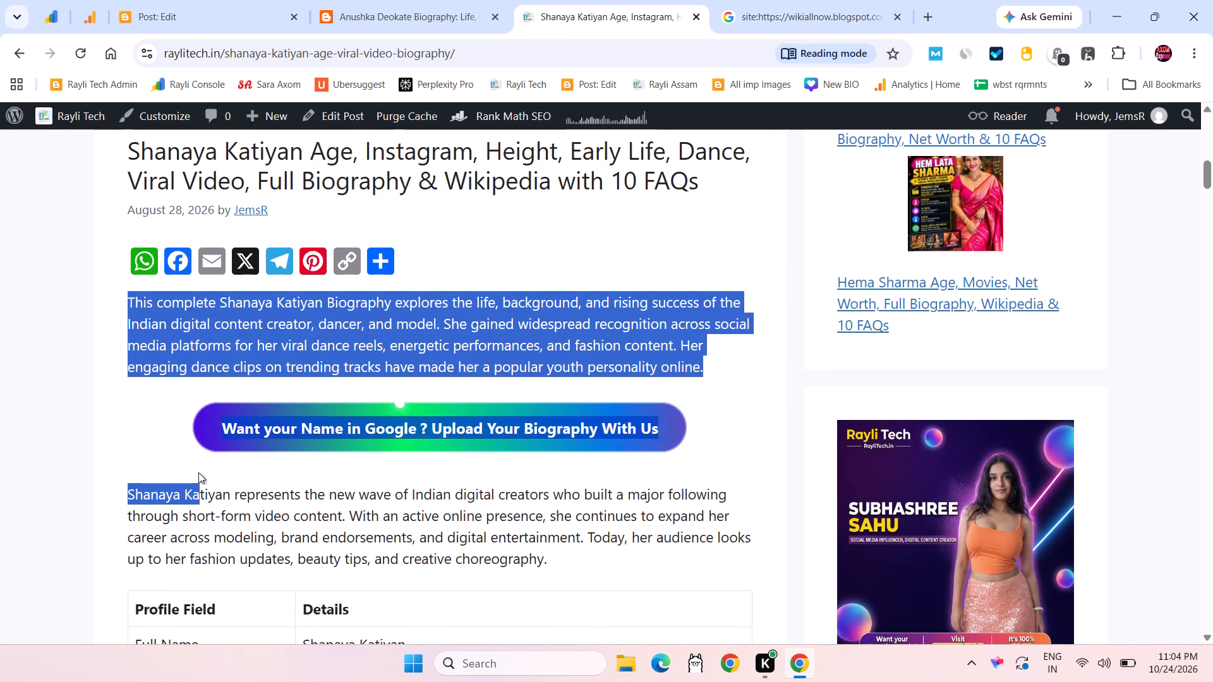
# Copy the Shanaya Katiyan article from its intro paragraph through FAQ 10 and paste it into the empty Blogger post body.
pyautogui.moveTo(198, 472); pyautogui.dragTo(282, 681)
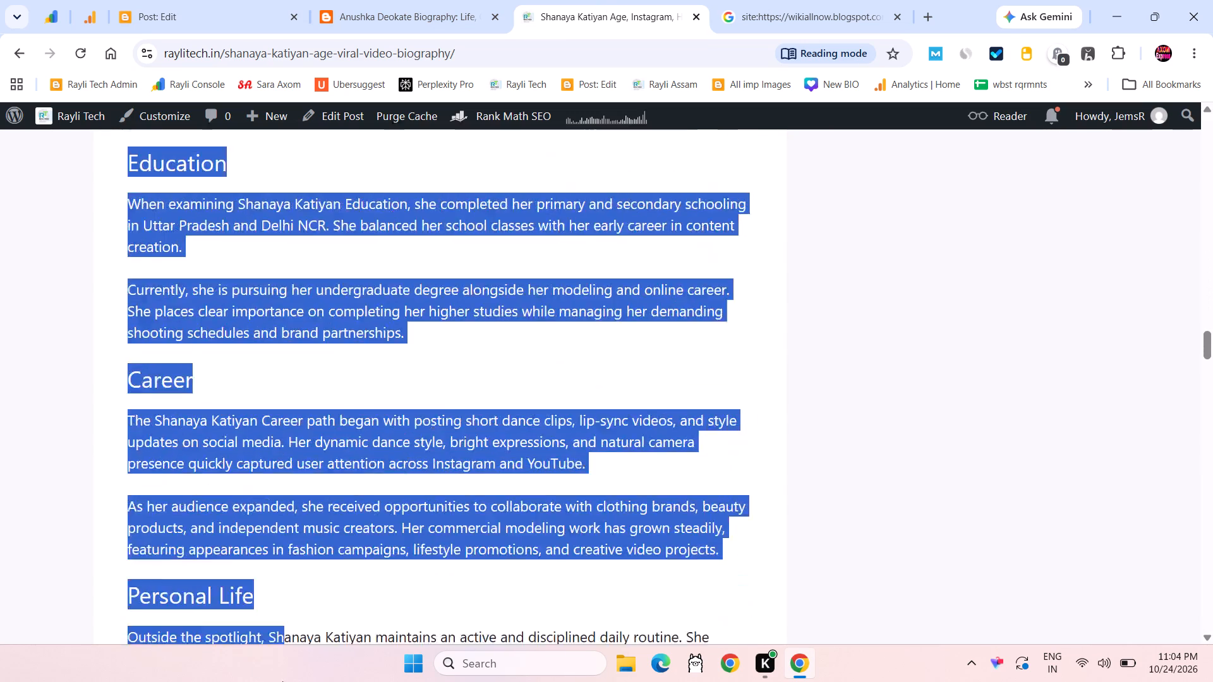
pyautogui.moveTo(282, 681); pyautogui.dragTo(315, 681)
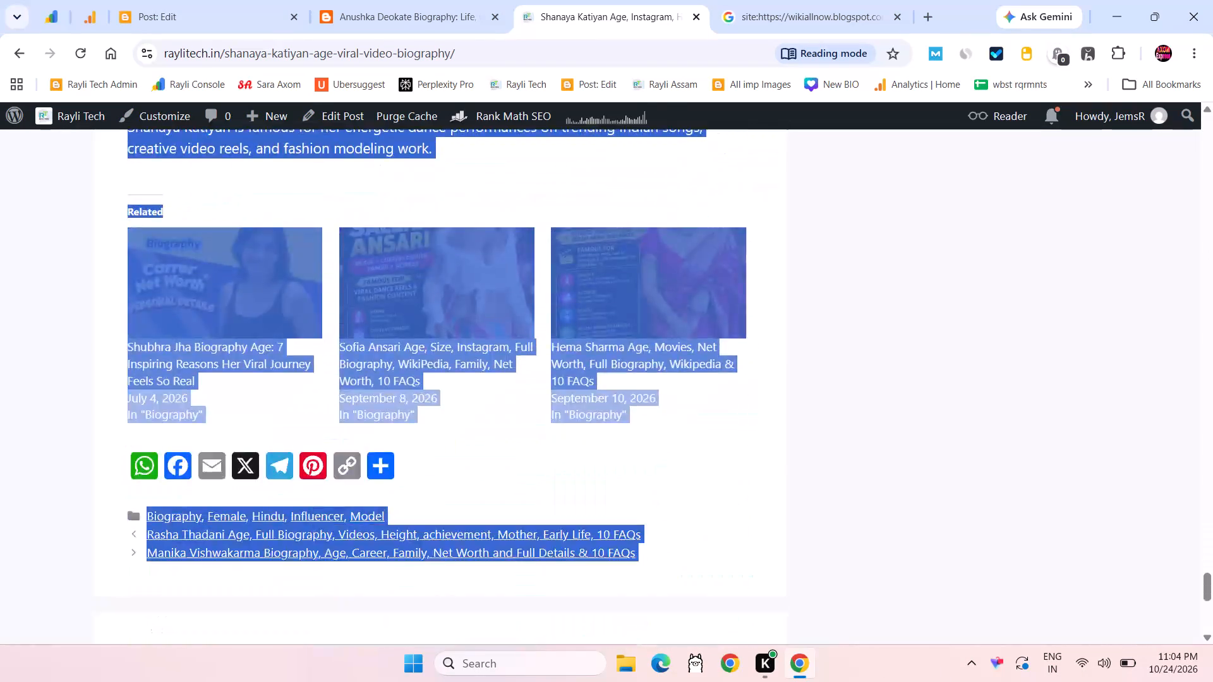
pyautogui.moveTo(315, 681); pyautogui.dragTo(379, 326)
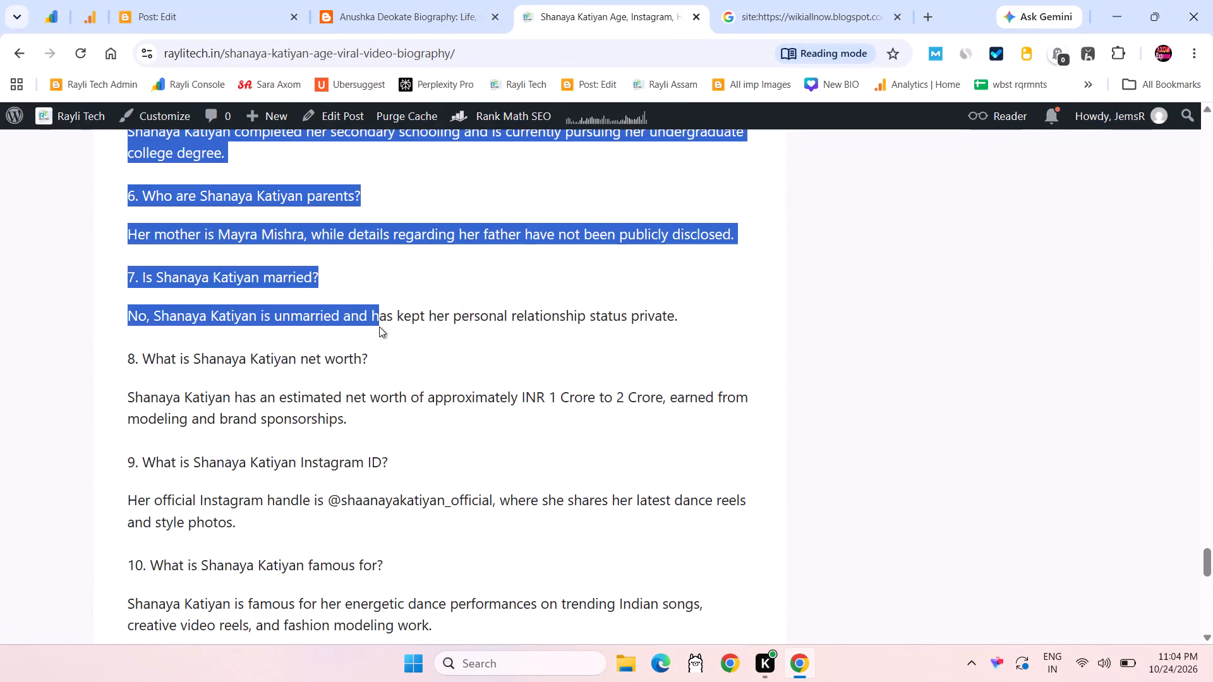
pyautogui.moveTo(379, 326); pyautogui.dragTo(328, 650)
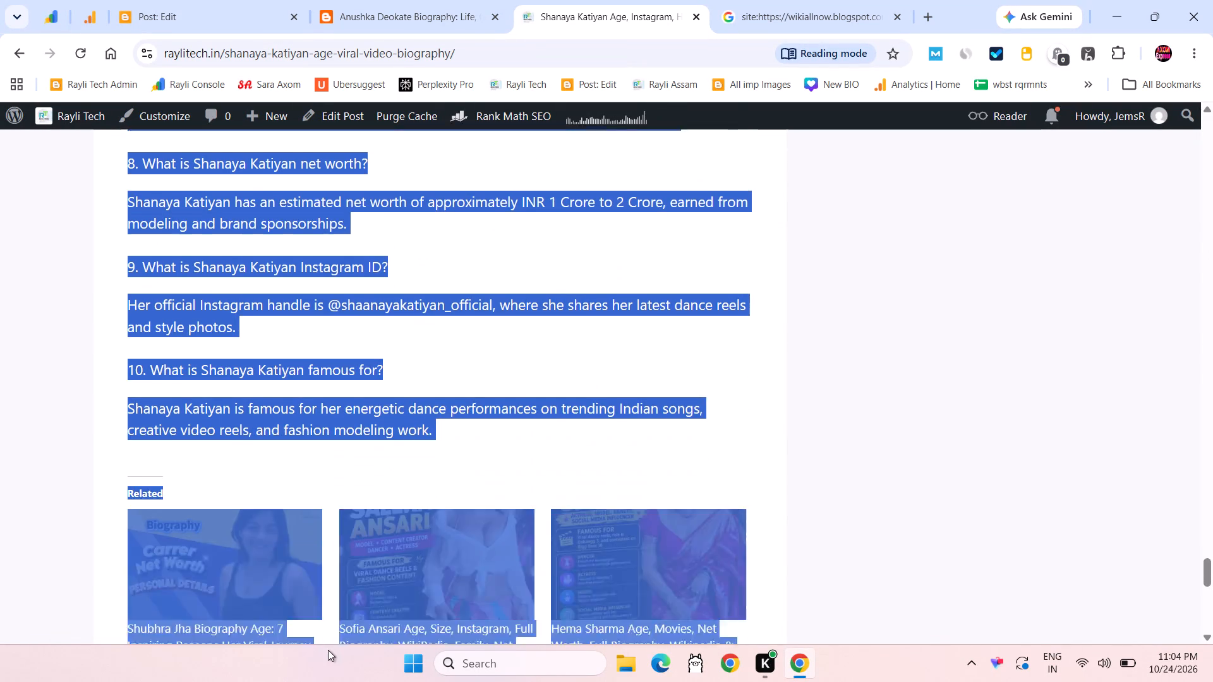
pyautogui.moveTo(328, 650); pyautogui.dragTo(449, 247)
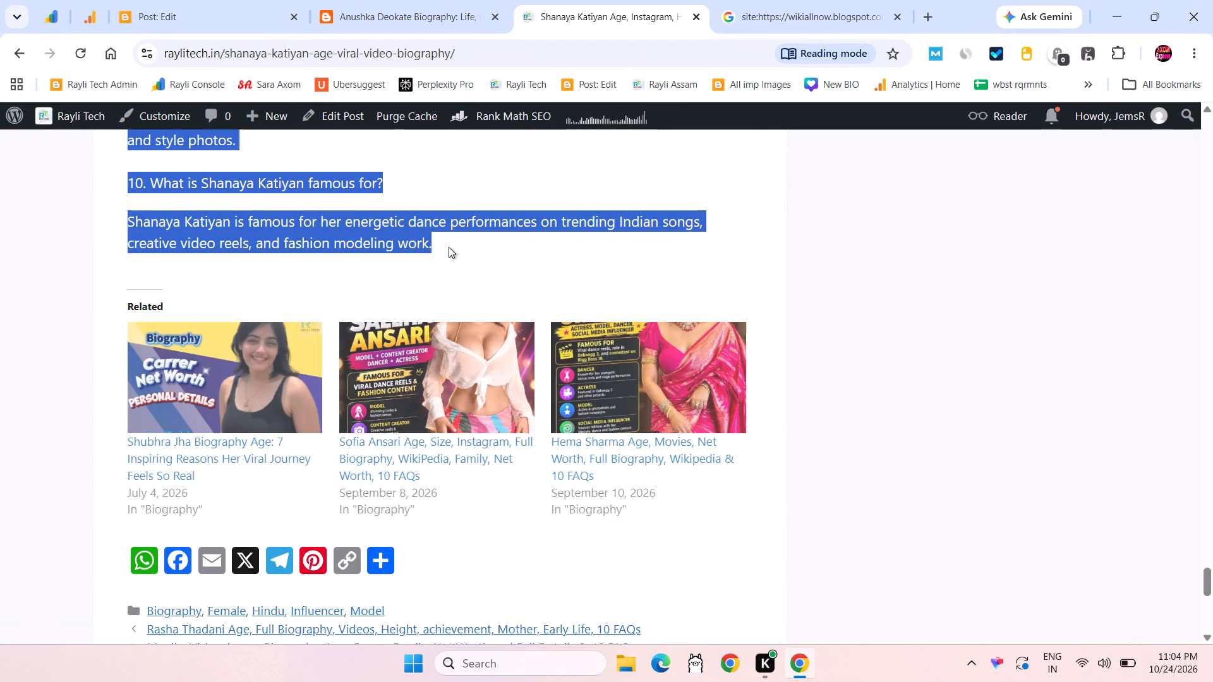
pyautogui.hotkey('ctrl', 'c')
pyautogui.click(234, 0)
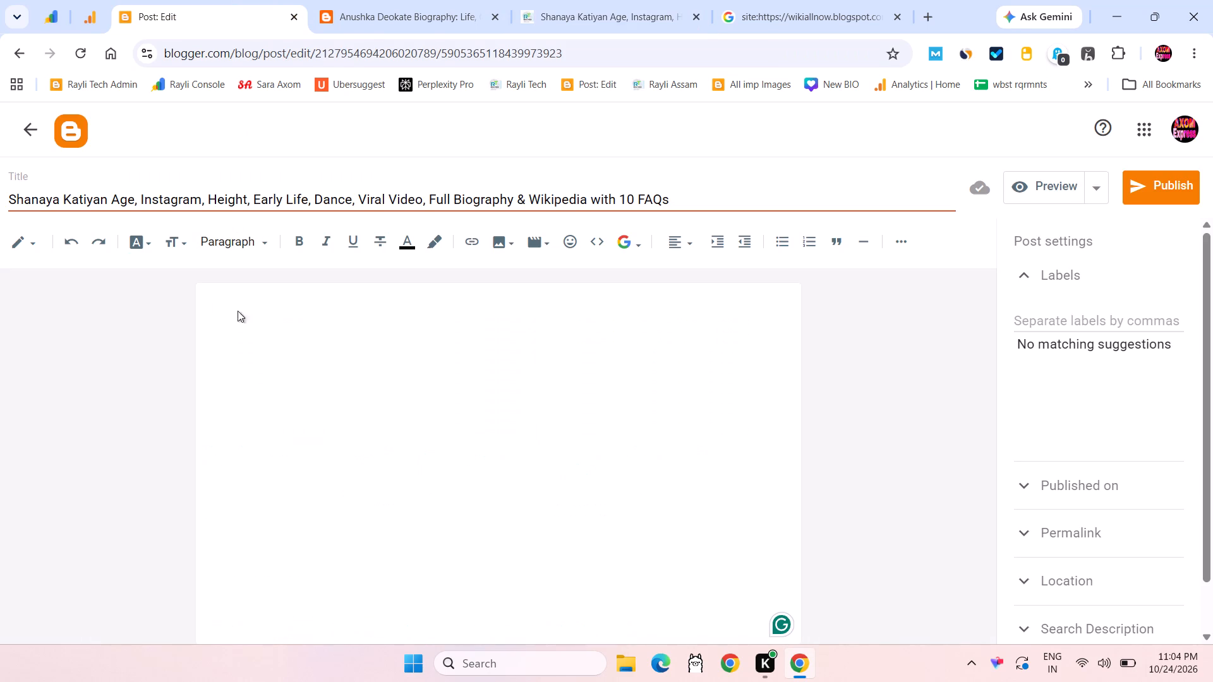
pyautogui.hotkey('ctrl', 'v')
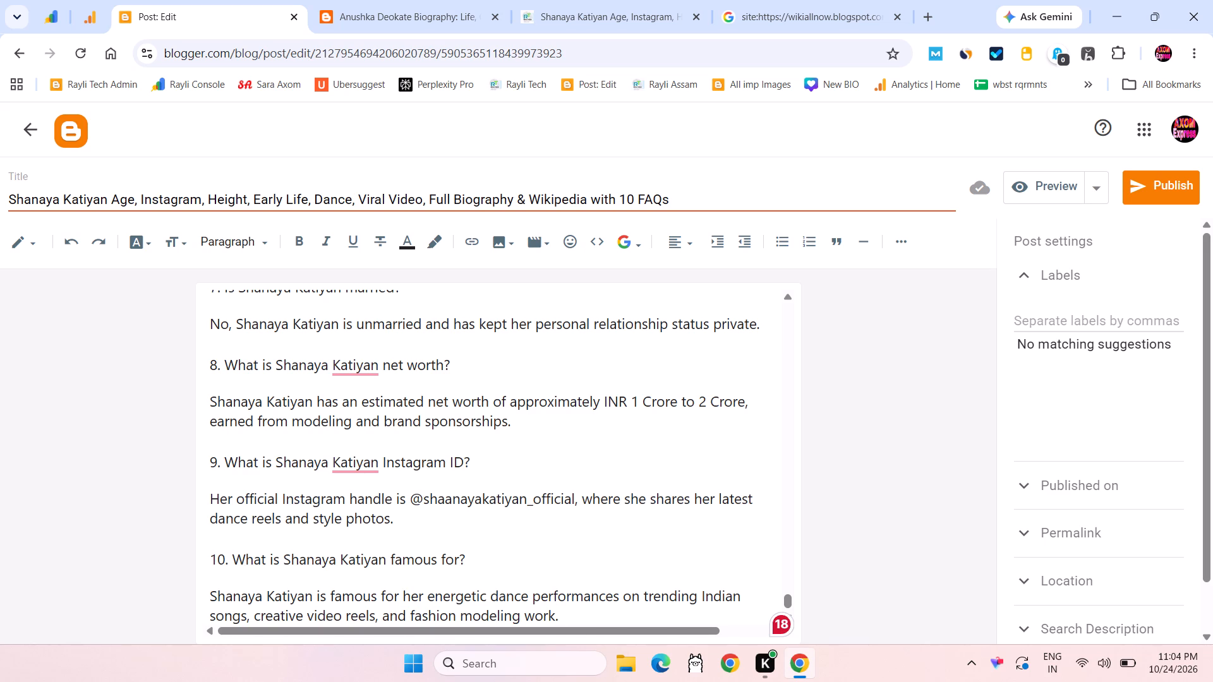
# Replace the URL of the biography upload banner under Conclusion with /p/submit-biography.html, pinning that entry in the clipboard history.
pyautogui.scroll(-2, 492, 478)
pyautogui.scroll(2, 492, 478)
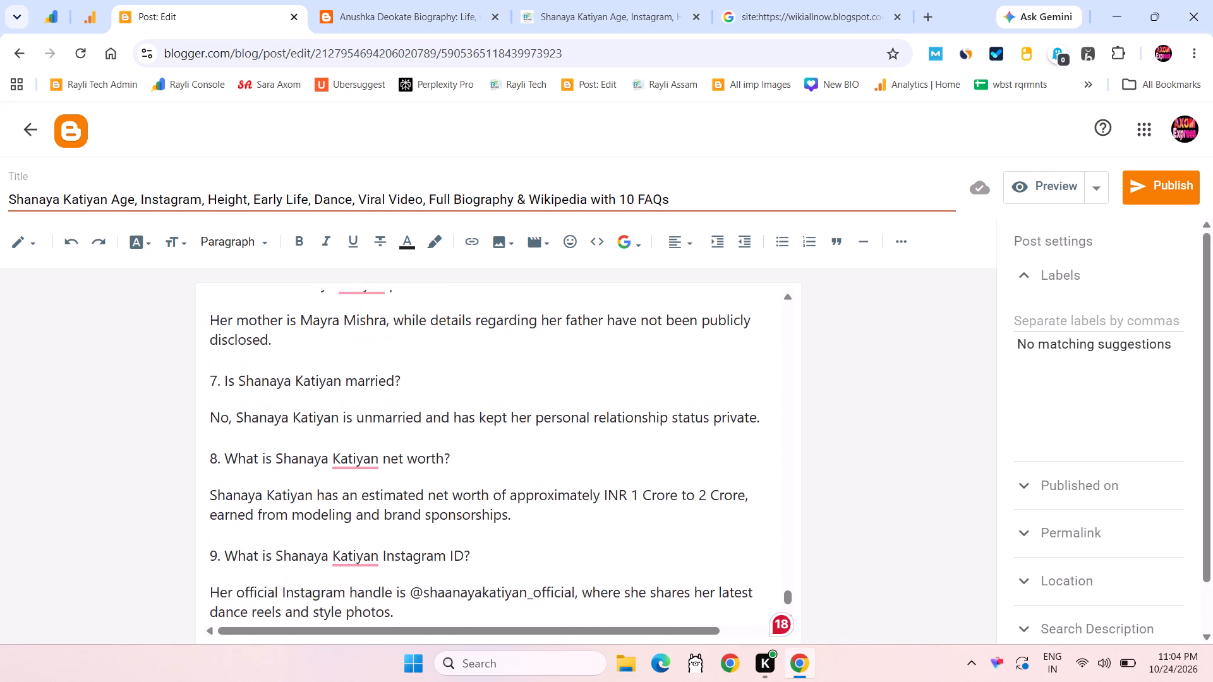
pyautogui.scroll(9, 492, 478)
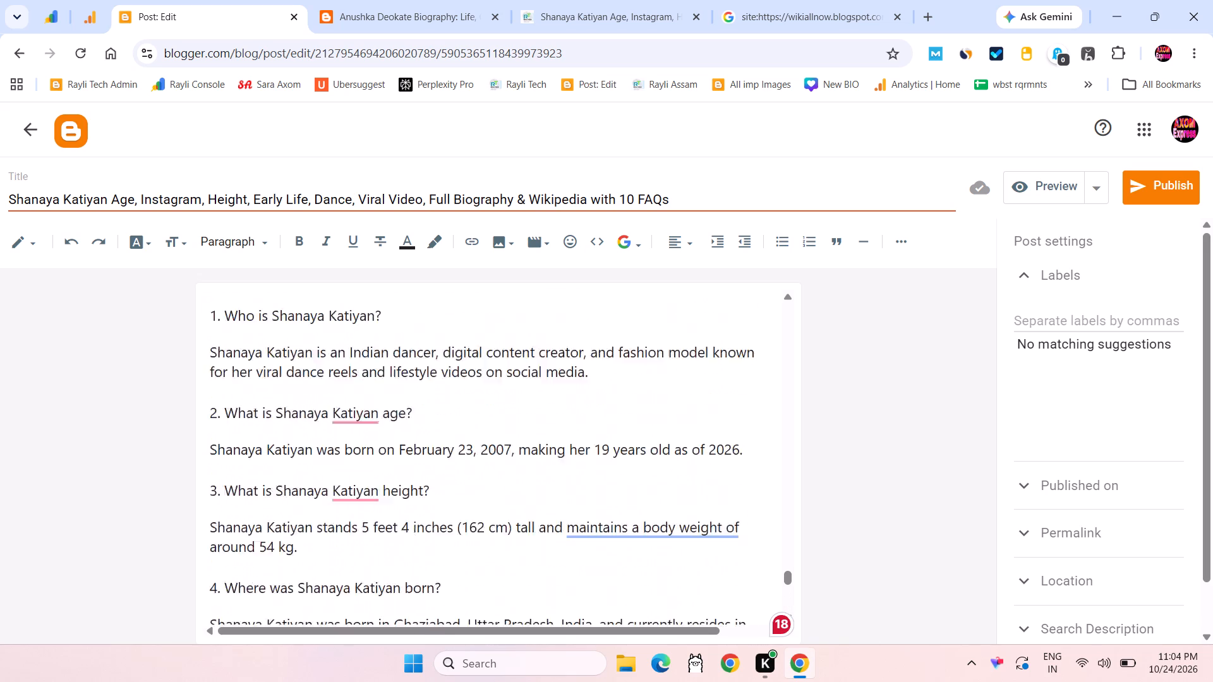
pyautogui.scroll(4, 492, 478)
pyautogui.click(518, 476)
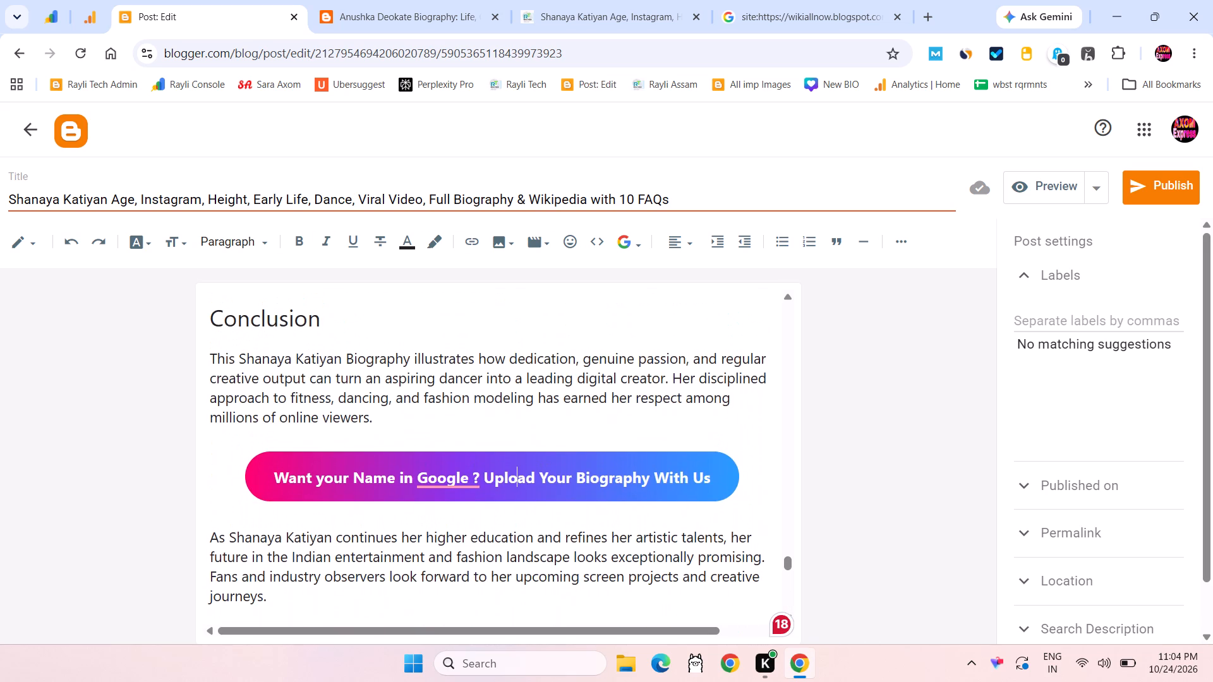
pyautogui.click(480, 523)
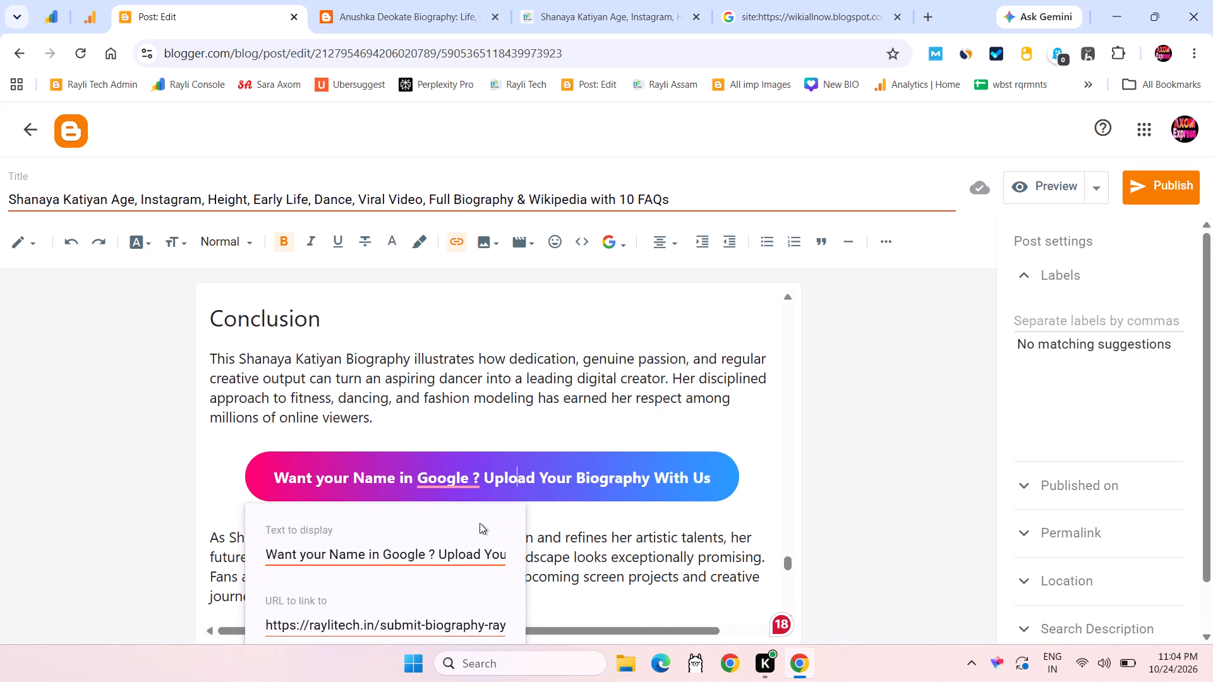
pyautogui.scroll(-2, 572, 524)
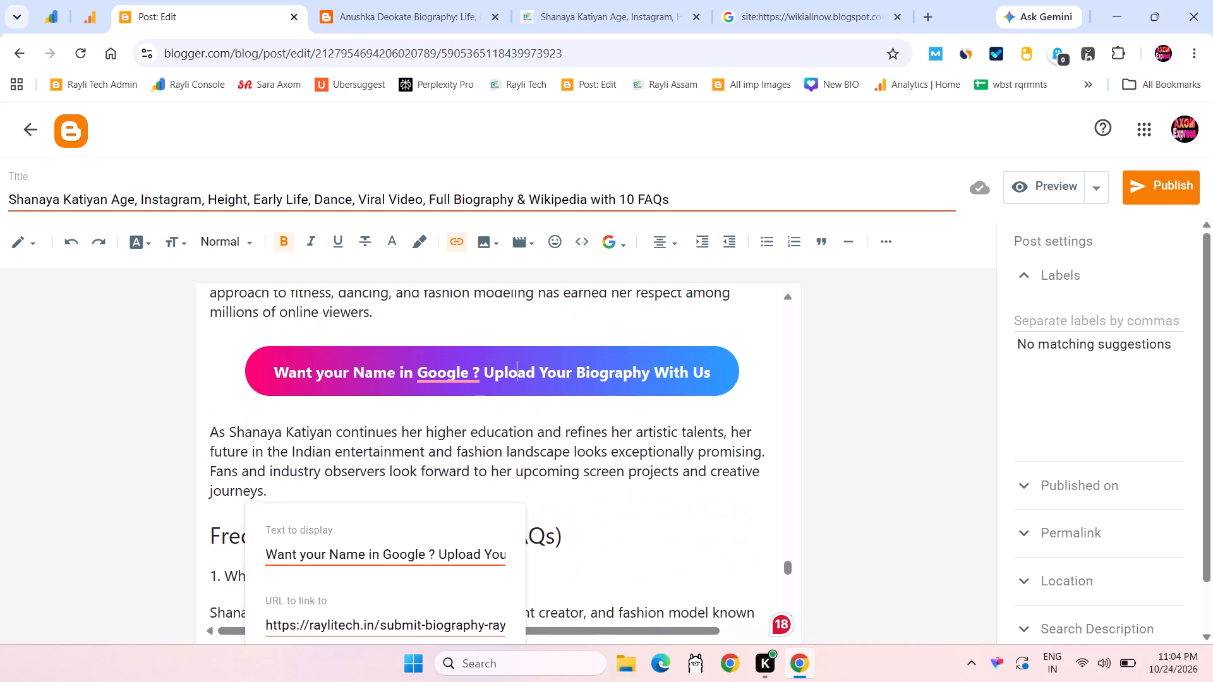
pyautogui.click(466, 620)
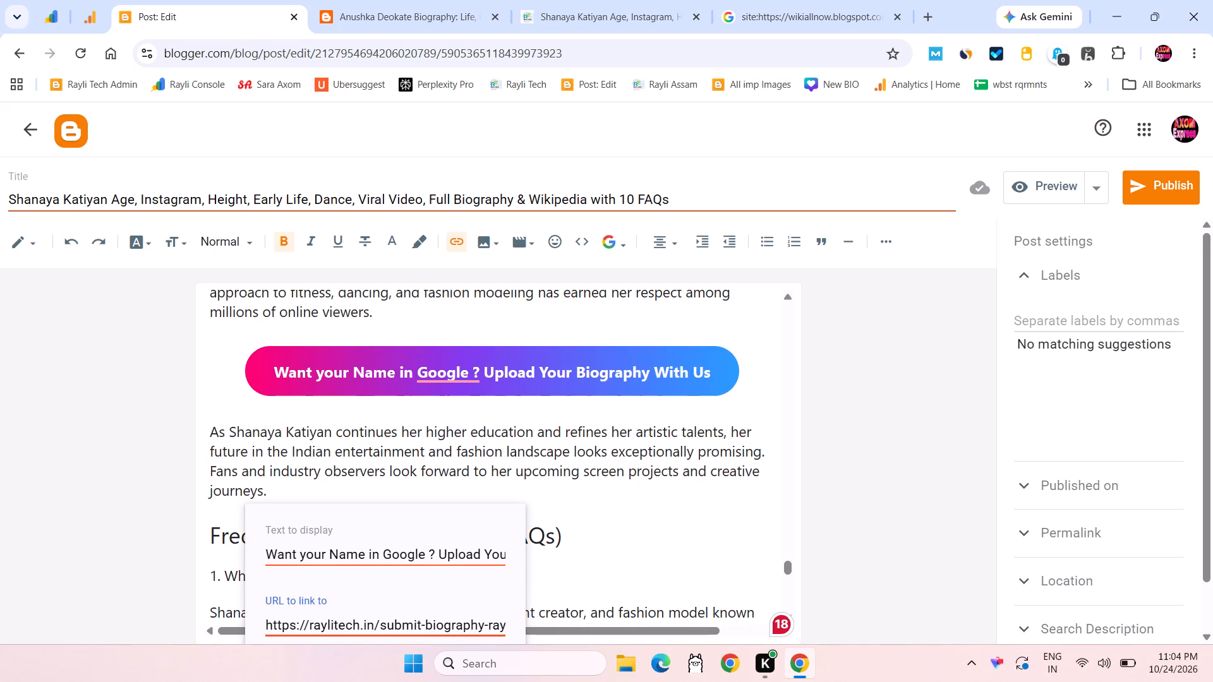
pyautogui.hotkey('ctrl', 'a')
pyautogui.press('super+v')
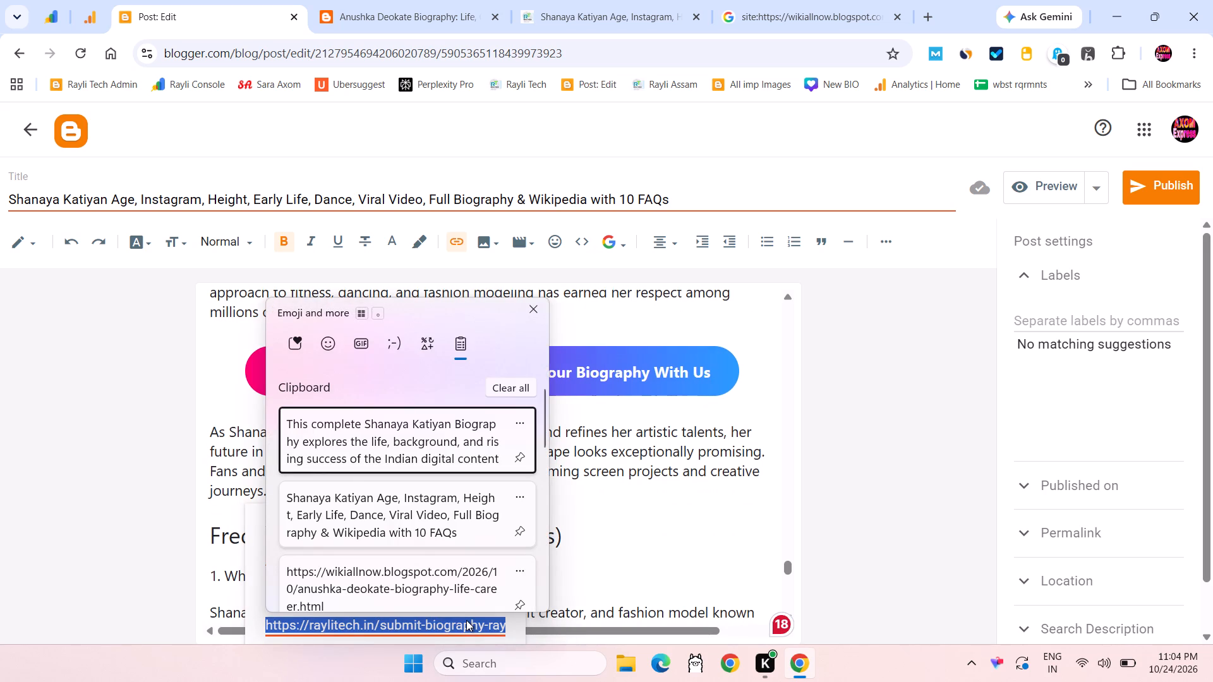
pyautogui.scroll(-2, 375, 553)
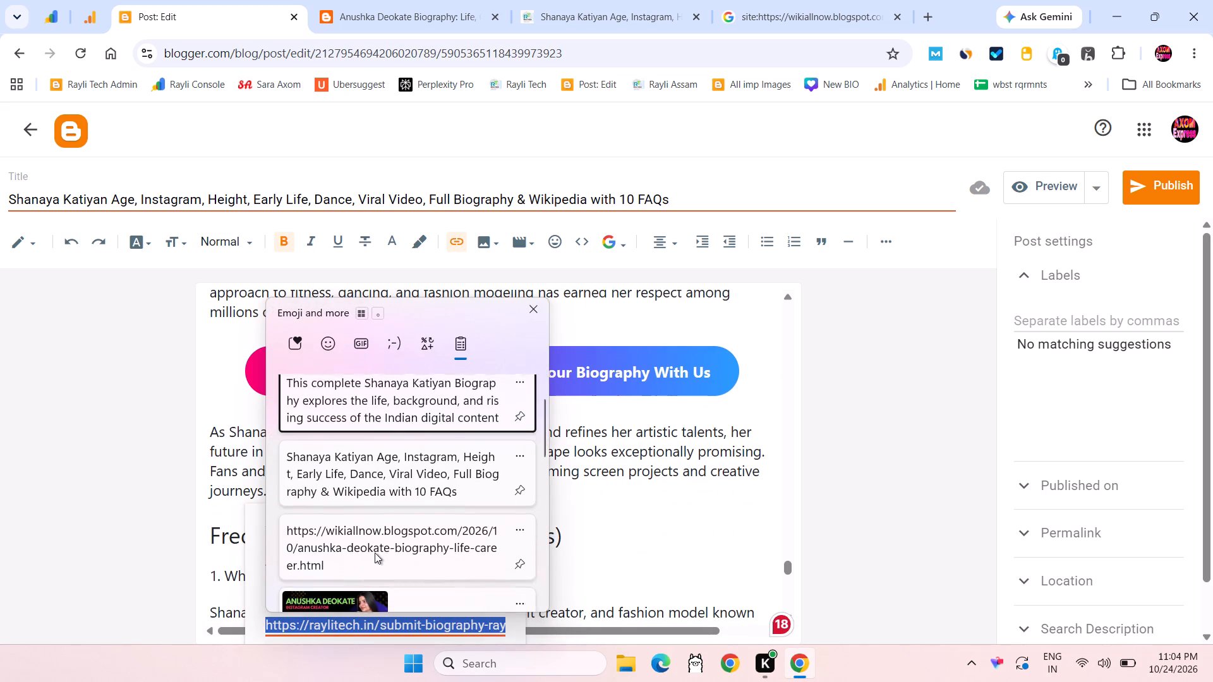
pyautogui.scroll(-4, 375, 553)
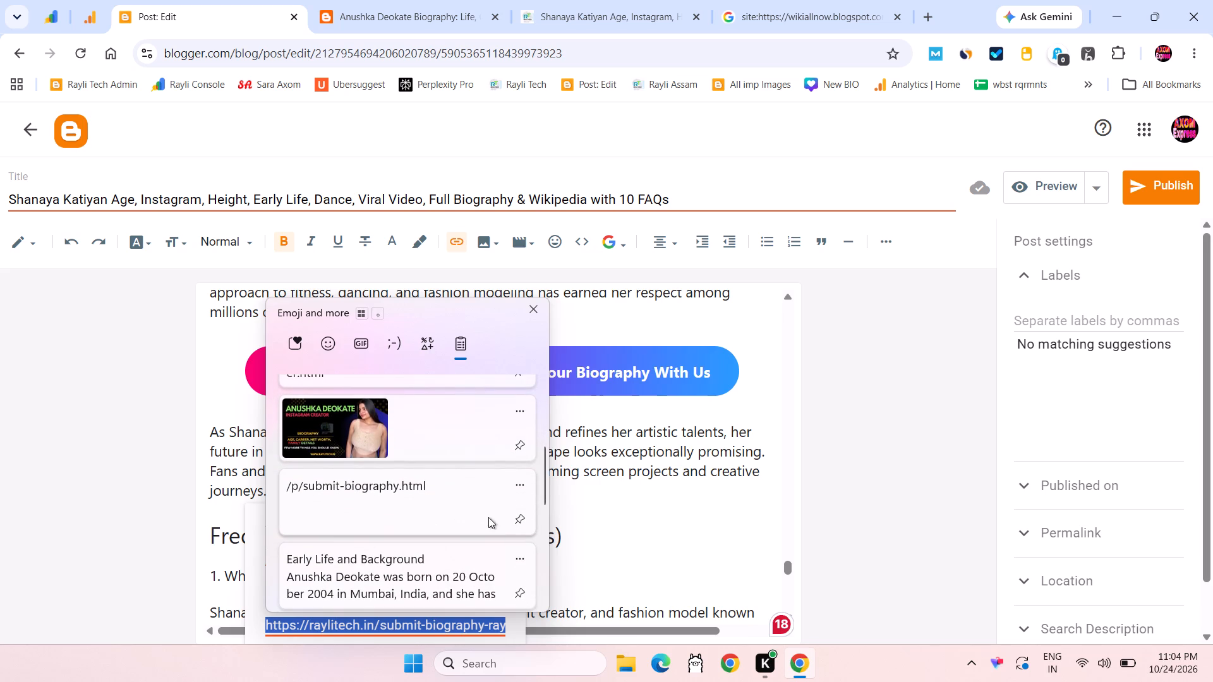
pyautogui.click(518, 520)
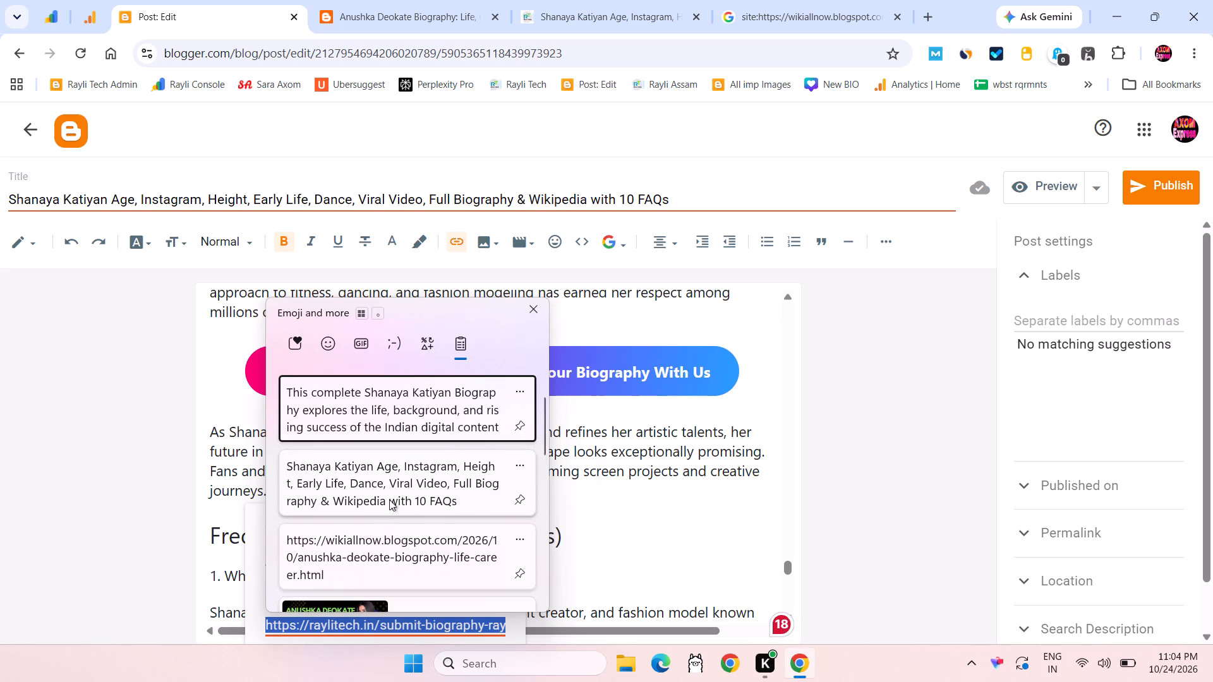
# Link the "Want your Name in Google ?" banner in the Blogger draft's Conclusion section to /p/submit-biography.html.
pyautogui.scroll(1, 464, 488)
pyautogui.scroll(-3, 464, 488)
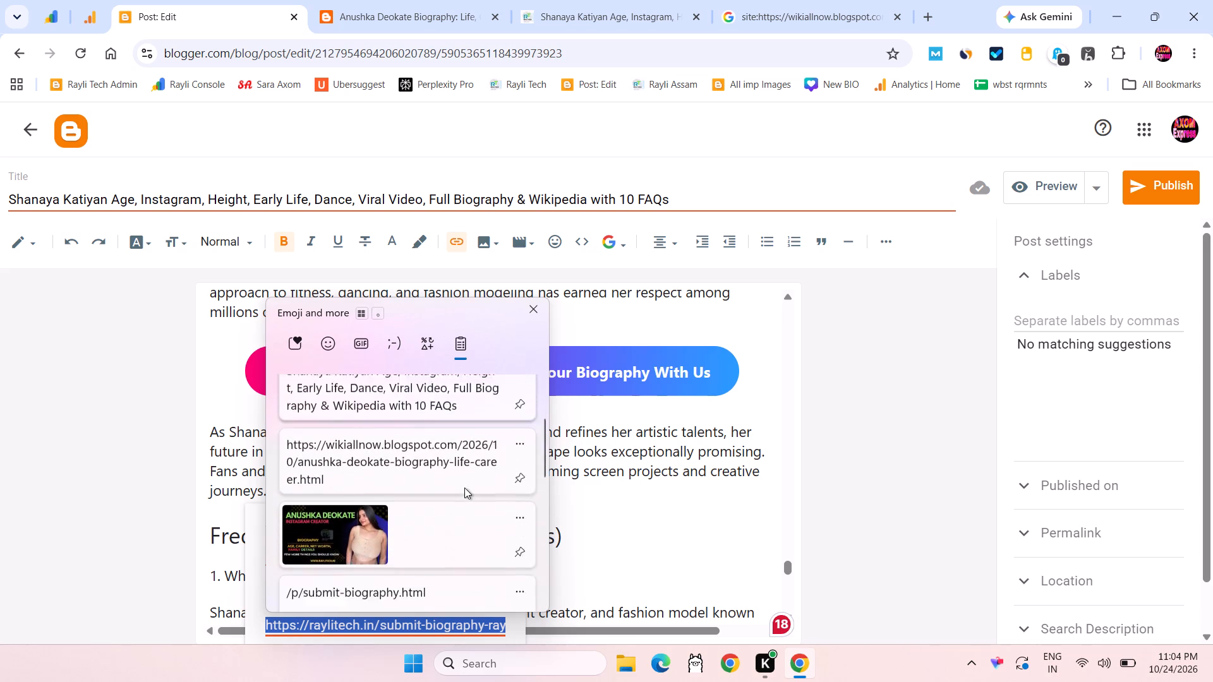
pyautogui.scroll(-2, 464, 488)
pyautogui.click(397, 505)
pyautogui.hotkey('ctrl', 'v')
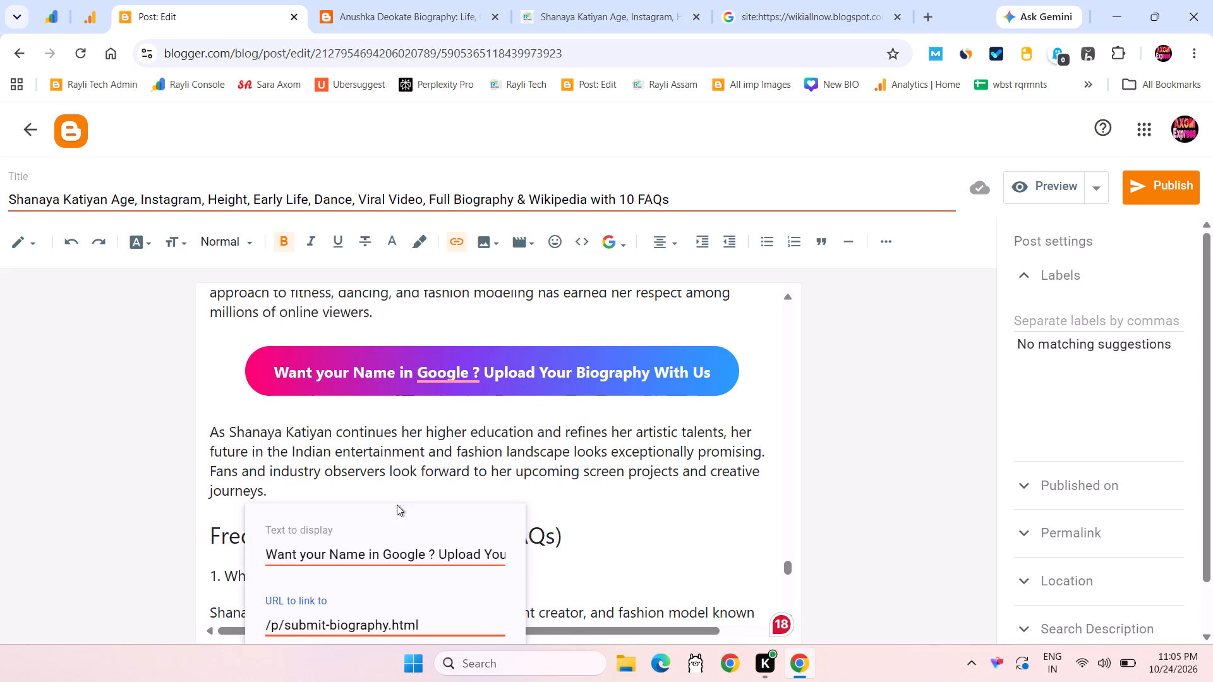
pyautogui.press('Tab')
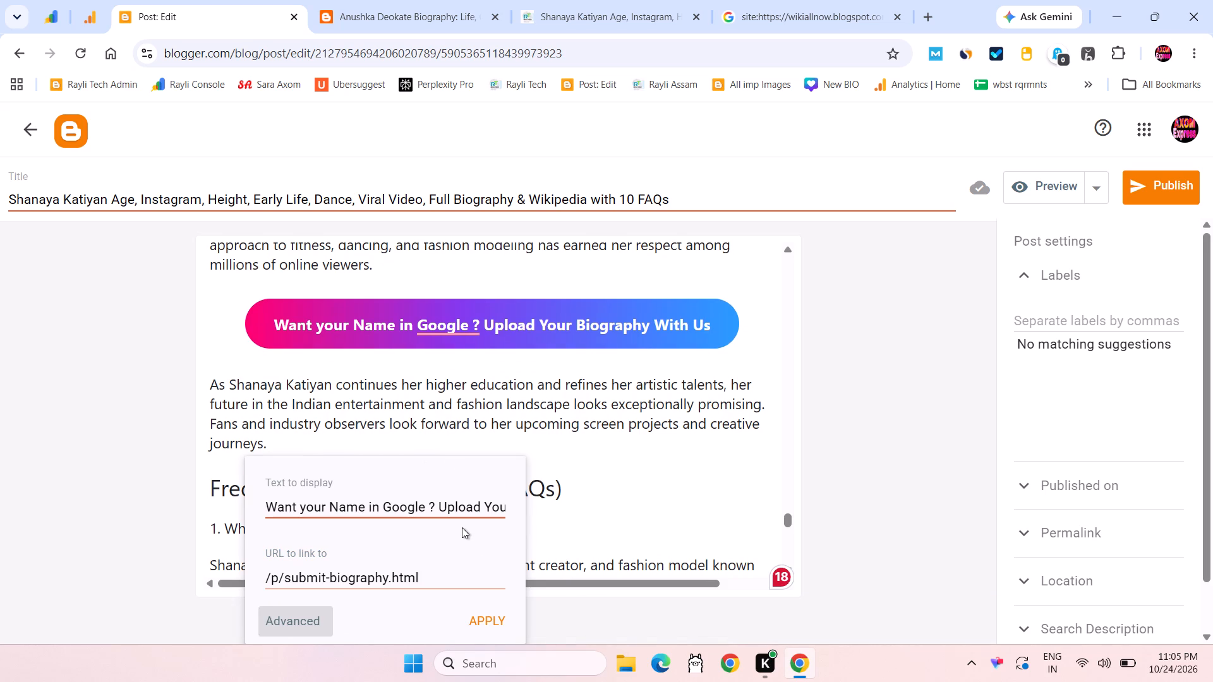
pyautogui.click(495, 620)
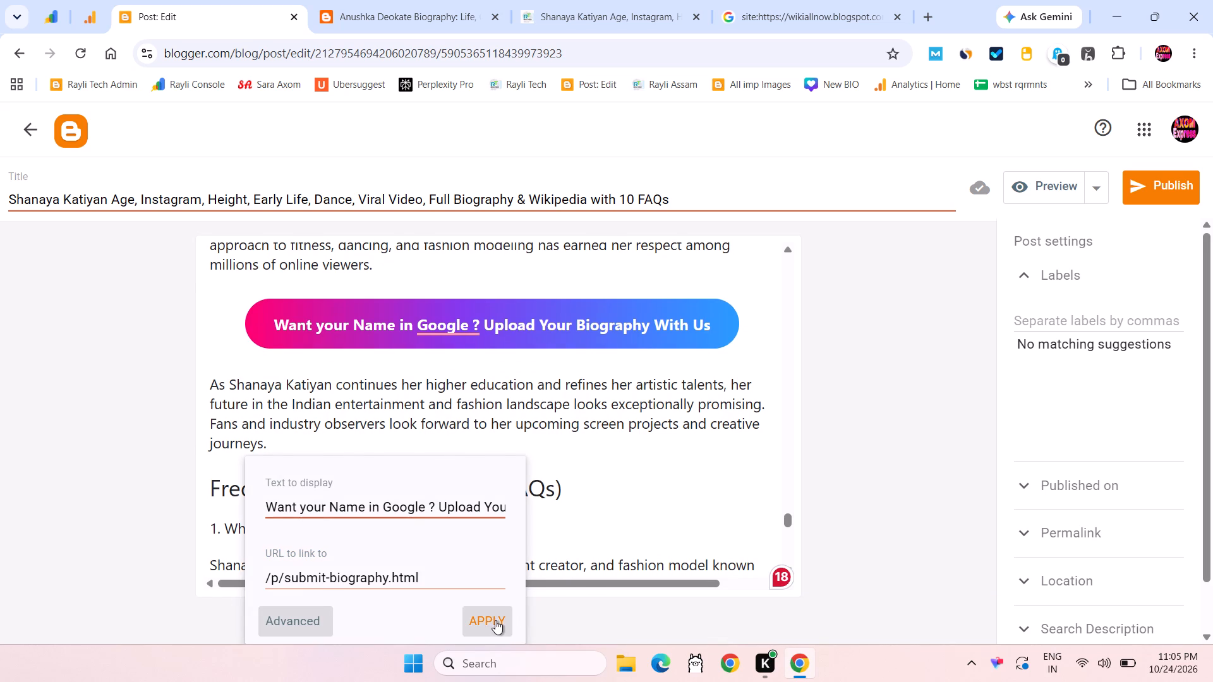
# Look through the draft's FAQs to the end, and check the link on the Conclusion section's banner.
pyautogui.scroll(-7, 650, 494)
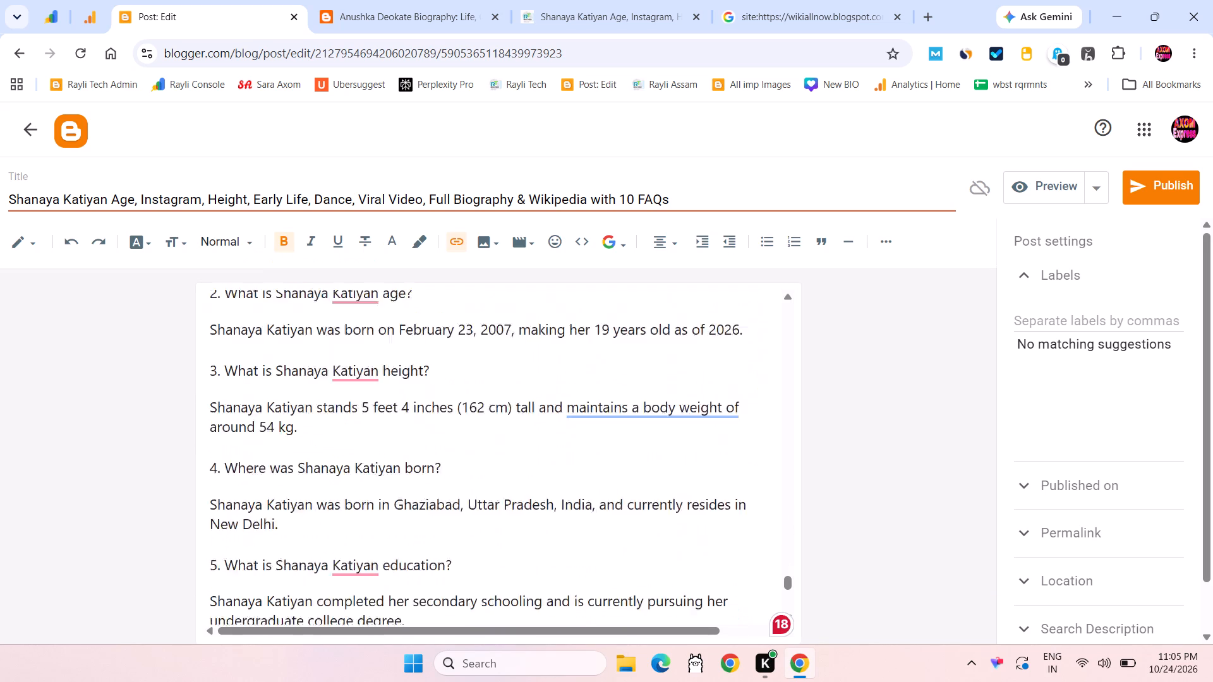
pyautogui.scroll(-7, 650, 494)
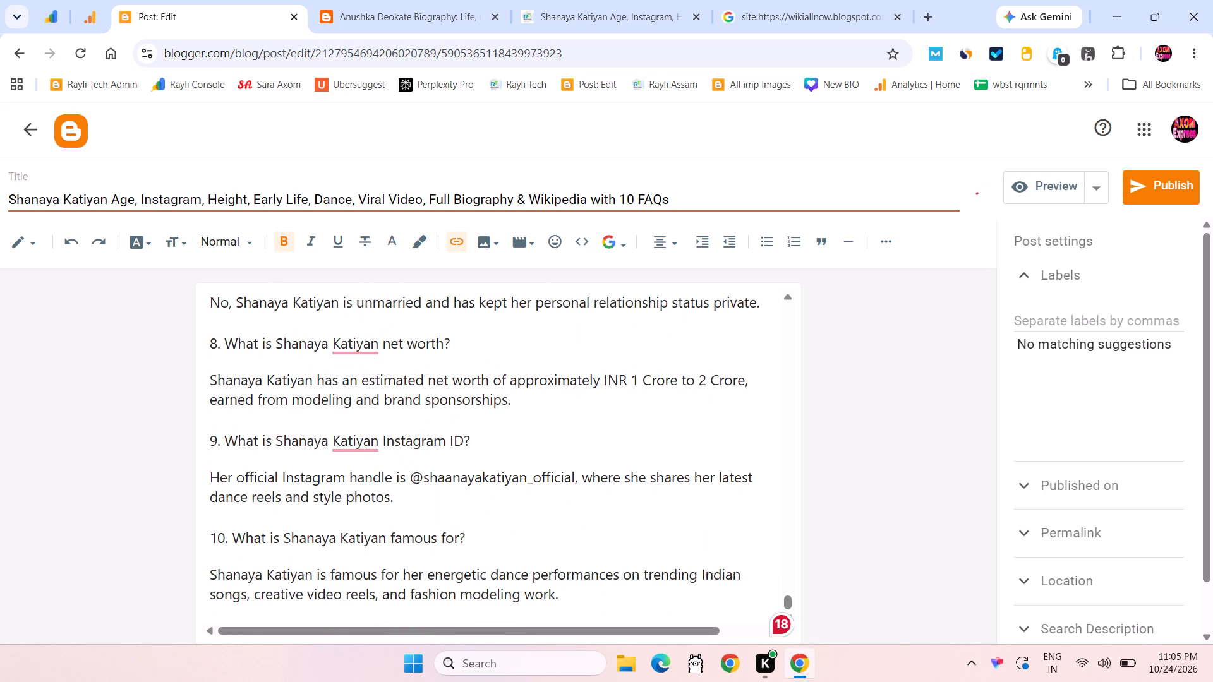
pyautogui.click(673, 431)
pyautogui.scroll(6, 673, 431)
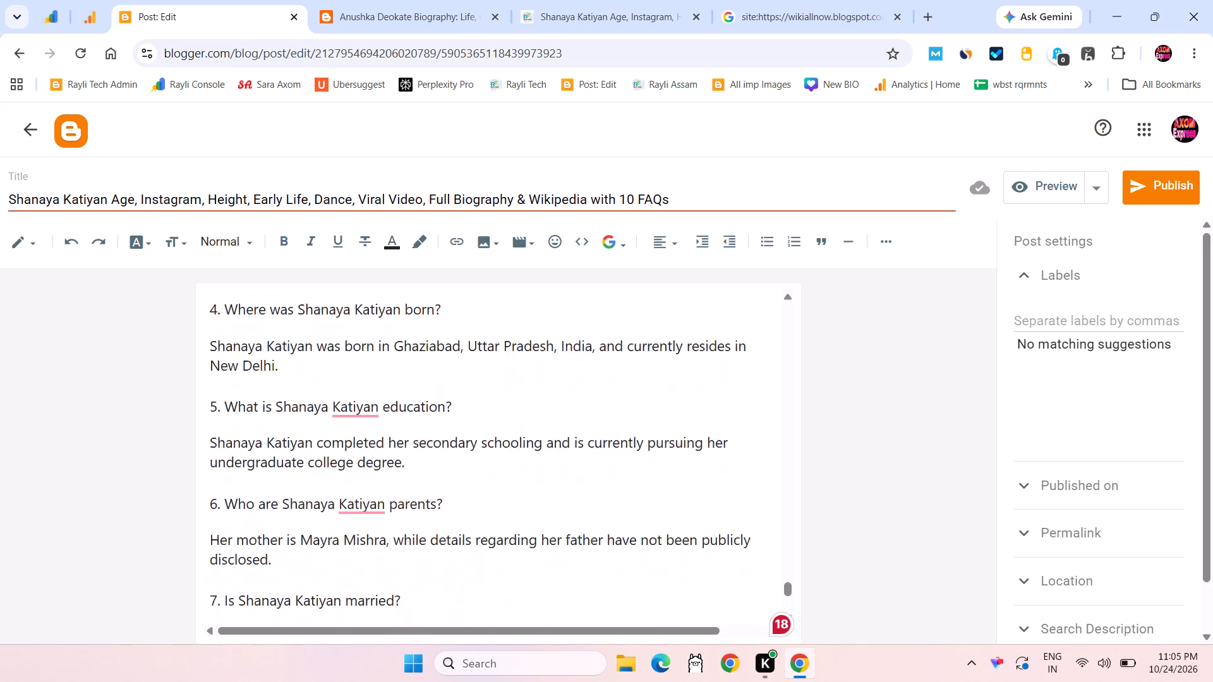
pyautogui.scroll(5, 673, 431)
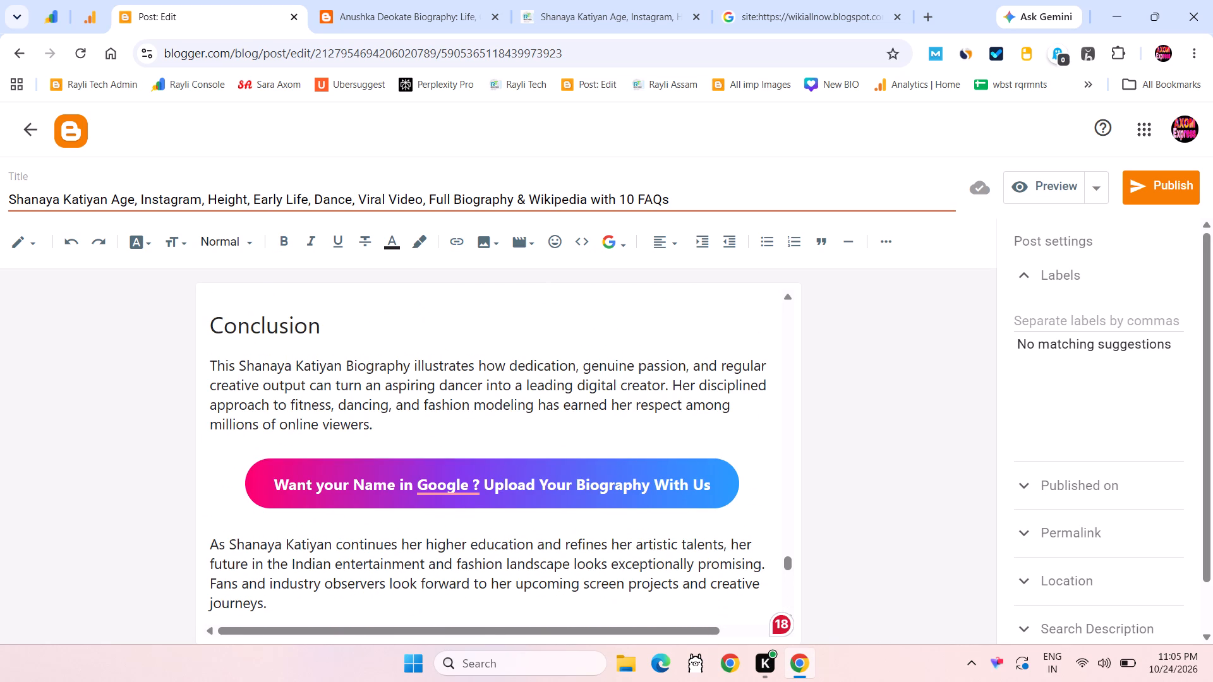
pyautogui.click(562, 496)
# Replace the link of the "Want your Name in Google ?" banner just before Income Sources with /p/submit-biography.html.
pyautogui.scroll(3, 562, 496)
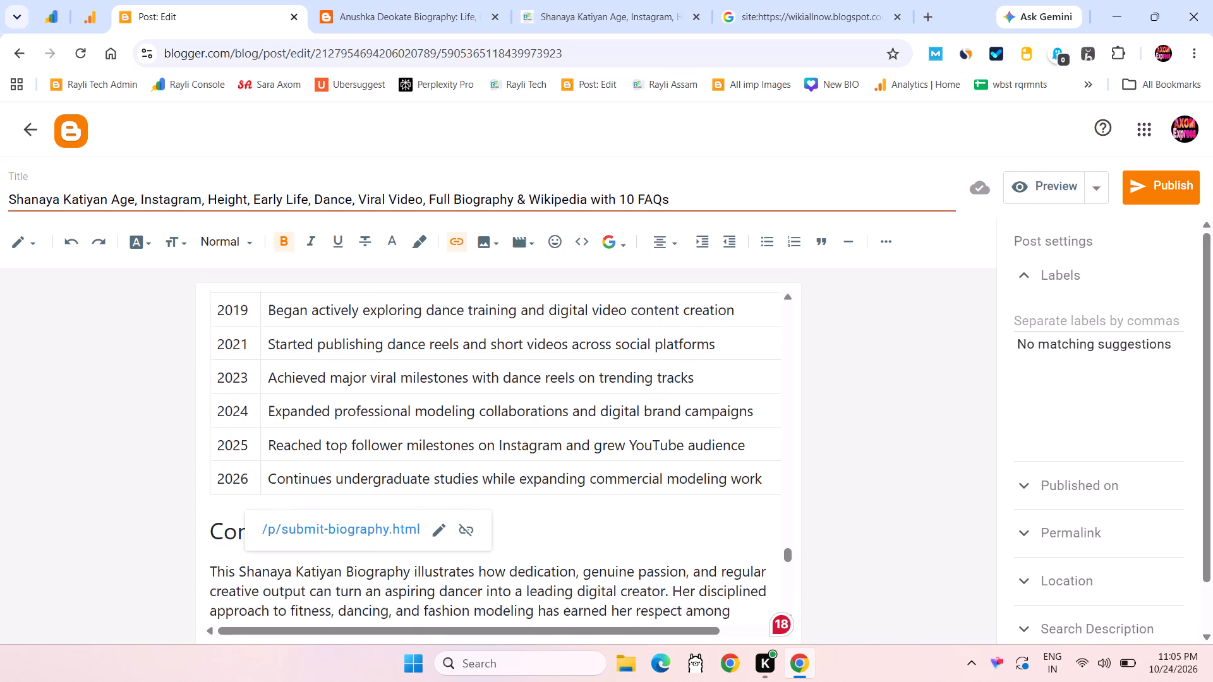
pyautogui.scroll(7, 562, 496)
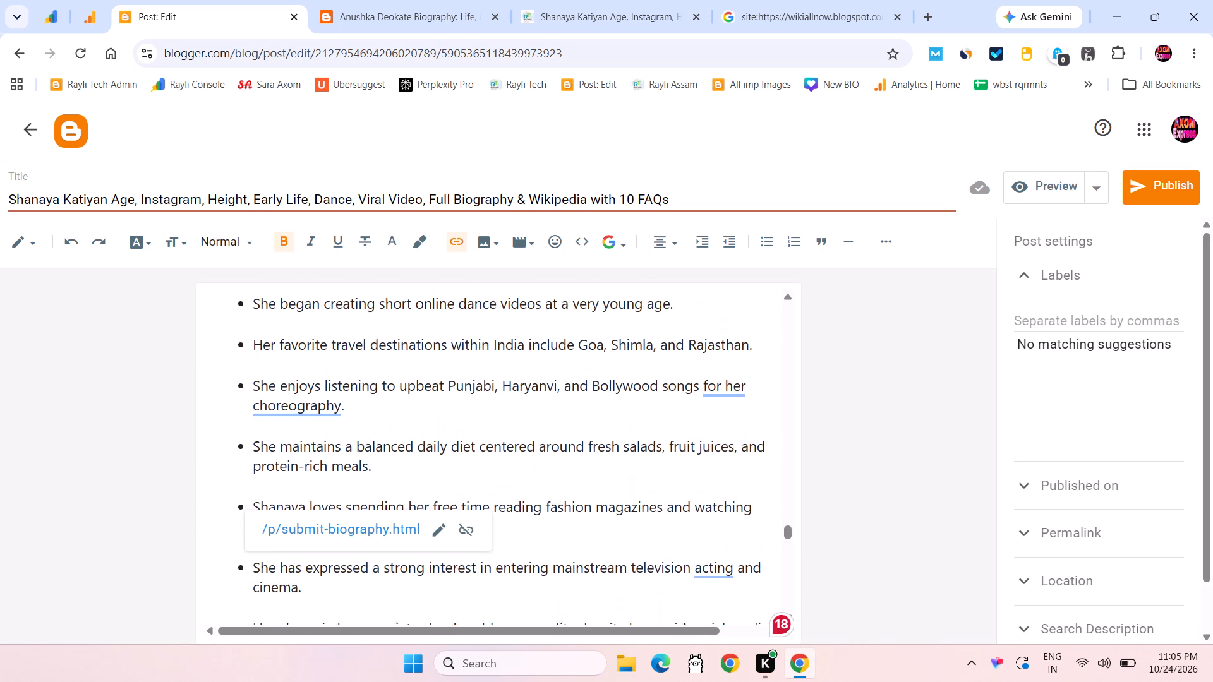
pyautogui.scroll(7, 562, 496)
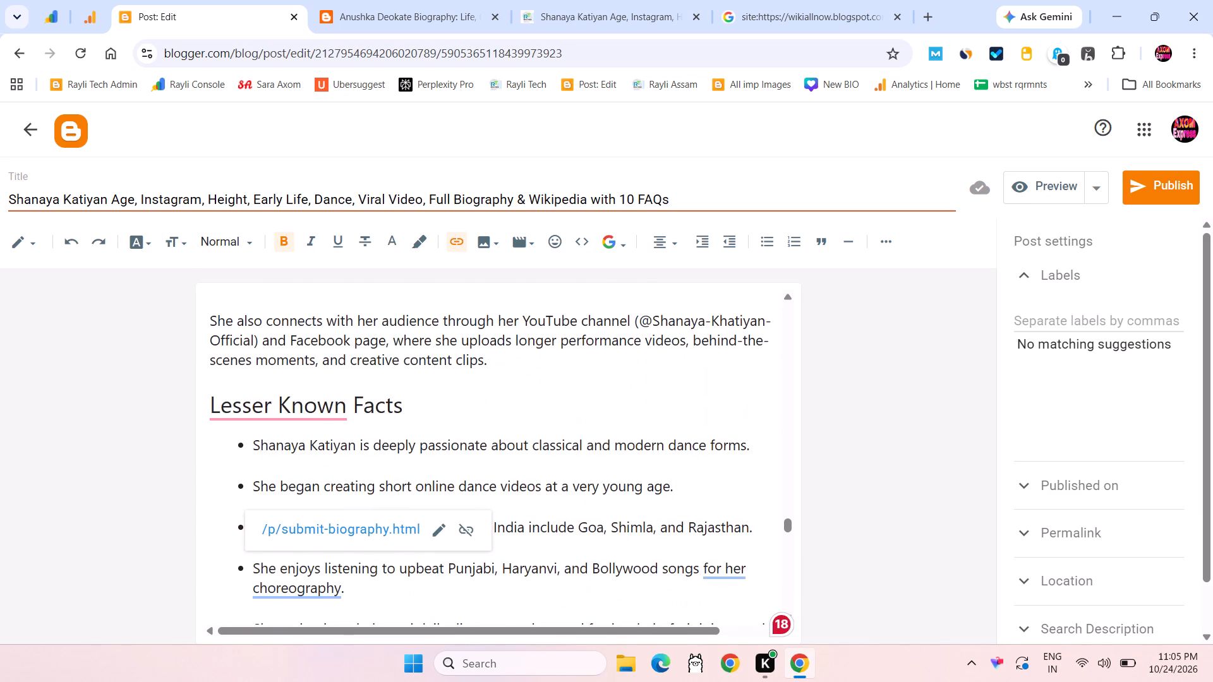
pyautogui.scroll(4, 562, 496)
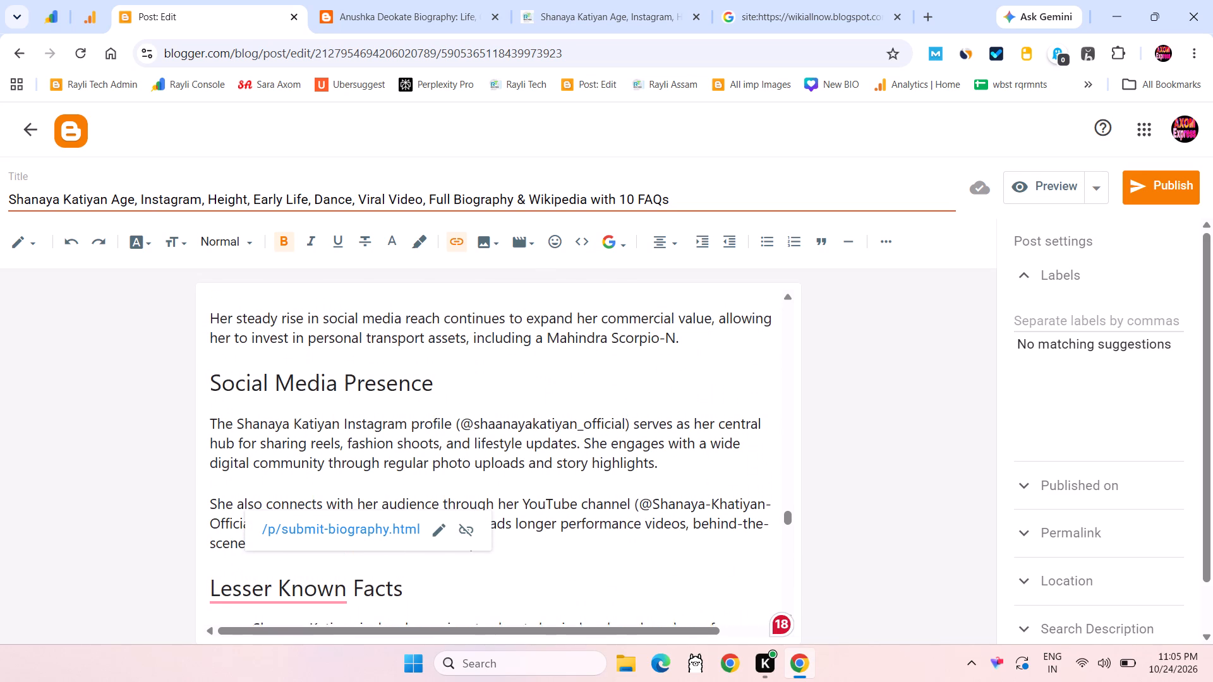
pyautogui.scroll(3, 562, 496)
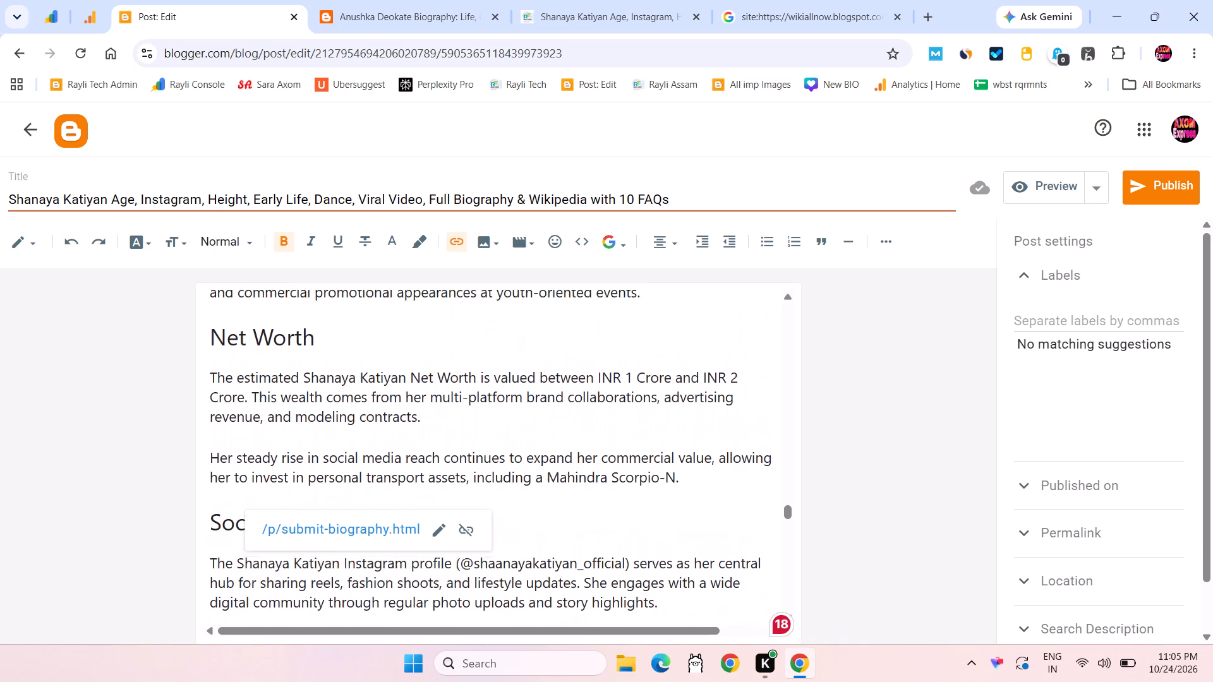
pyautogui.scroll(6, 562, 496)
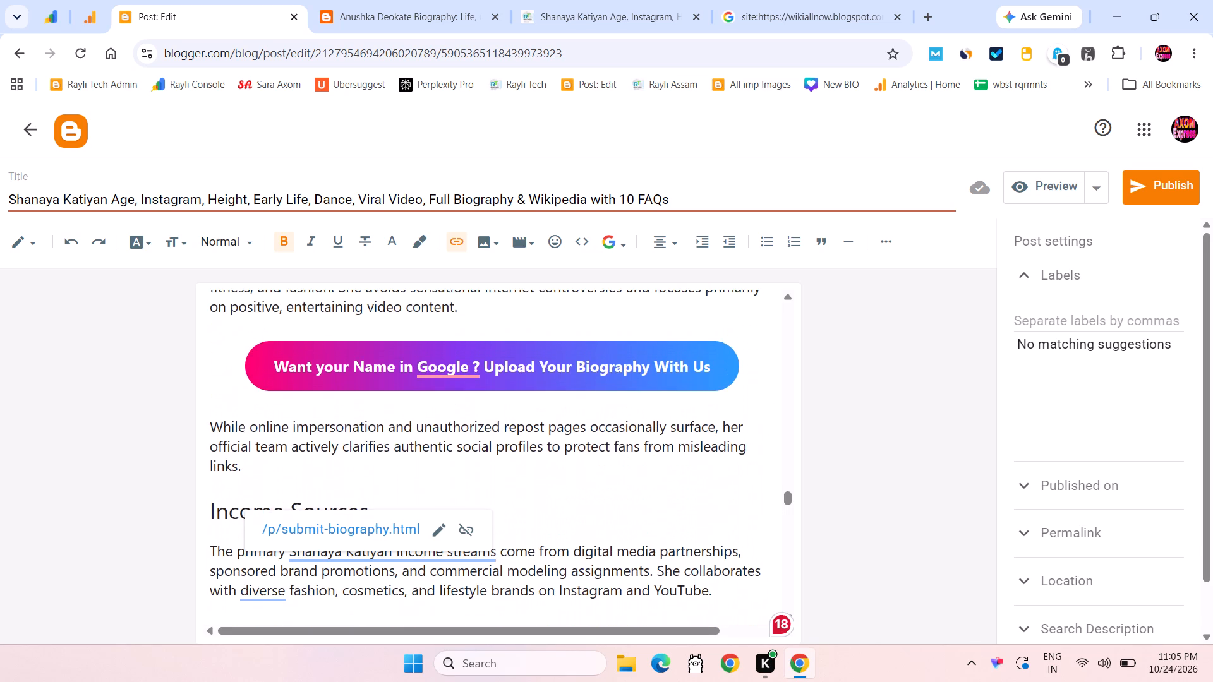
pyautogui.click(528, 371)
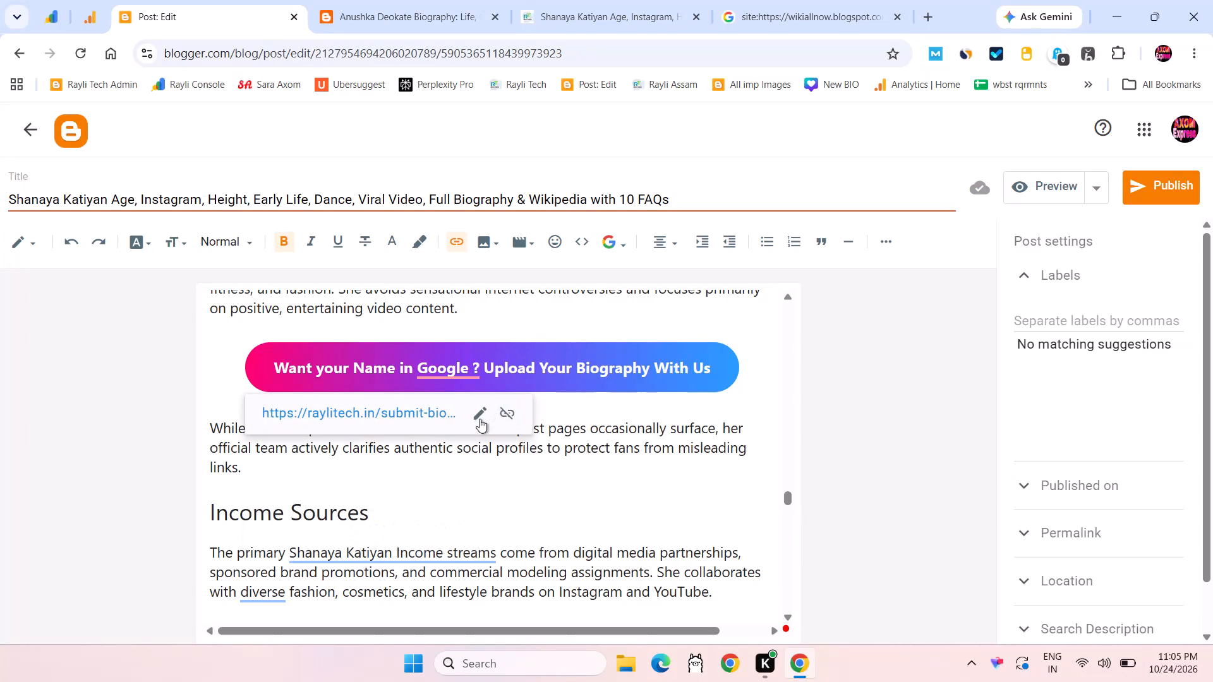
pyautogui.click(480, 419)
pyautogui.click(435, 515)
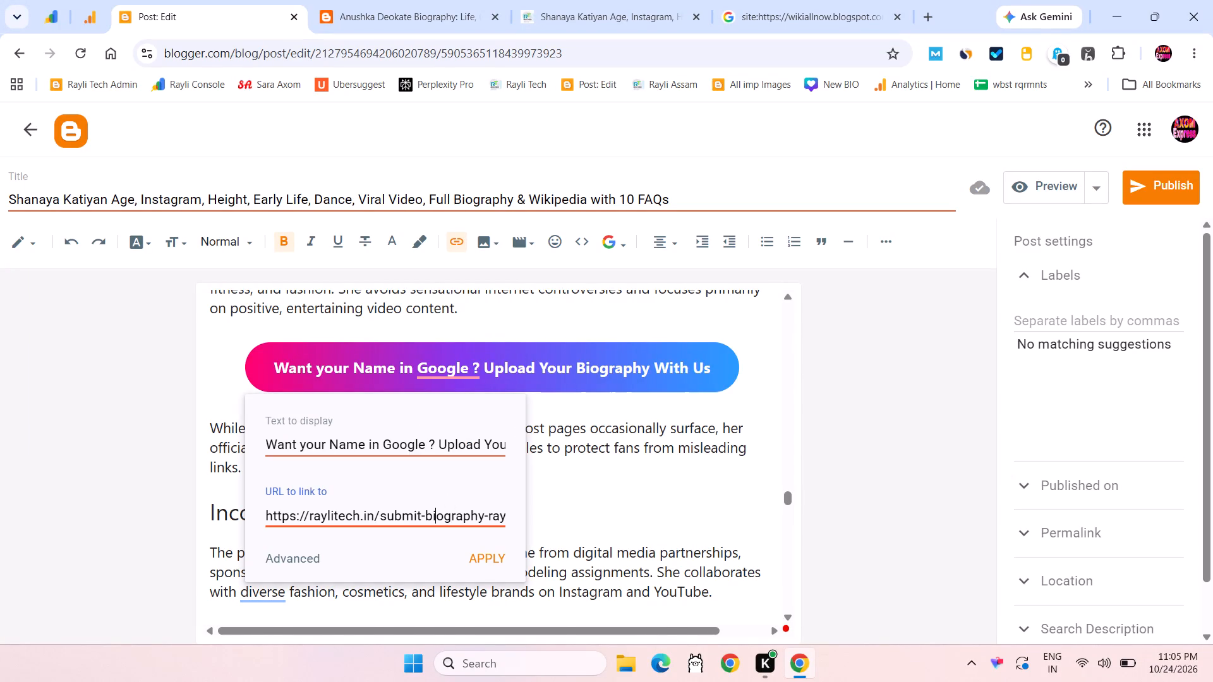
pyautogui.hotkey('ctrl', 'a')
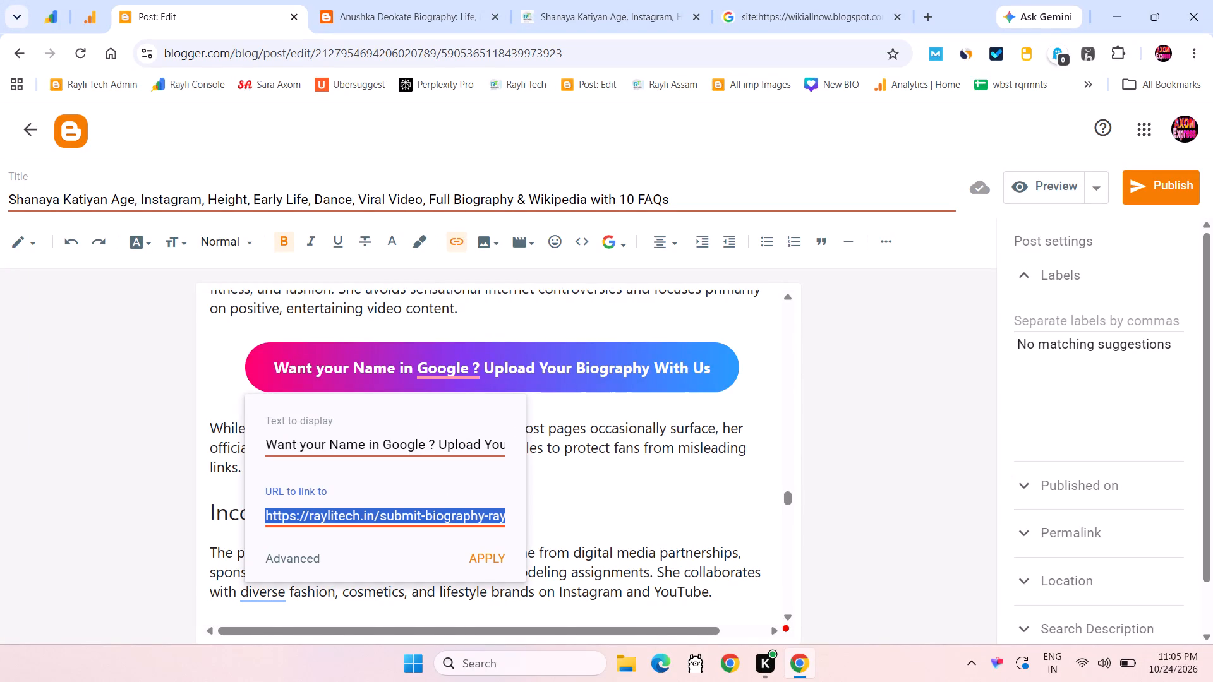
pyautogui.press('BackSpace')
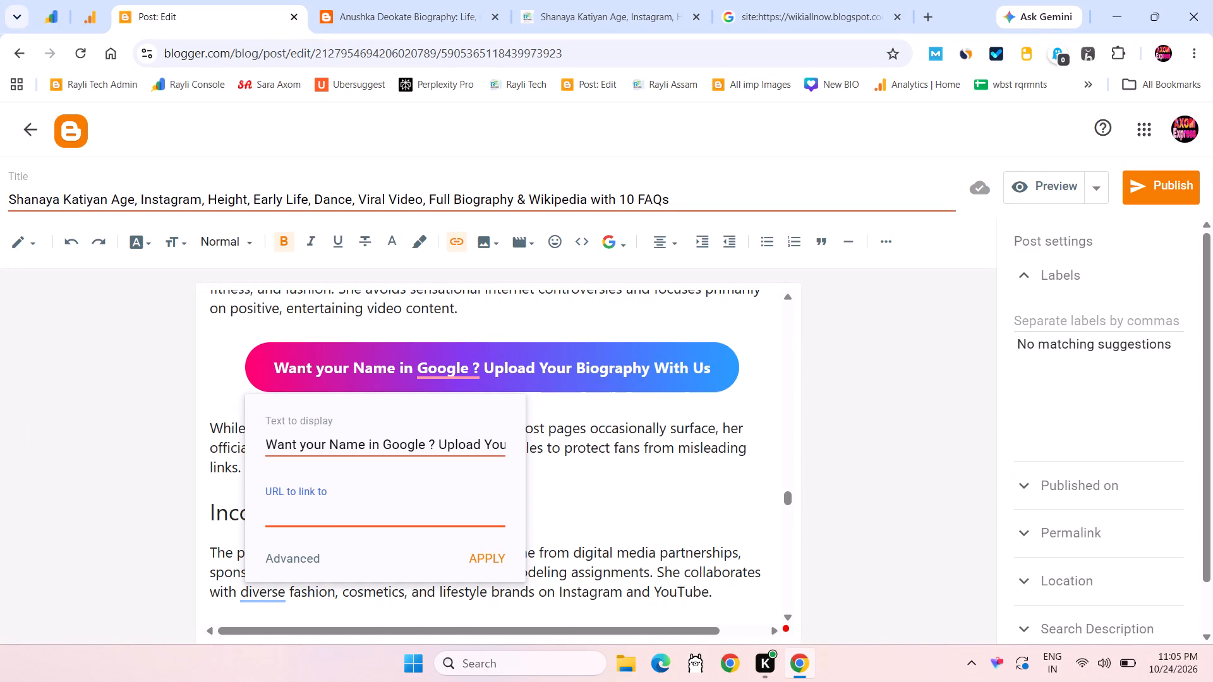
pyautogui.press('super+v')
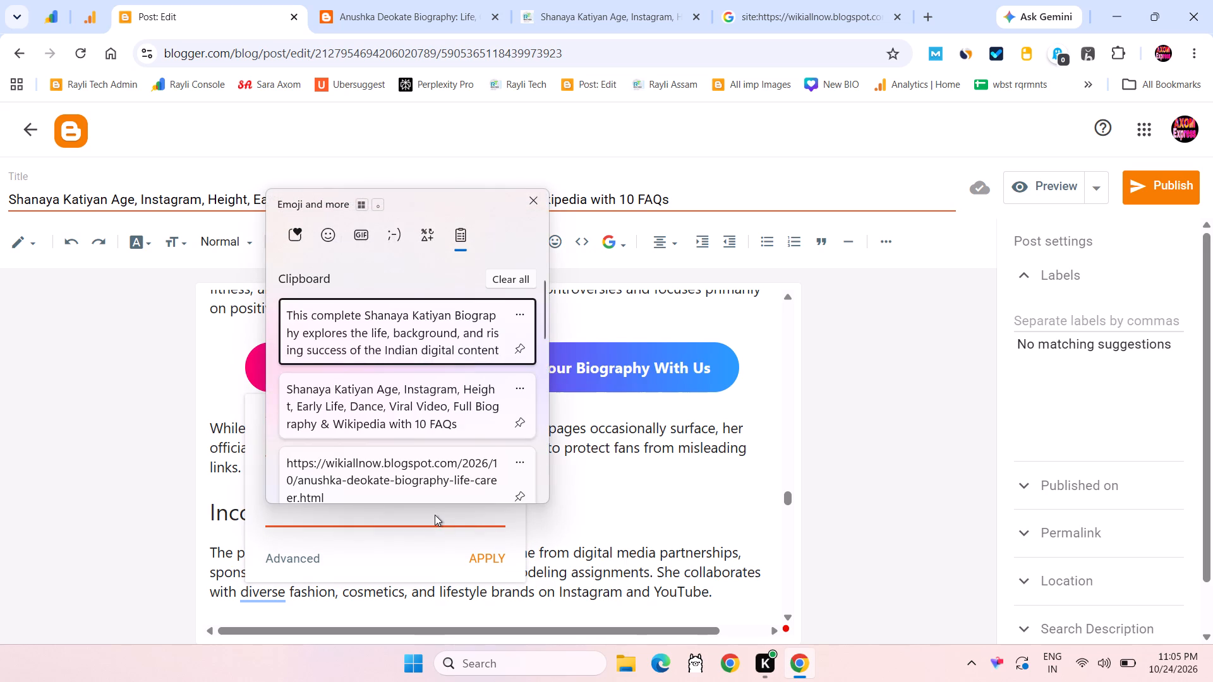
pyautogui.scroll(-4, 409, 420)
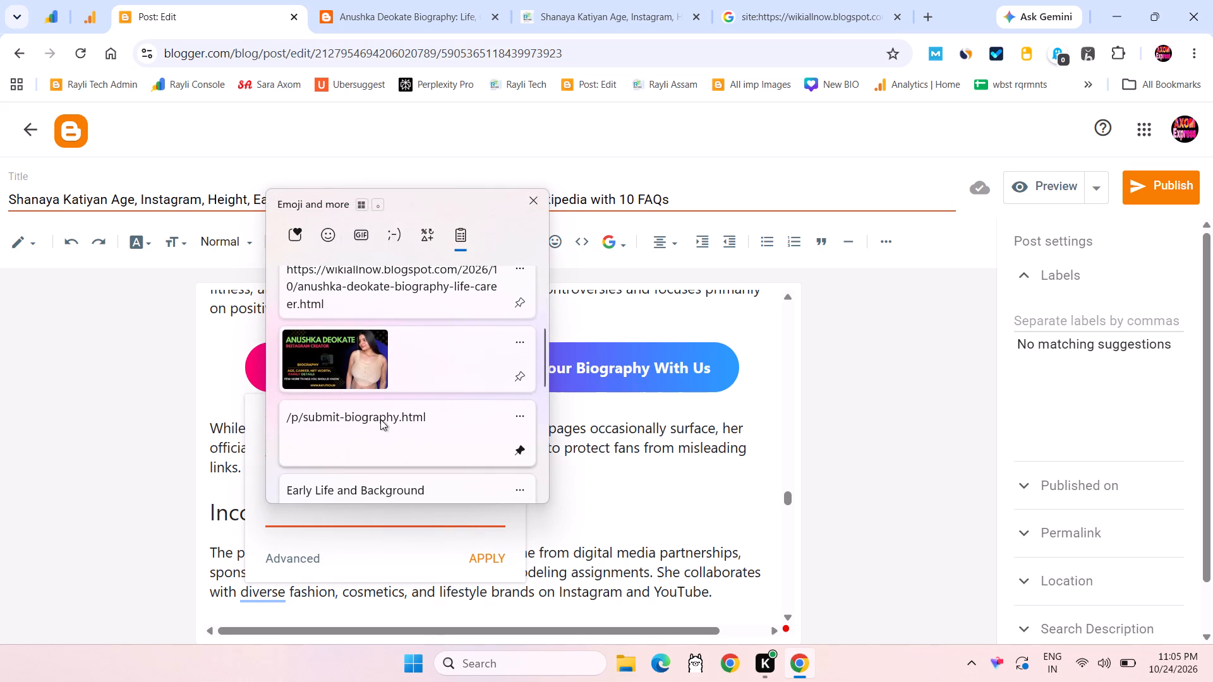
pyautogui.click(380, 419)
pyautogui.hotkey('ctrl', 'v')
pyautogui.click(484, 559)
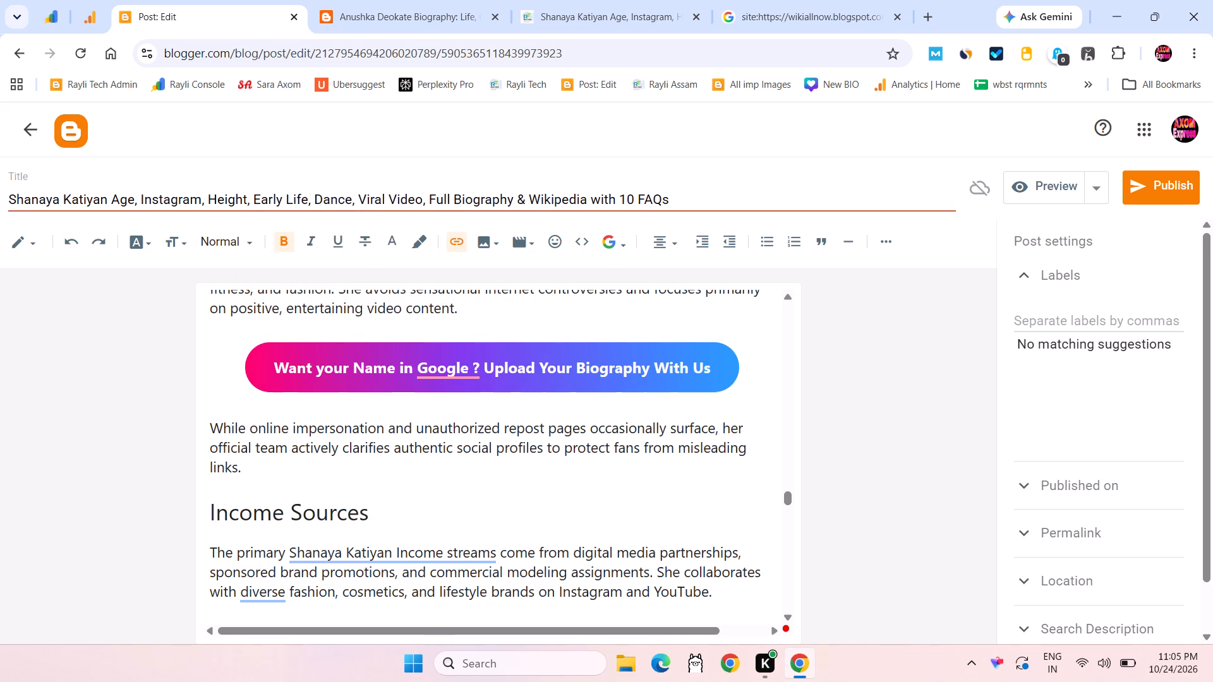
# Replace the link of the "Want your Name in Google ?" banner just before the Children section with /p/submit-biography.html.
pyautogui.scroll(2, 637, 528)
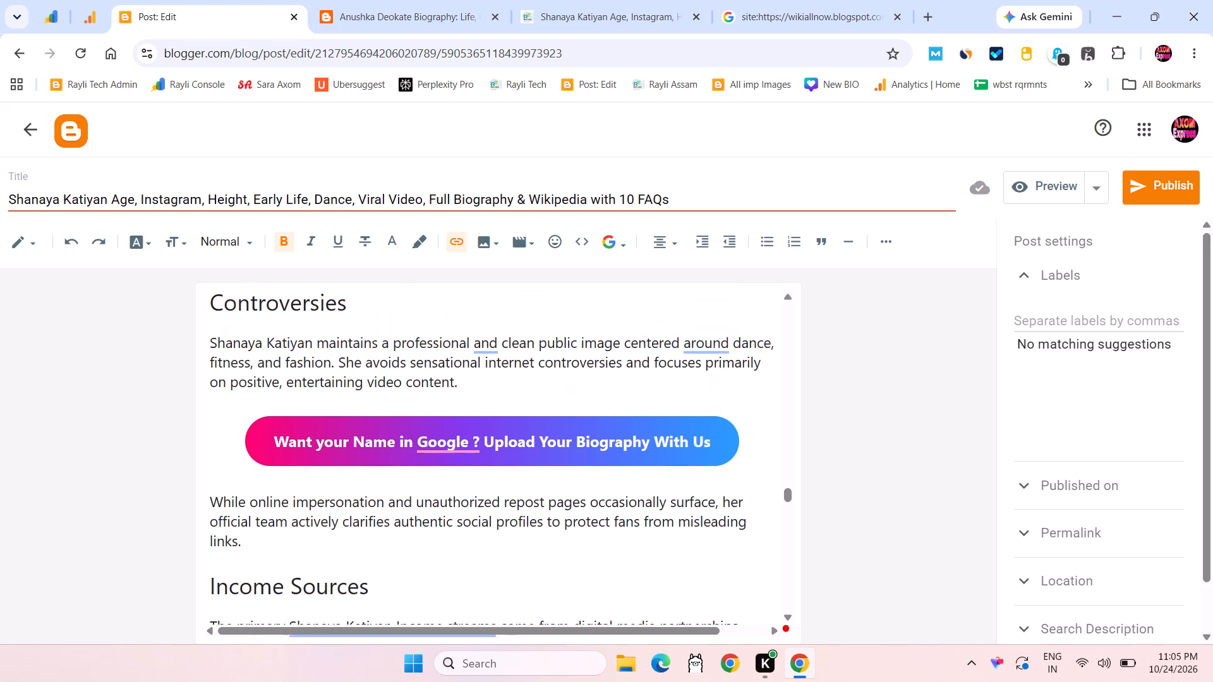
pyautogui.scroll(8, 637, 528)
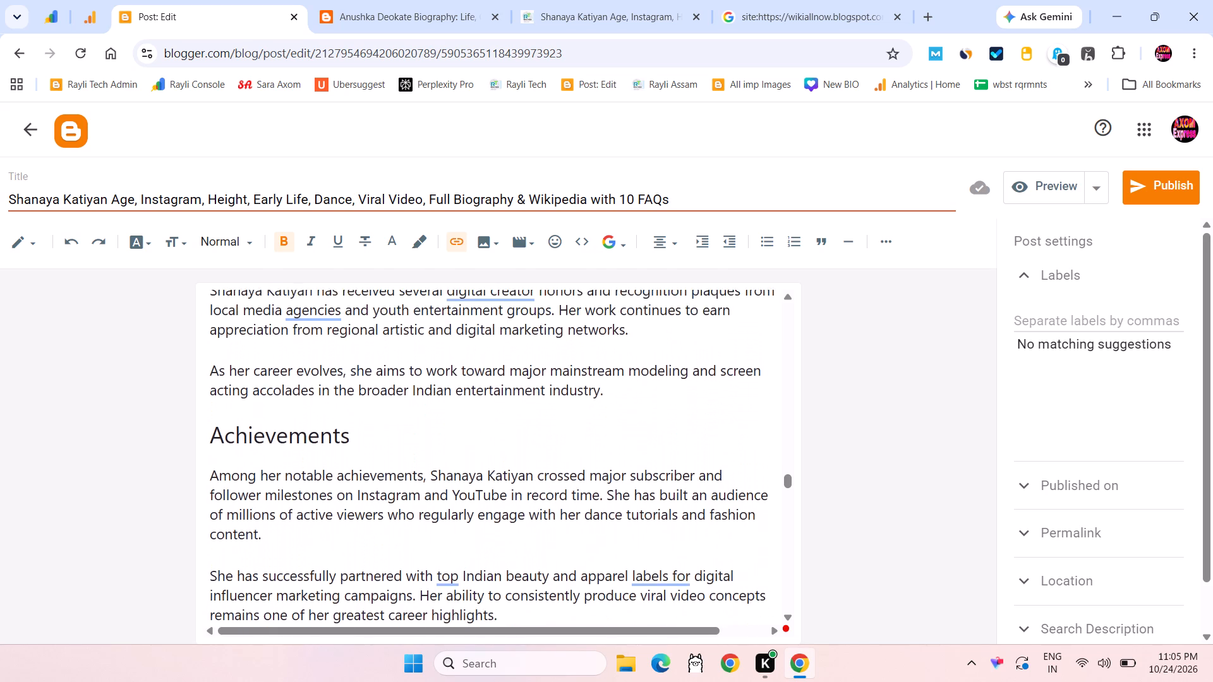
pyautogui.scroll(8, 637, 528)
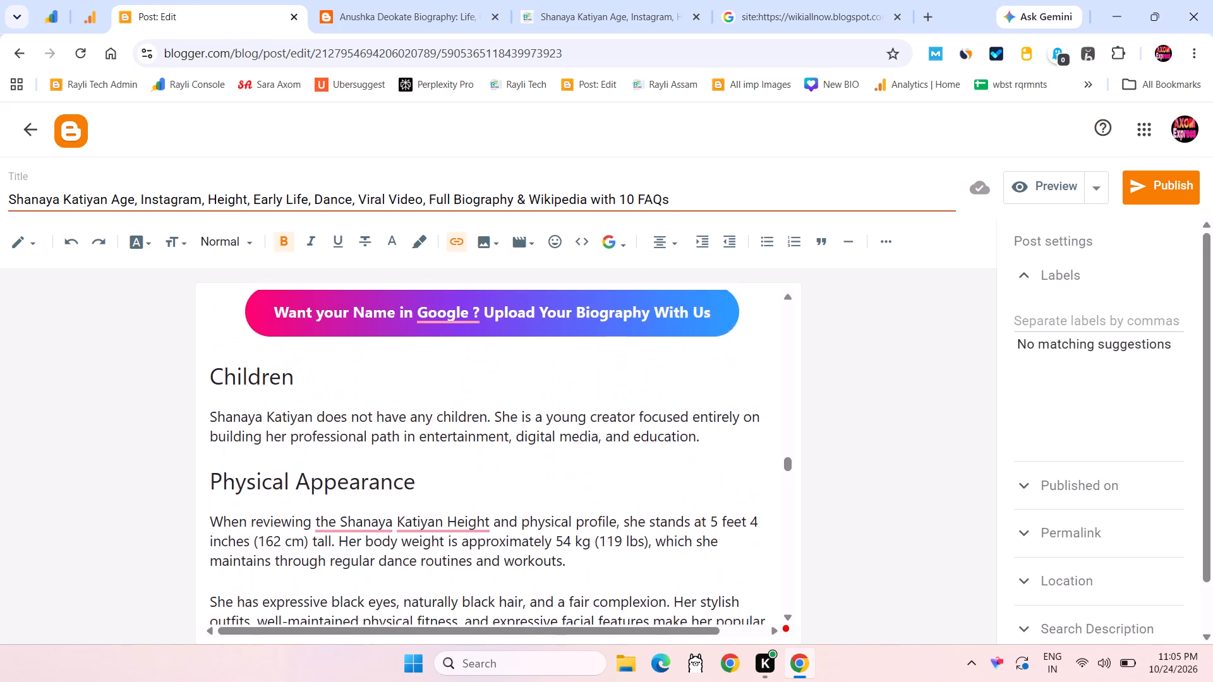
pyautogui.scroll(2, 637, 528)
pyautogui.click(534, 469)
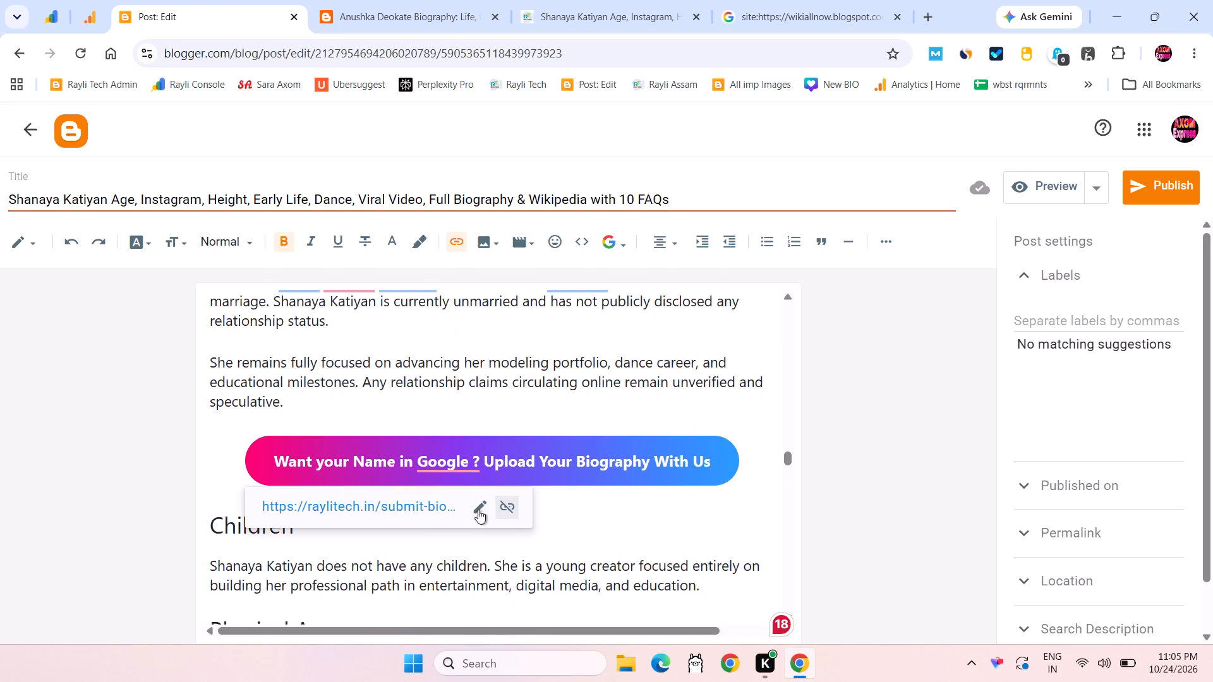
pyautogui.click(477, 510)
pyautogui.click(423, 606)
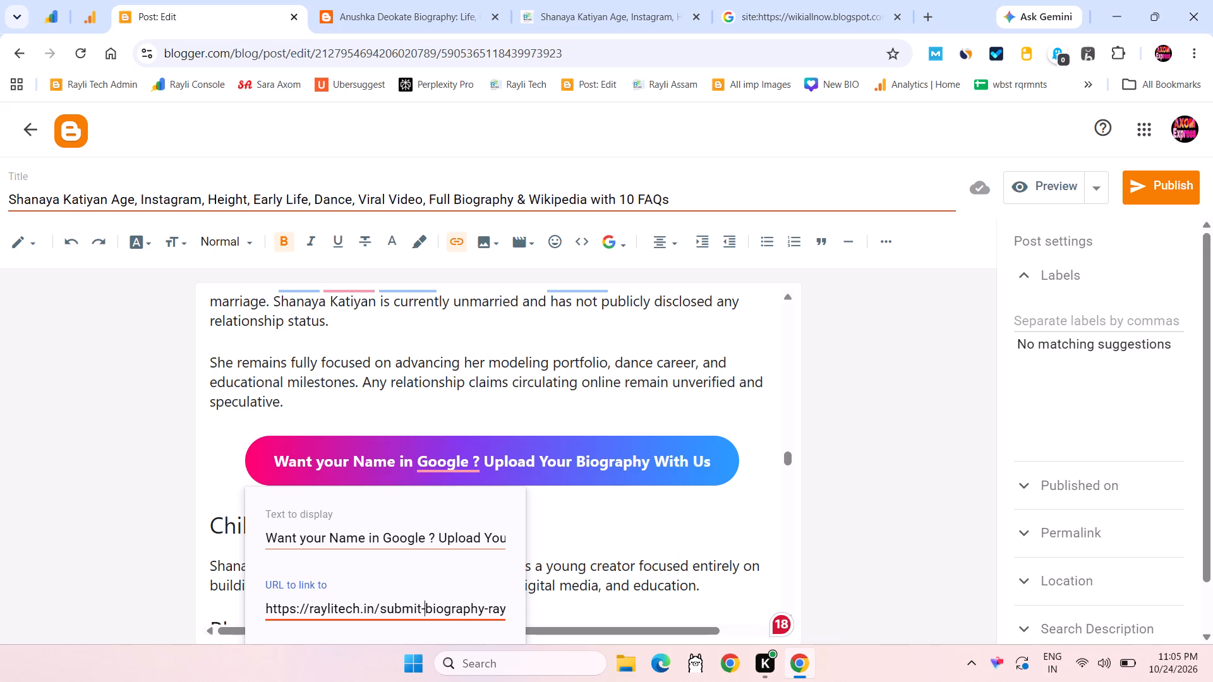
pyautogui.hotkey('ctrl', 'a')
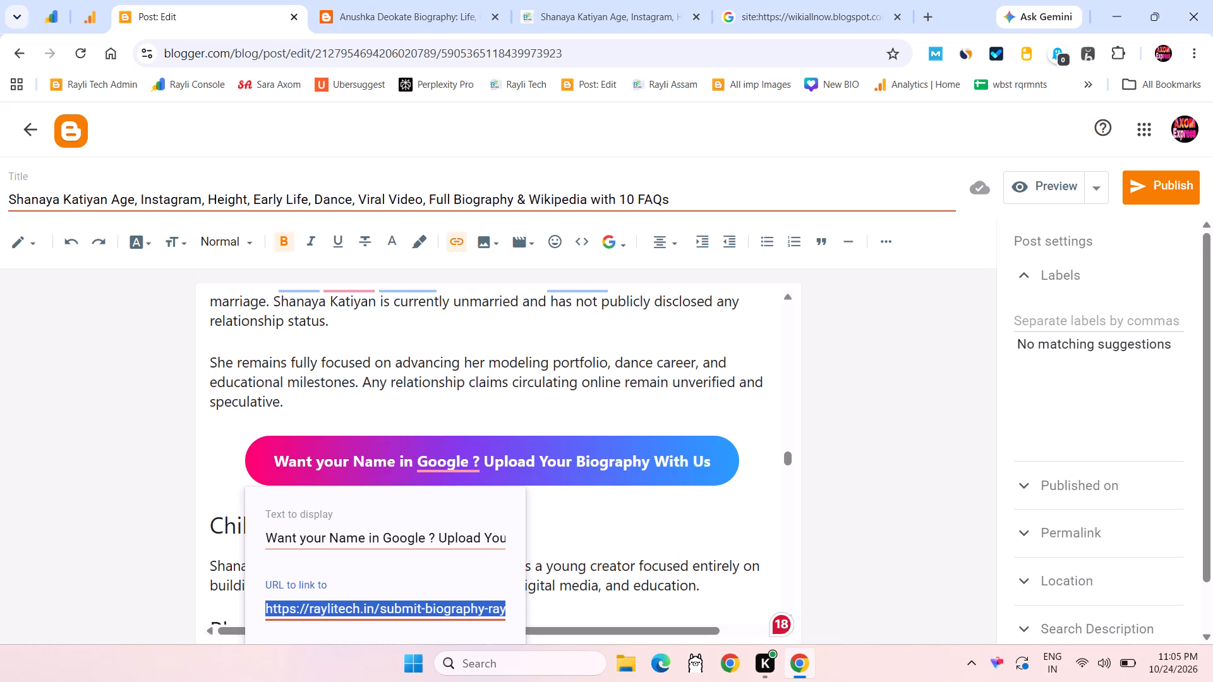
pyautogui.press('super+v')
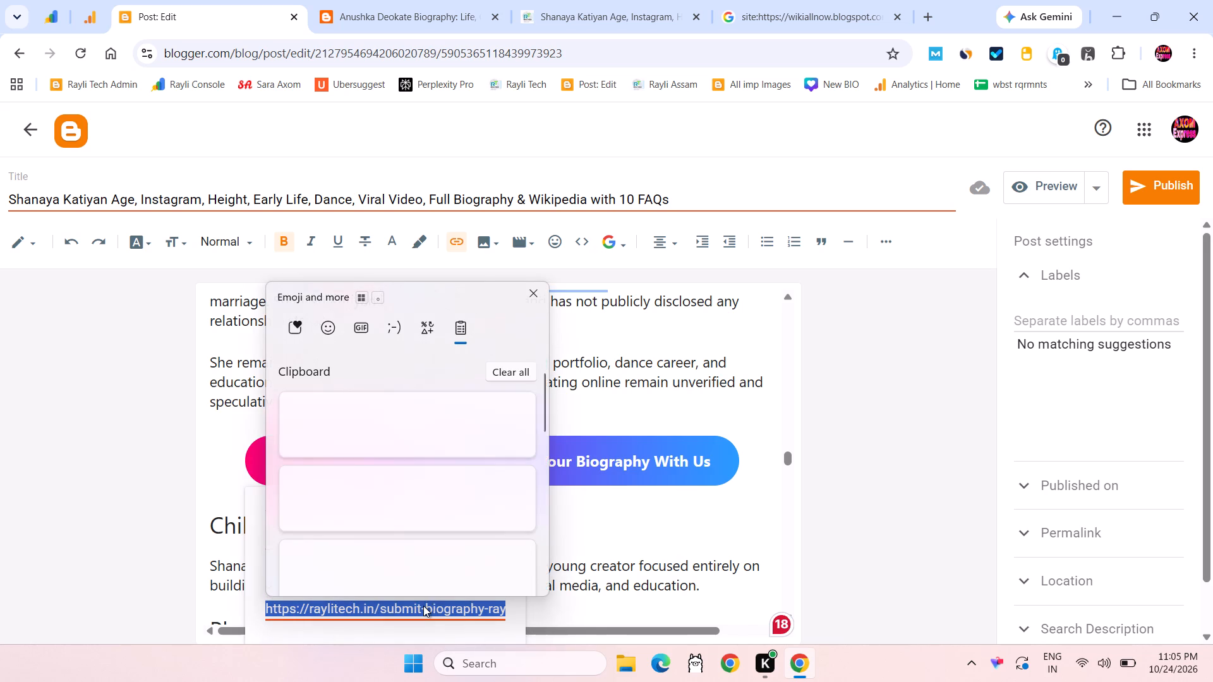
pyautogui.scroll(-3, 428, 535)
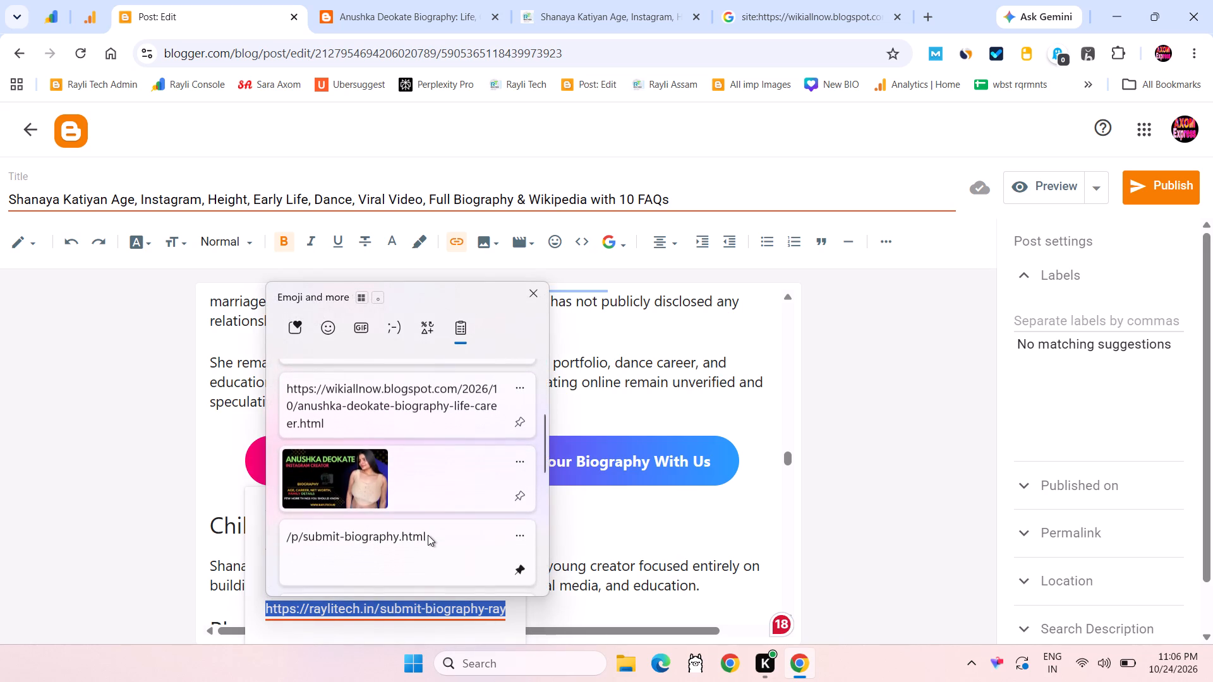
pyautogui.click(428, 535)
pyautogui.hotkey('ctrl', 'v')
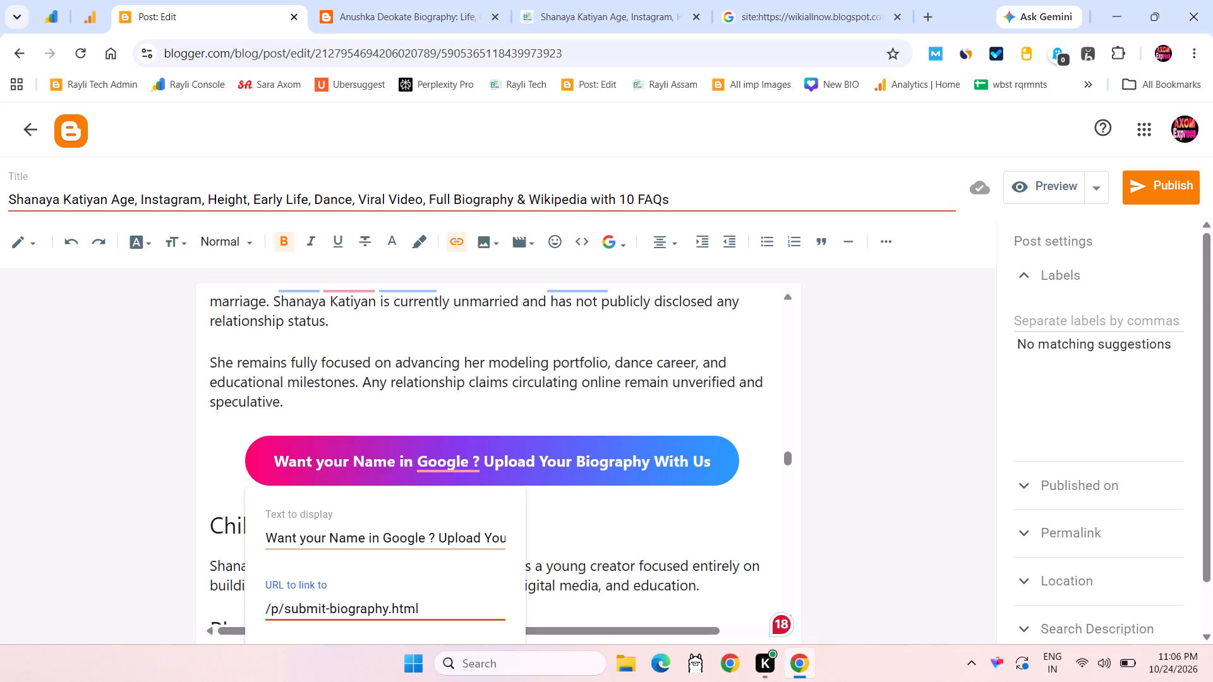
pyautogui.scroll(-1, 590, 494)
pyautogui.press('Tab')
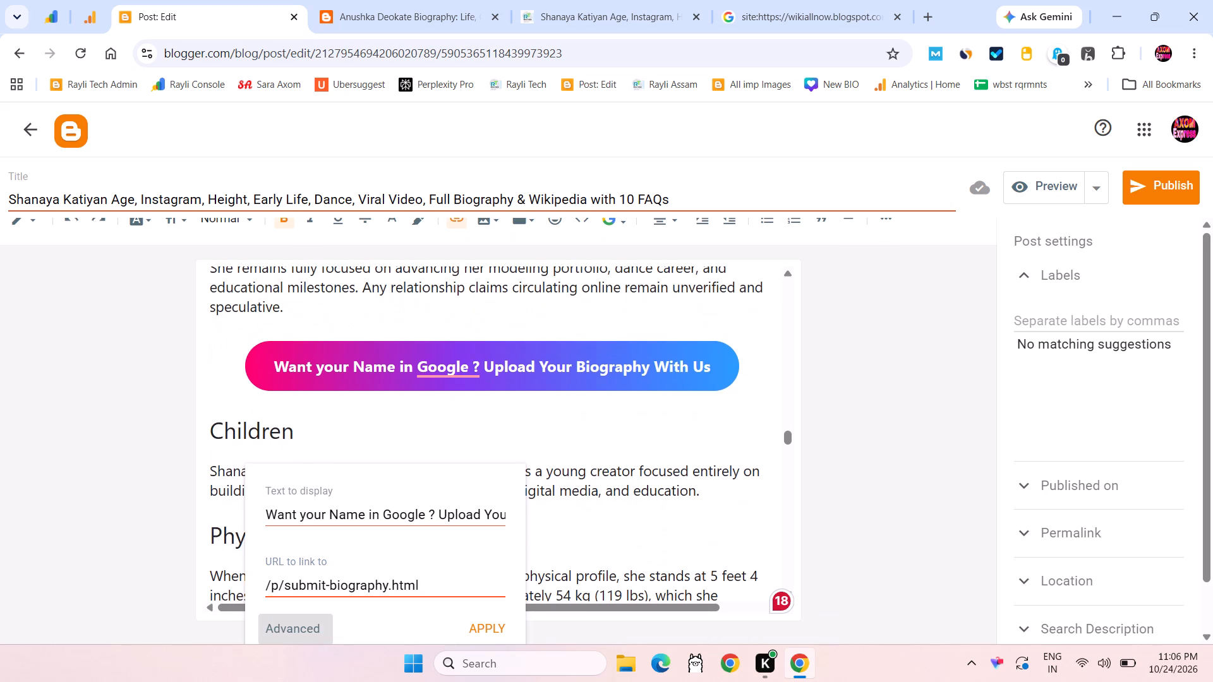
pyautogui.click(493, 629)
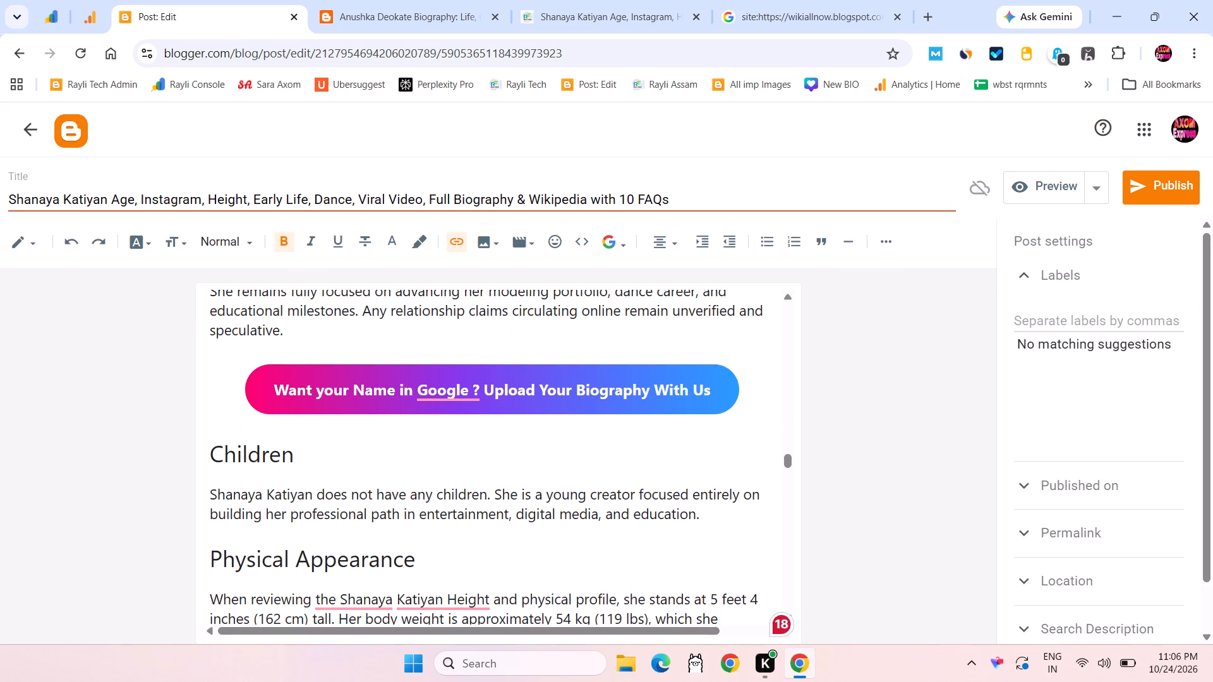
# Replace the link of the "Want your Name in Google ?" banner in the Early Life section with /p/submit-biography.html.
pyautogui.scroll(9, 609, 476)
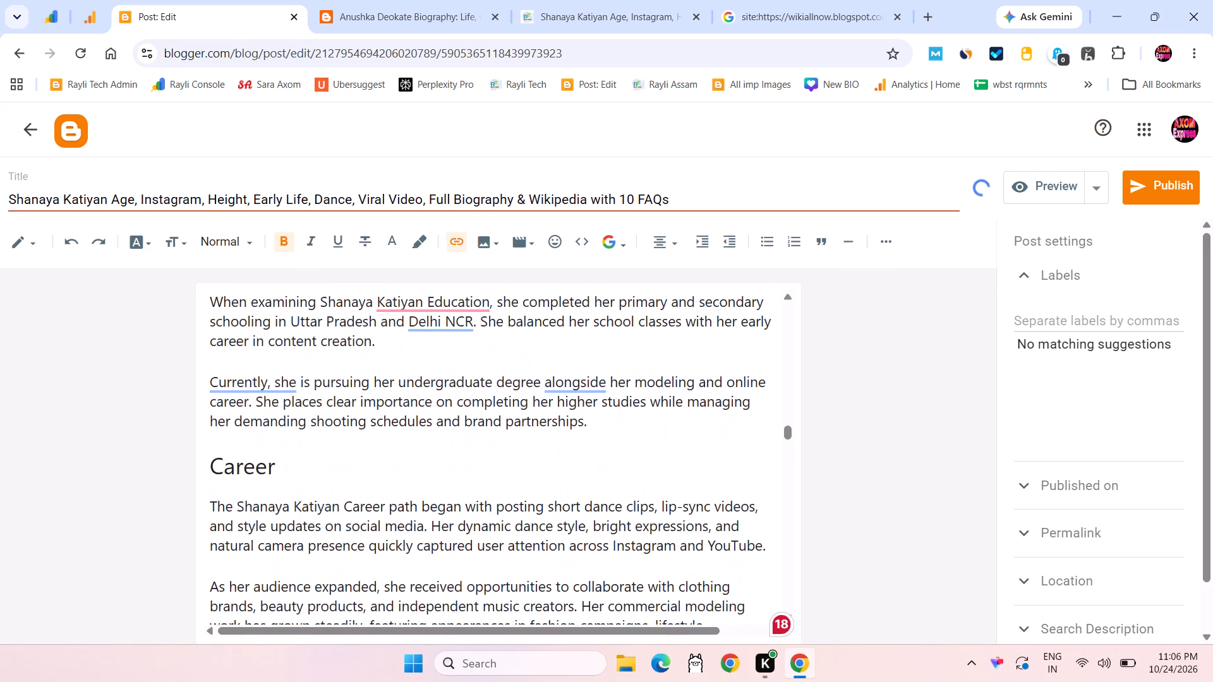
pyautogui.scroll(5, 609, 476)
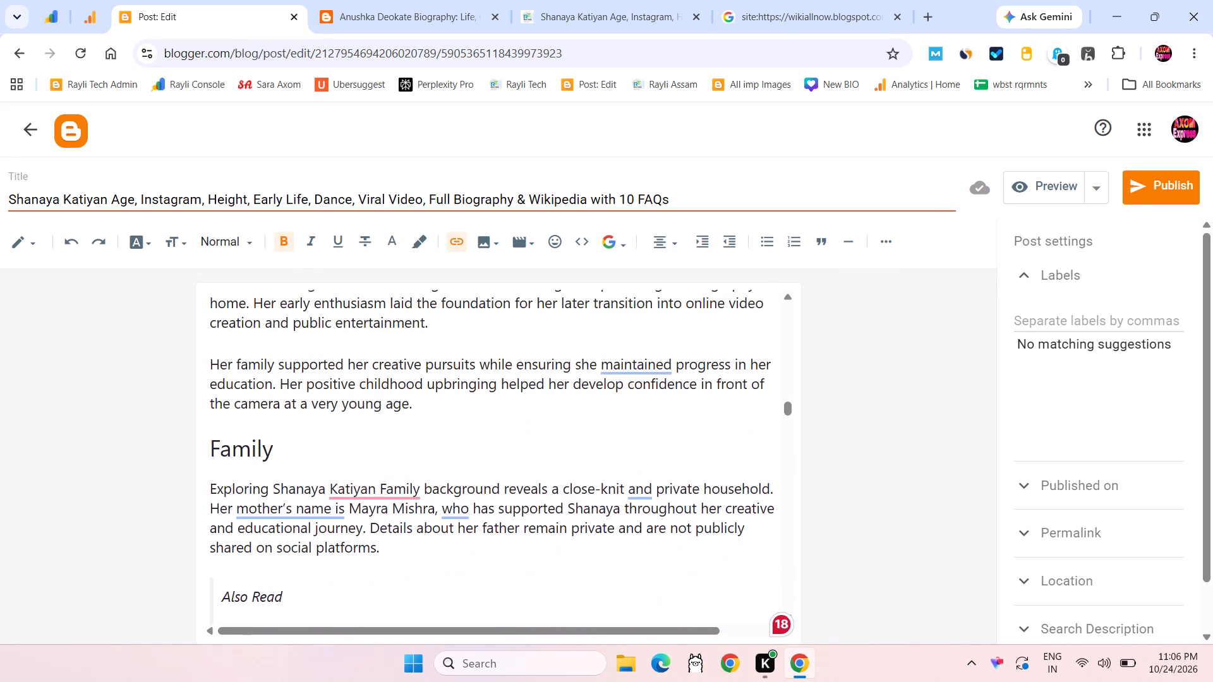
pyautogui.scroll(5, 609, 476)
pyautogui.click(531, 408)
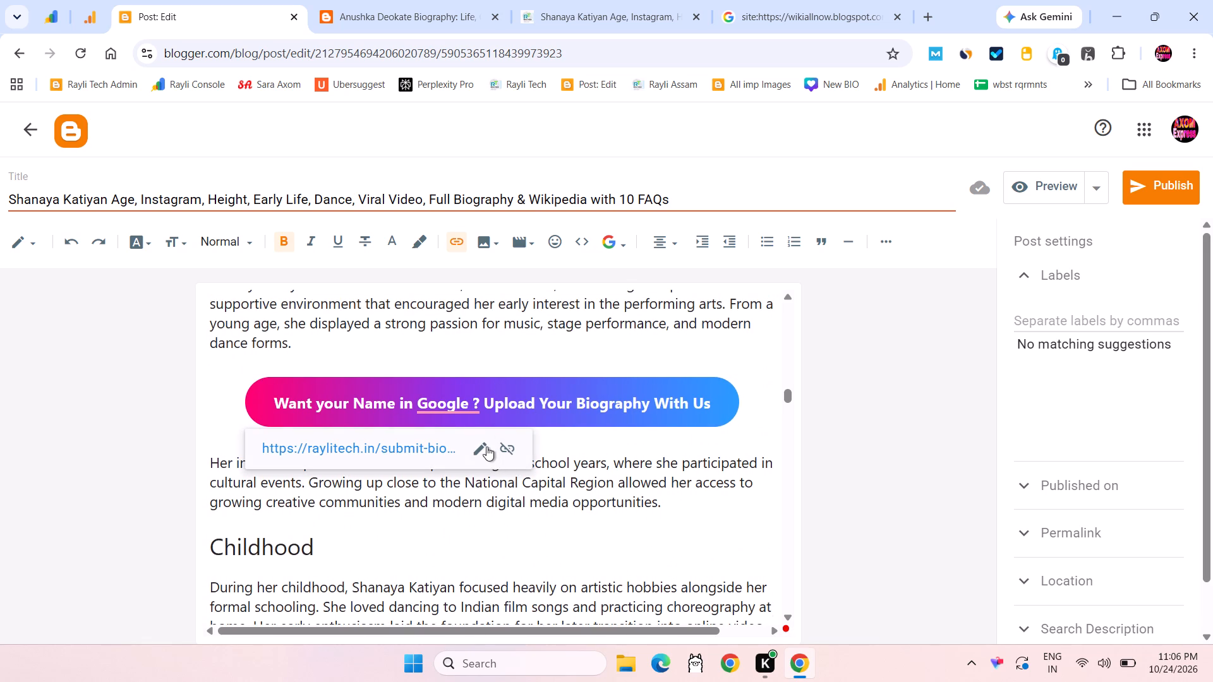
pyautogui.click(483, 448)
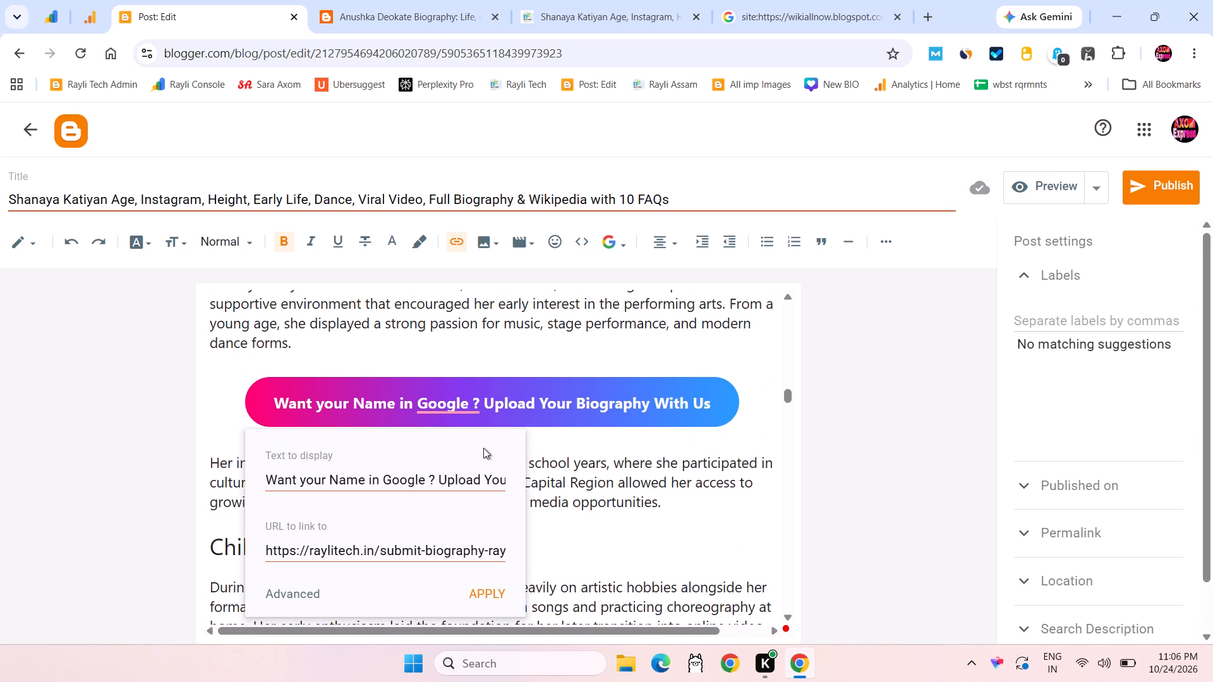
pyautogui.click(420, 545)
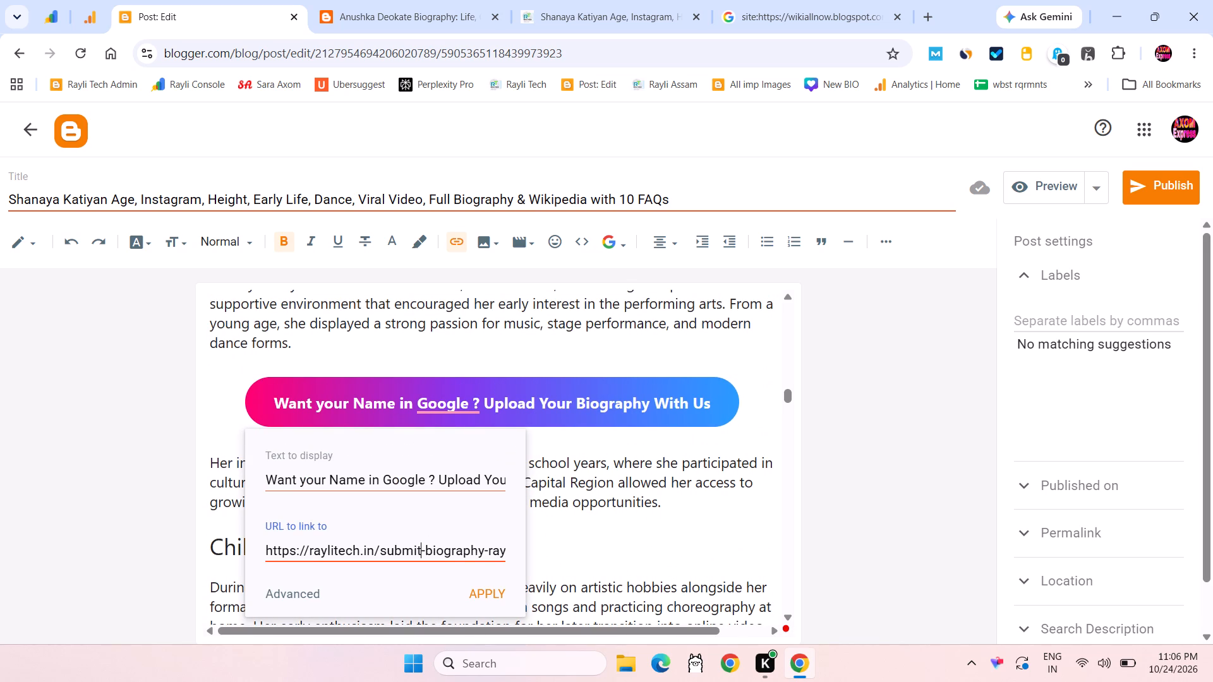
pyautogui.hotkey('ctrl', 'a')
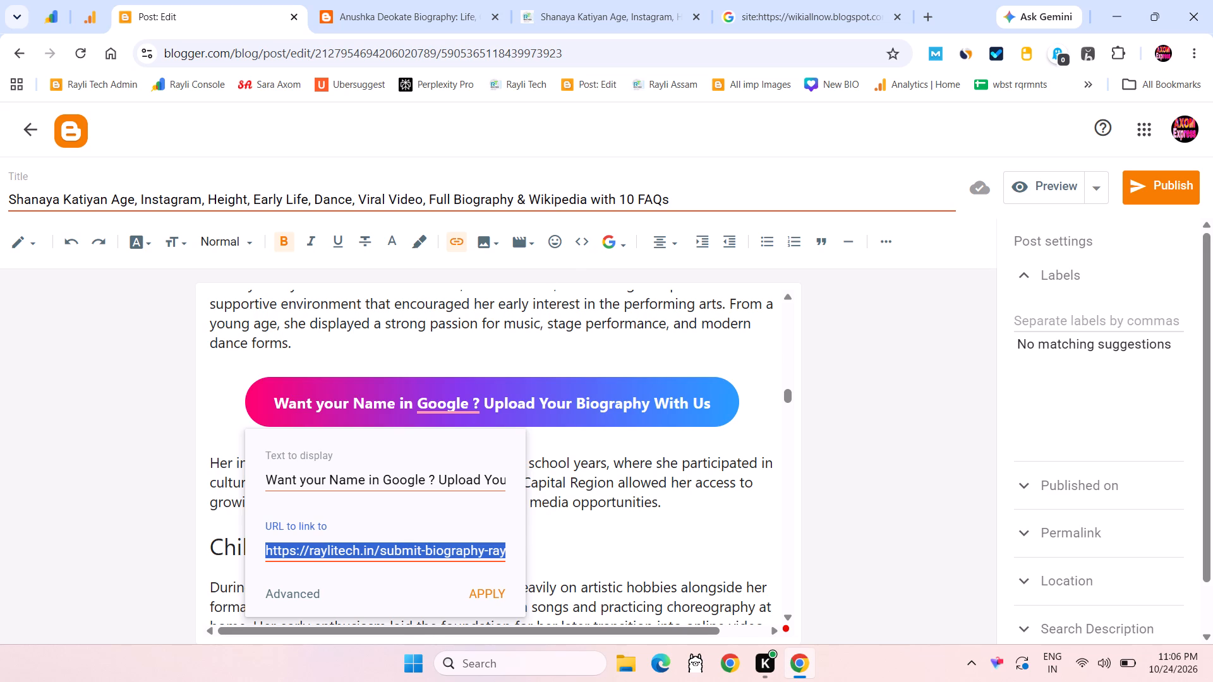
pyautogui.press('super+v')
pyautogui.scroll(-3, 417, 446)
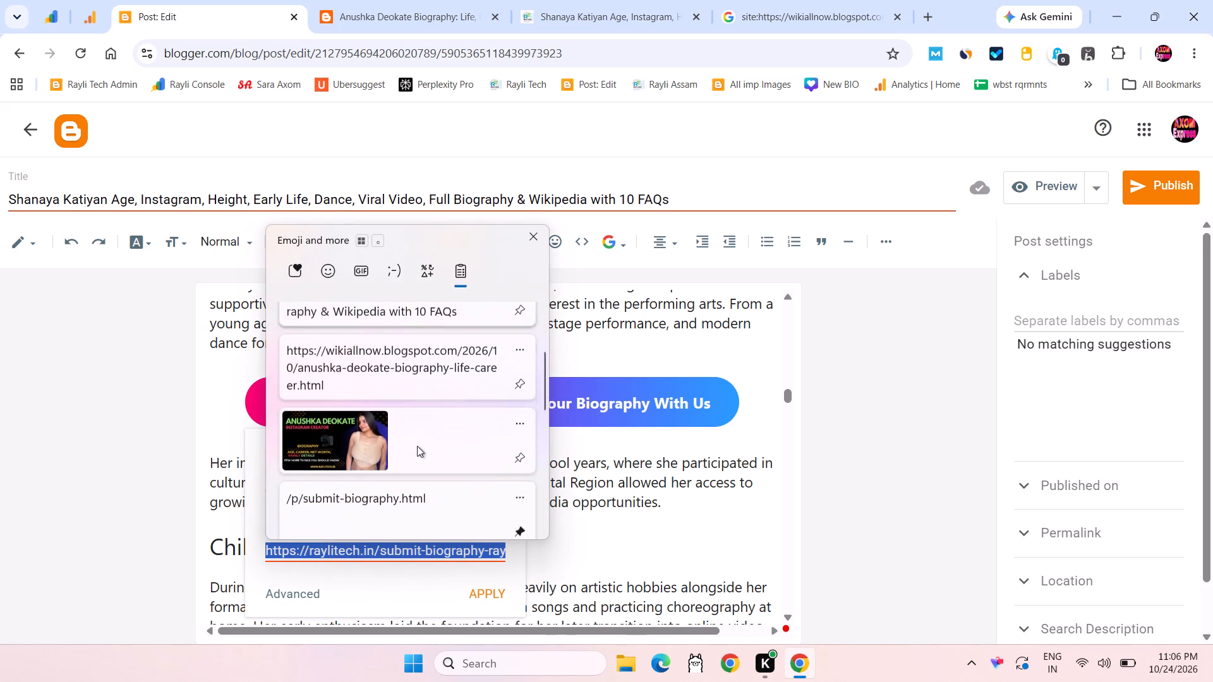
pyautogui.scroll(-1, 417, 446)
pyautogui.click(433, 483)
pyautogui.hotkey('ctrl', 'v')
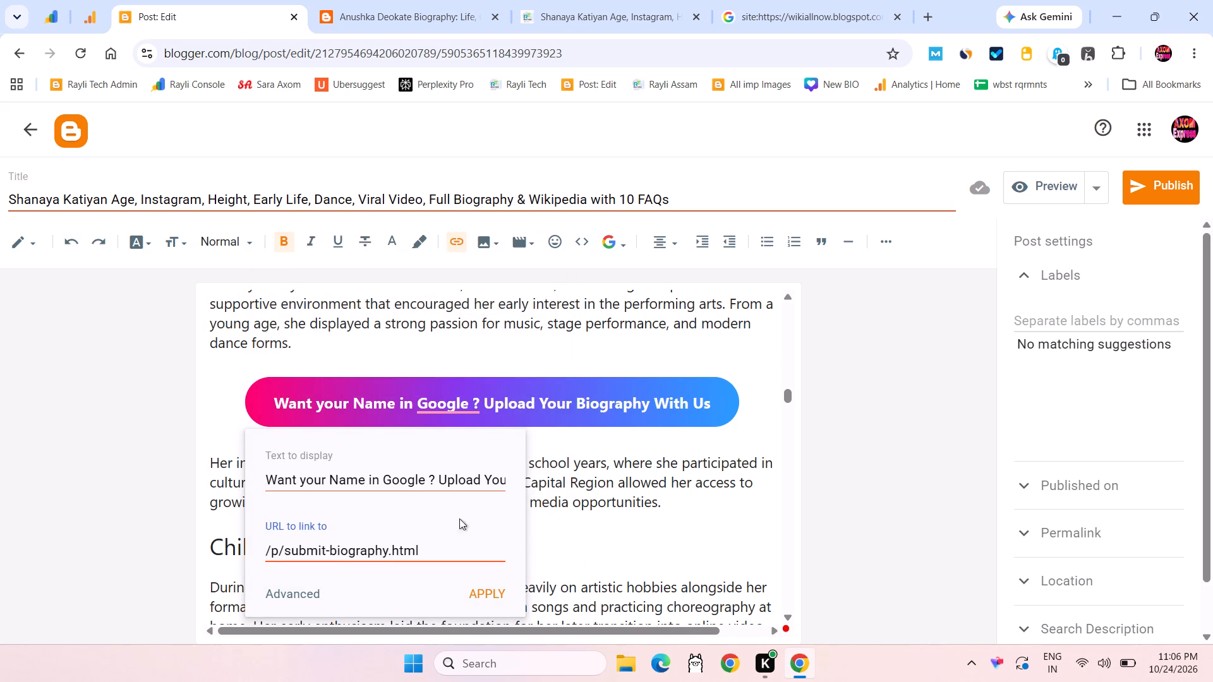
pyautogui.click(490, 590)
# Replace the link of the "Want your Name in Google ?" banner below the opening paragraph with /p/submit-biography.html.
pyautogui.scroll(3, 599, 484)
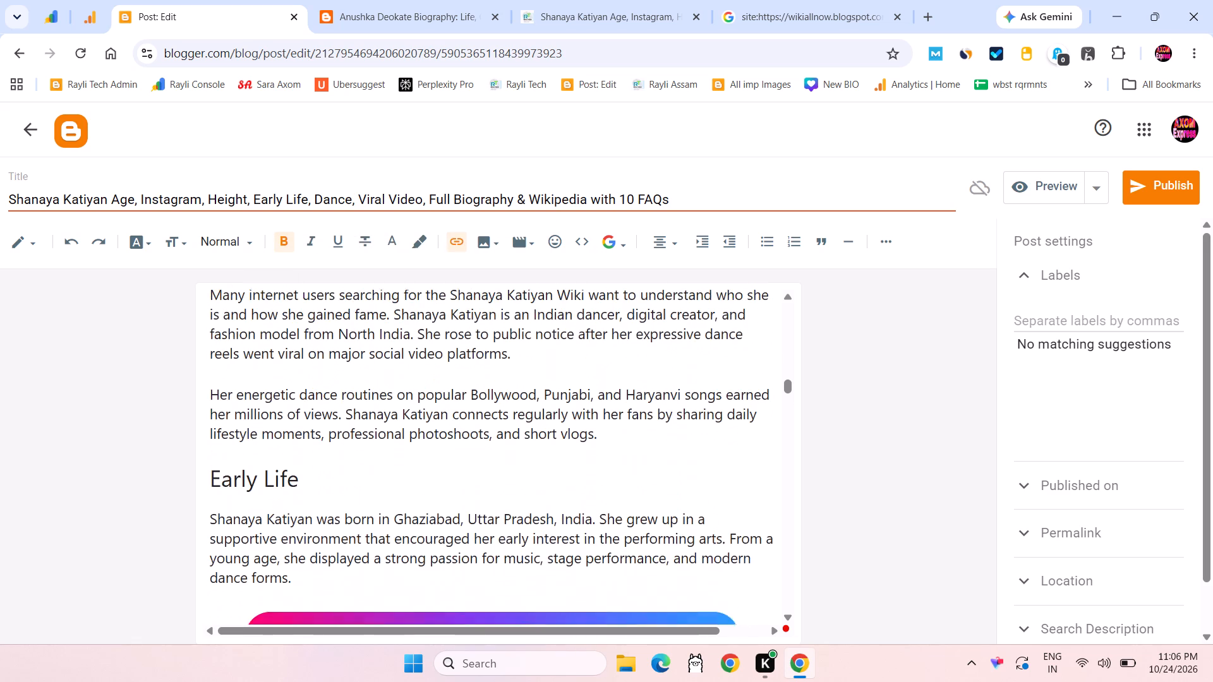
pyautogui.scroll(10, 599, 484)
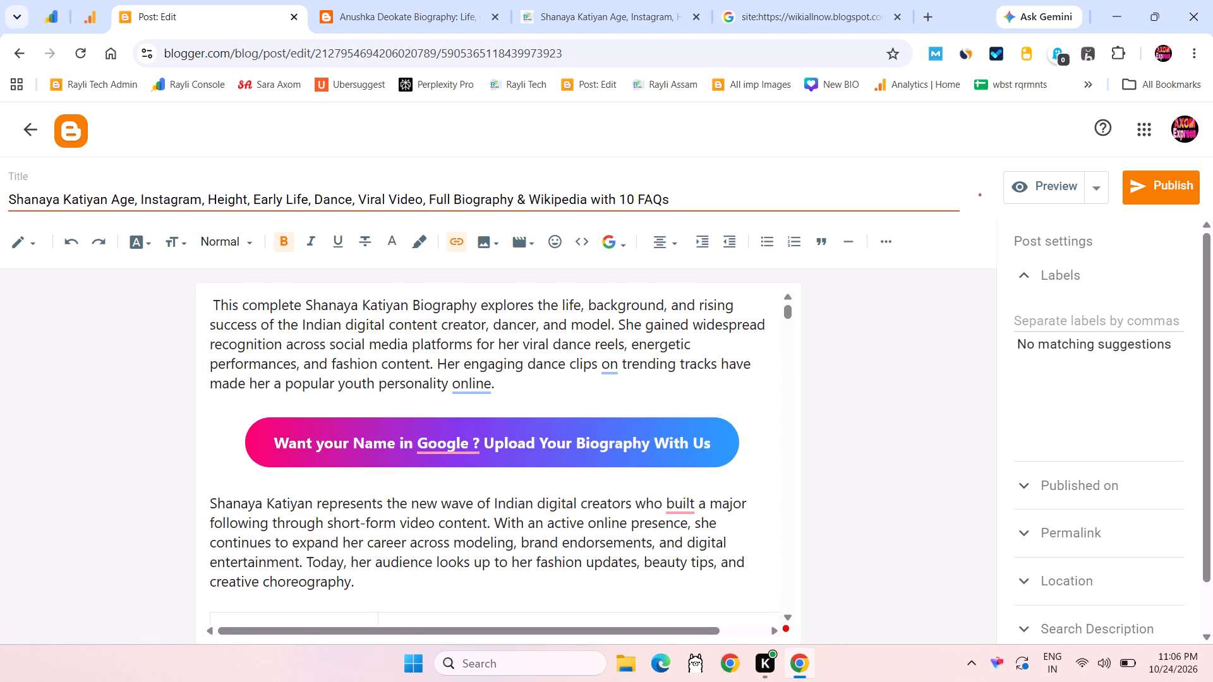
pyautogui.click(524, 440)
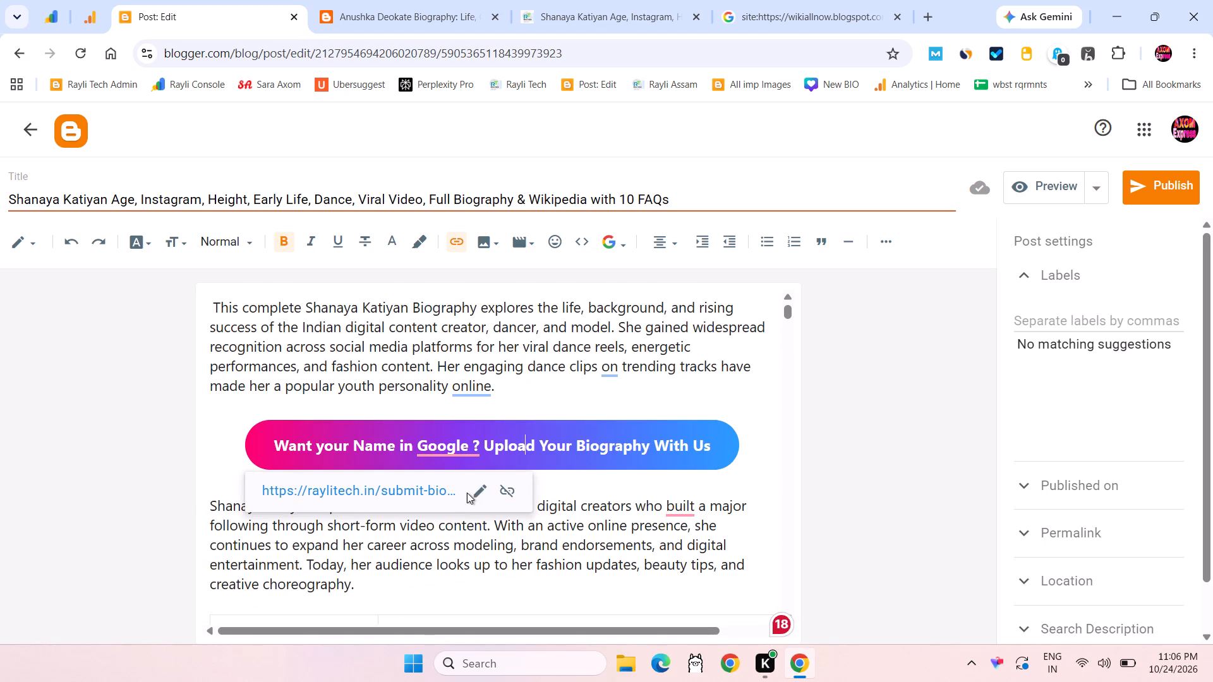
pyautogui.click(474, 491)
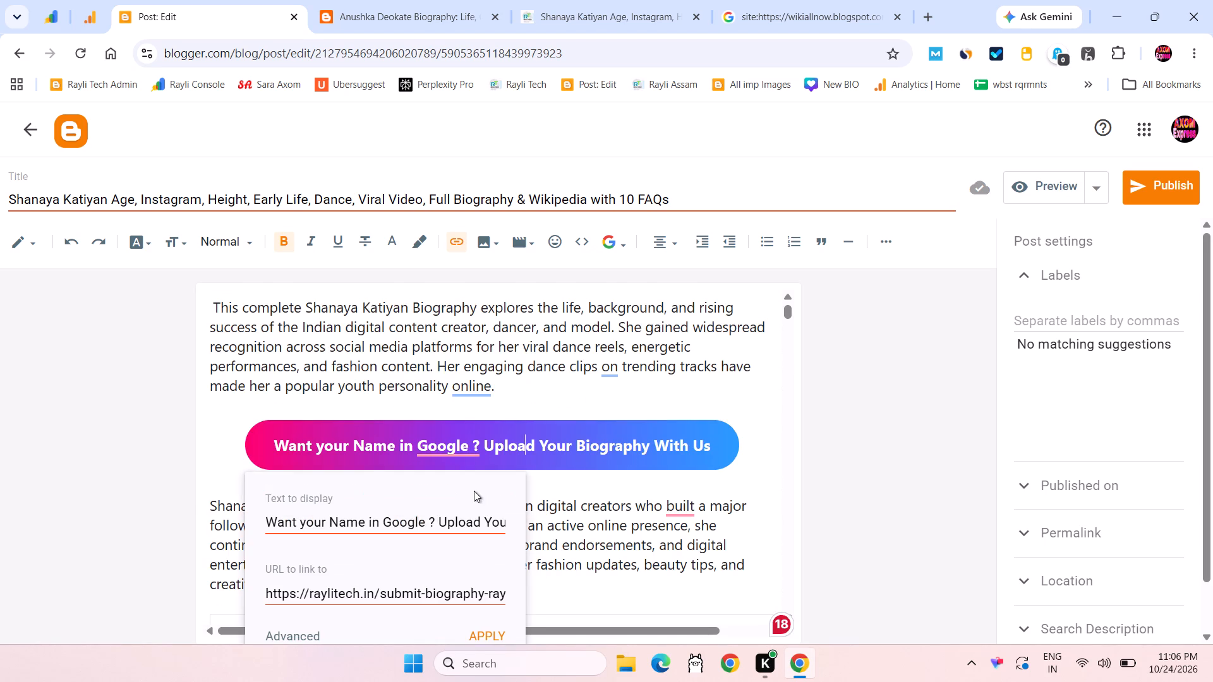
pyautogui.click(430, 592)
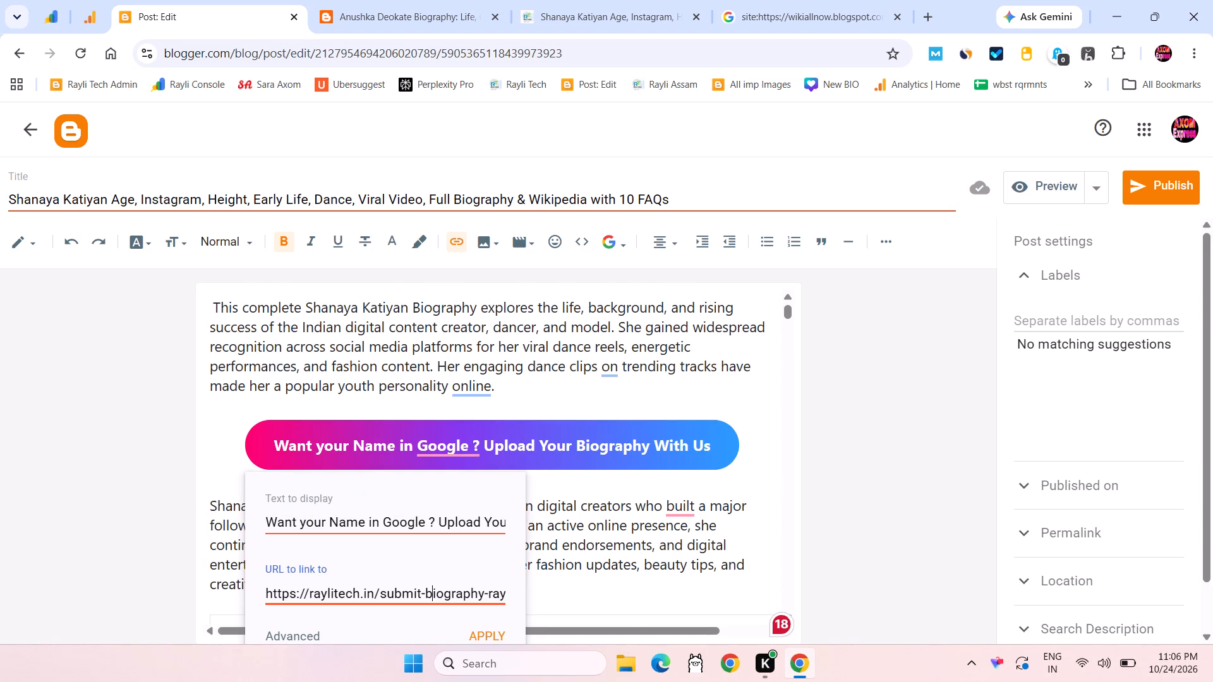
pyautogui.hotkey('ctrl', 'a')
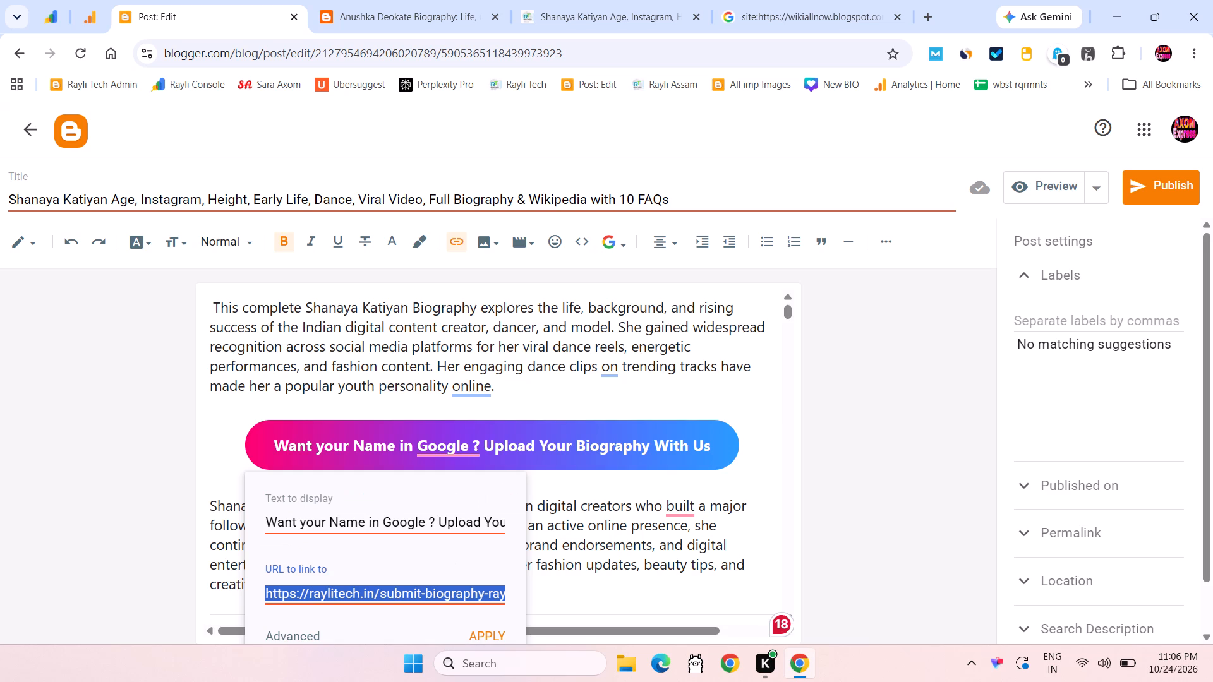
pyautogui.press('super+v')
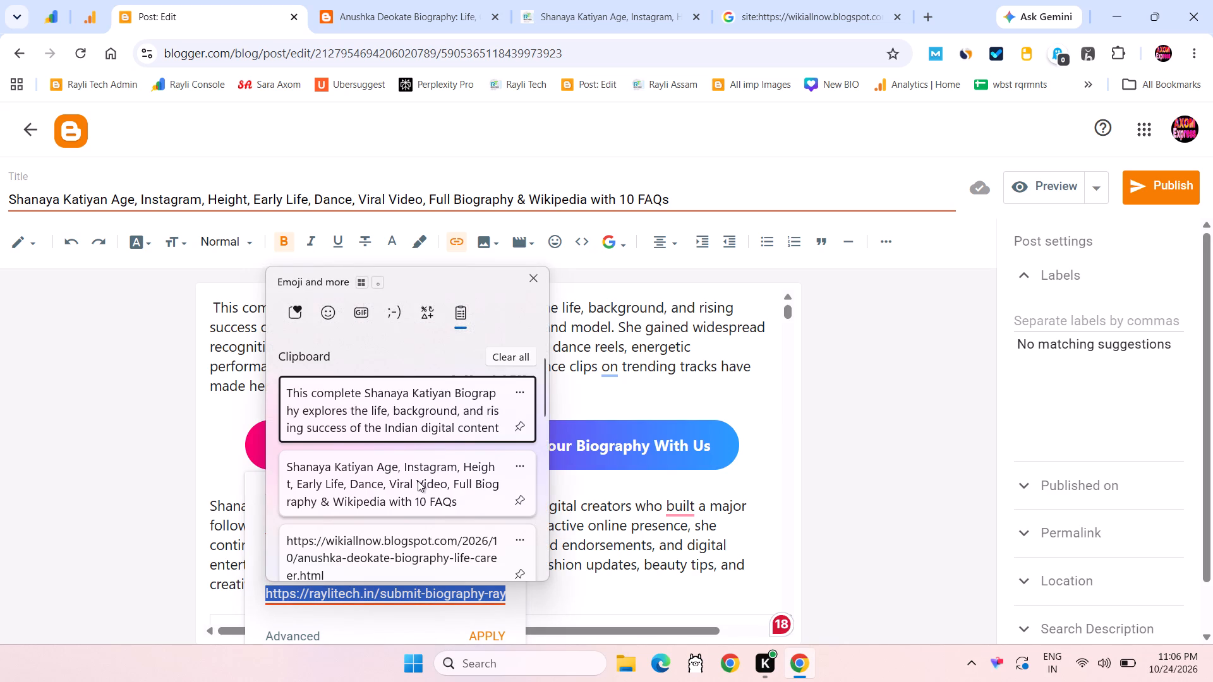
pyautogui.scroll(-4, 418, 481)
pyautogui.click(398, 487)
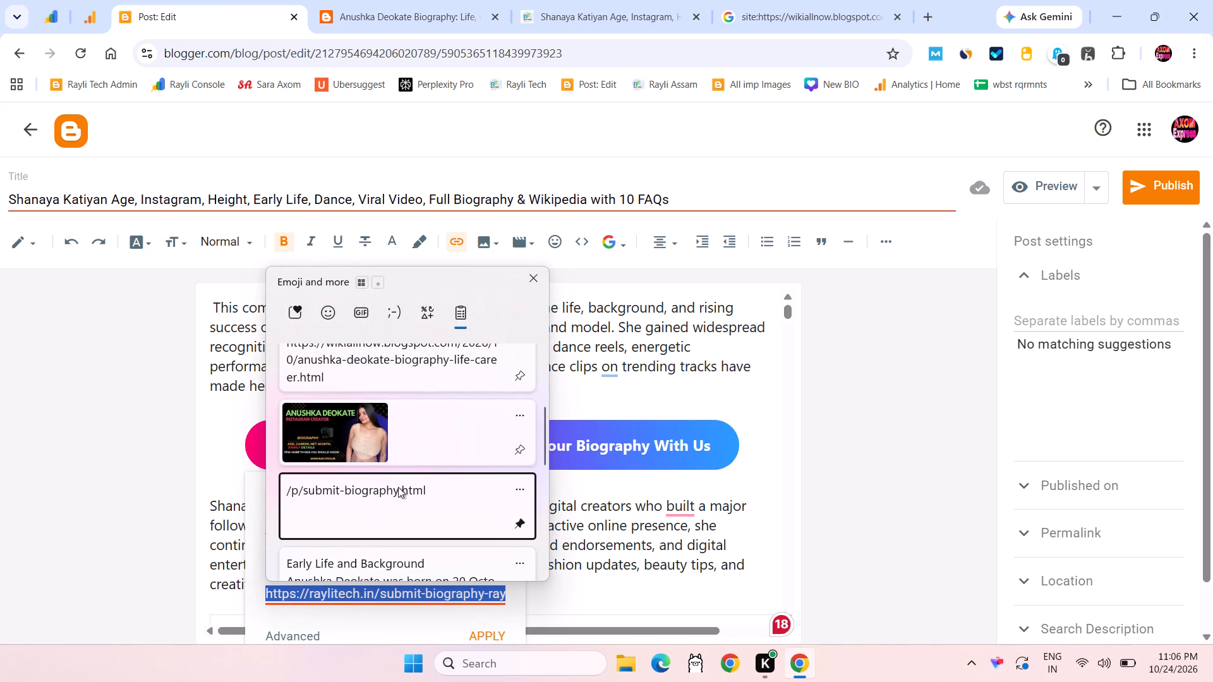
pyautogui.hotkey('ctrl', 'v')
pyautogui.click(478, 631)
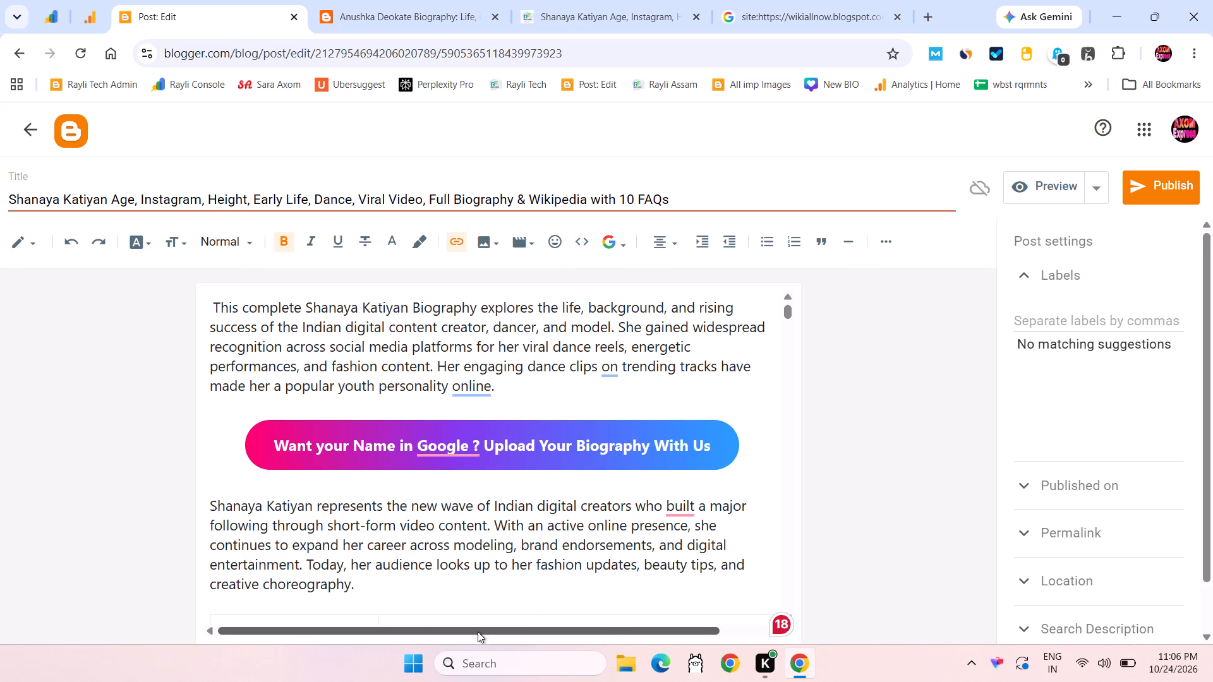
pyautogui.scroll(3, 579, 518)
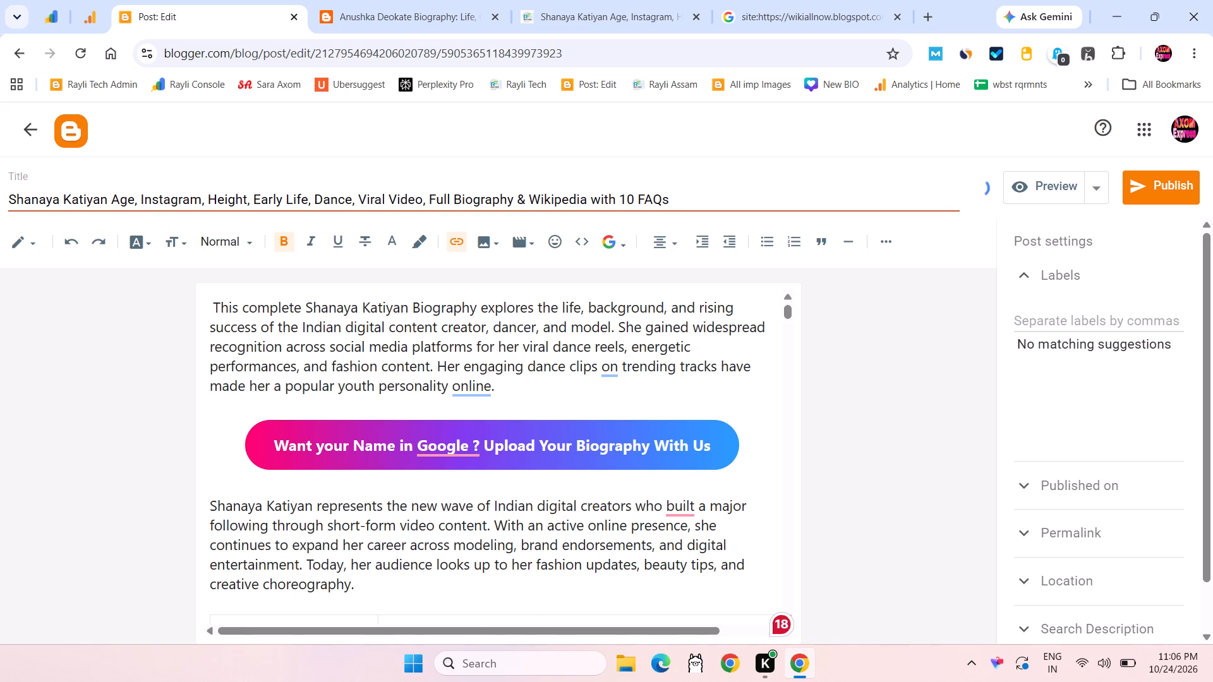
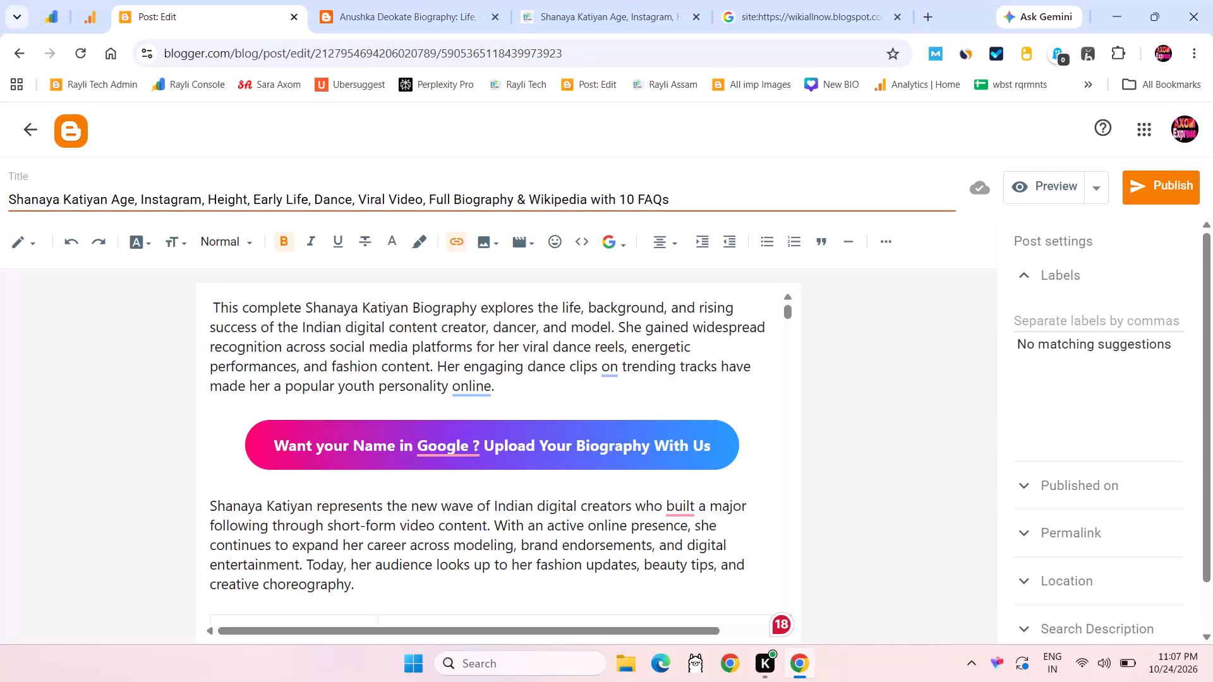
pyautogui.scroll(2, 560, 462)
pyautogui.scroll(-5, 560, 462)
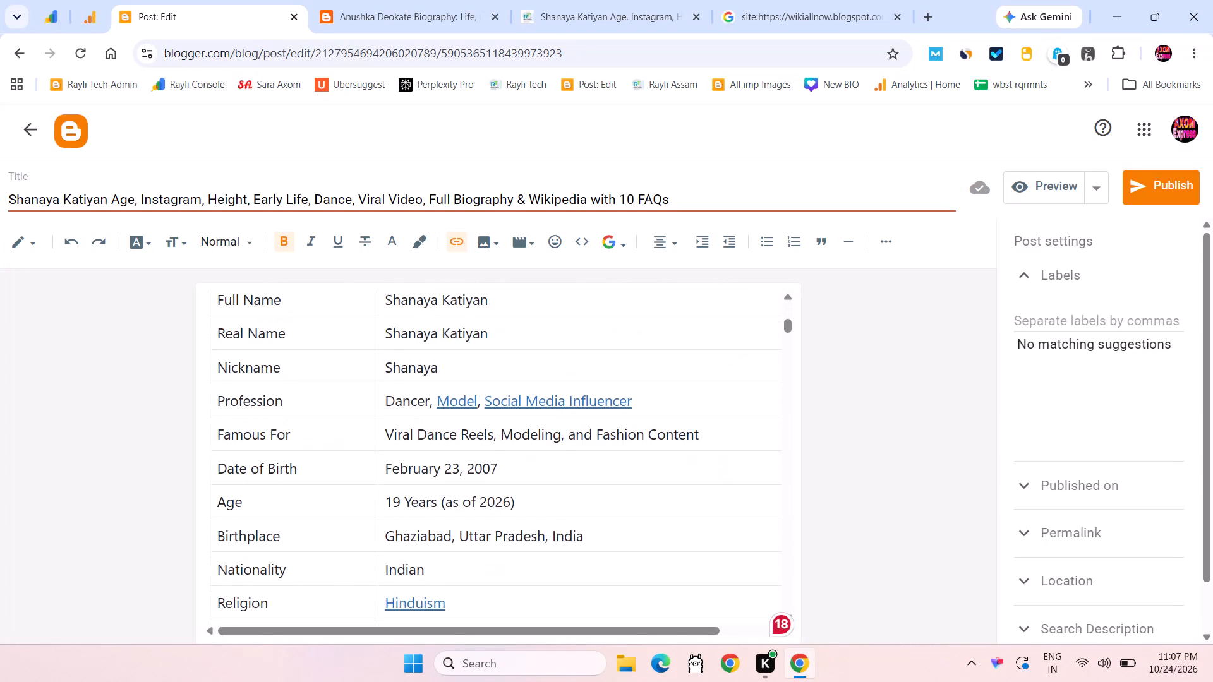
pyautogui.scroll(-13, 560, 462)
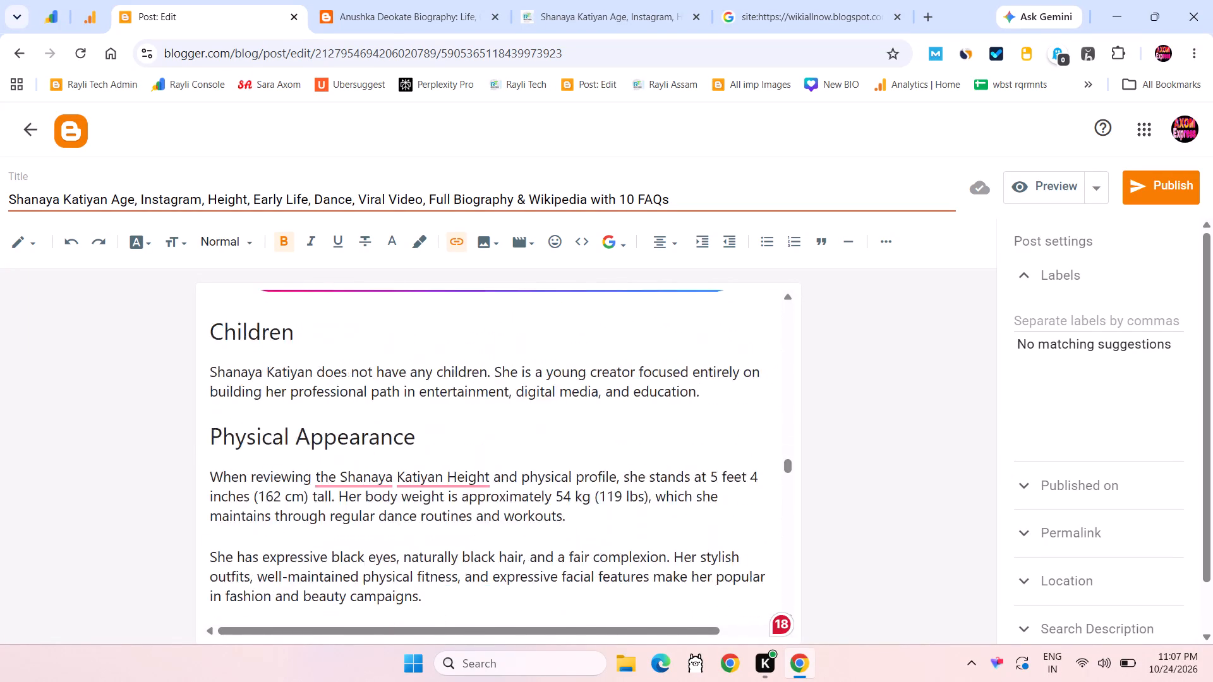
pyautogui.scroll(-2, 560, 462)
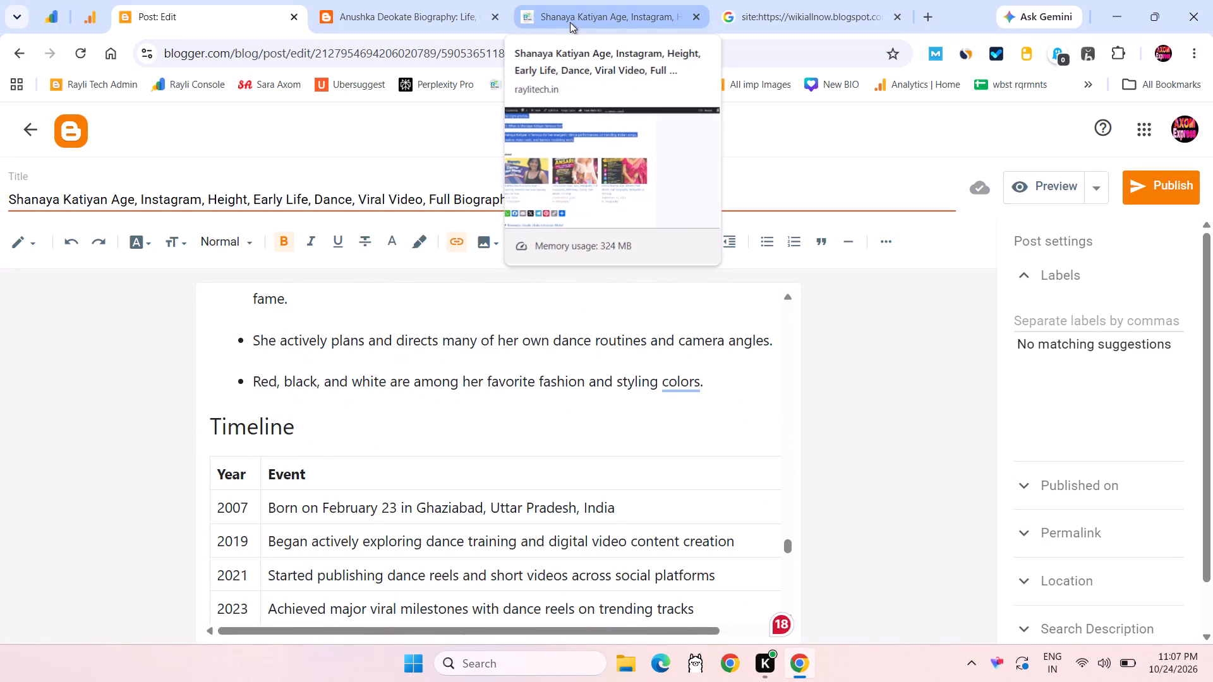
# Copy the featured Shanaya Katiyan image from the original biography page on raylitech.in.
pyautogui.click(570, 22)
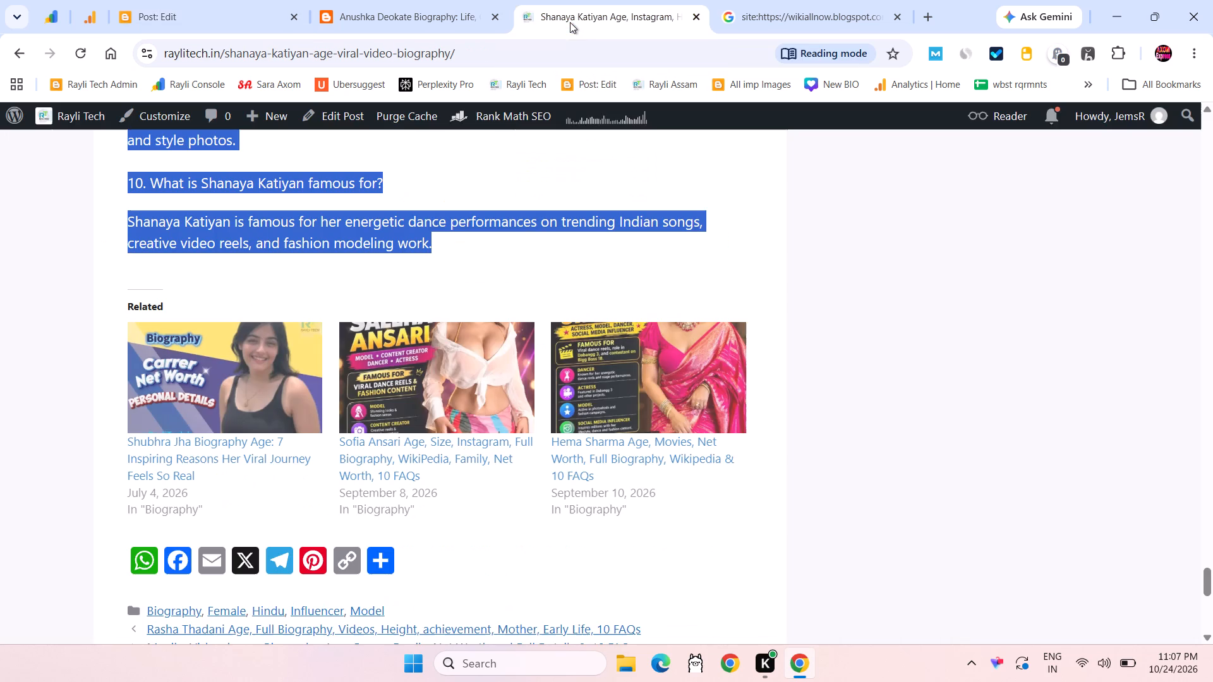
pyautogui.scroll(17, 481, 392)
pyautogui.scroll(9, 481, 392)
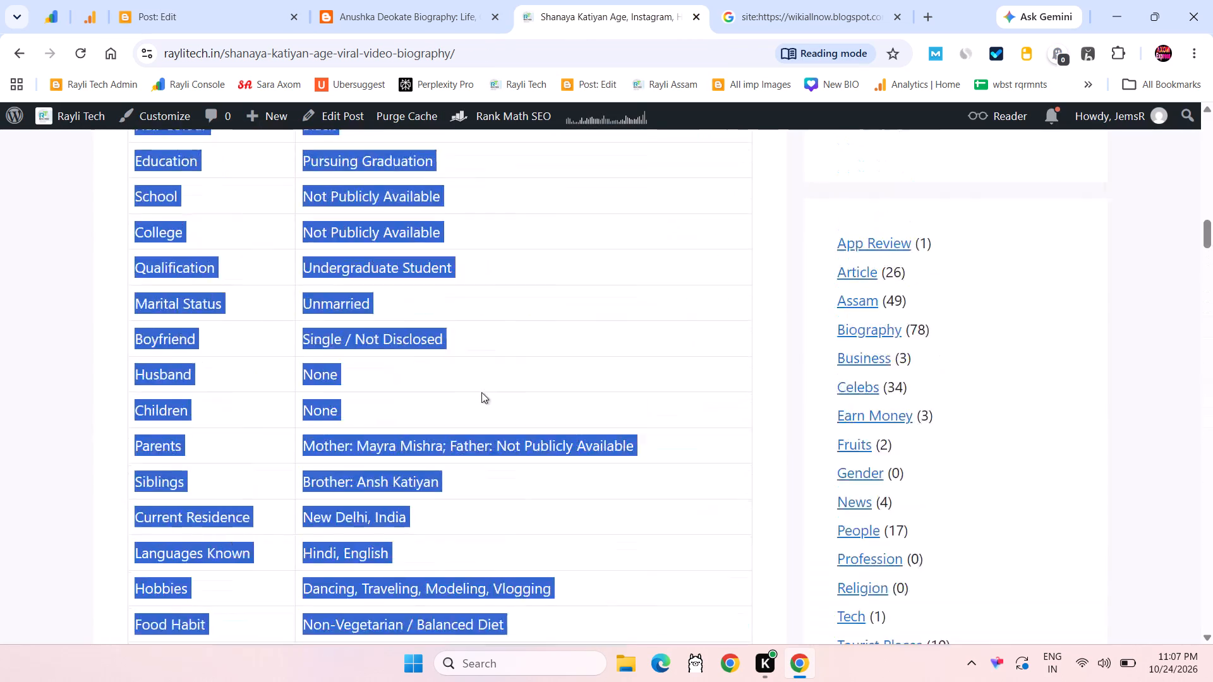
pyautogui.scroll(9, 481, 392)
pyautogui.scroll(-2, 481, 392)
pyautogui.click(481, 392)
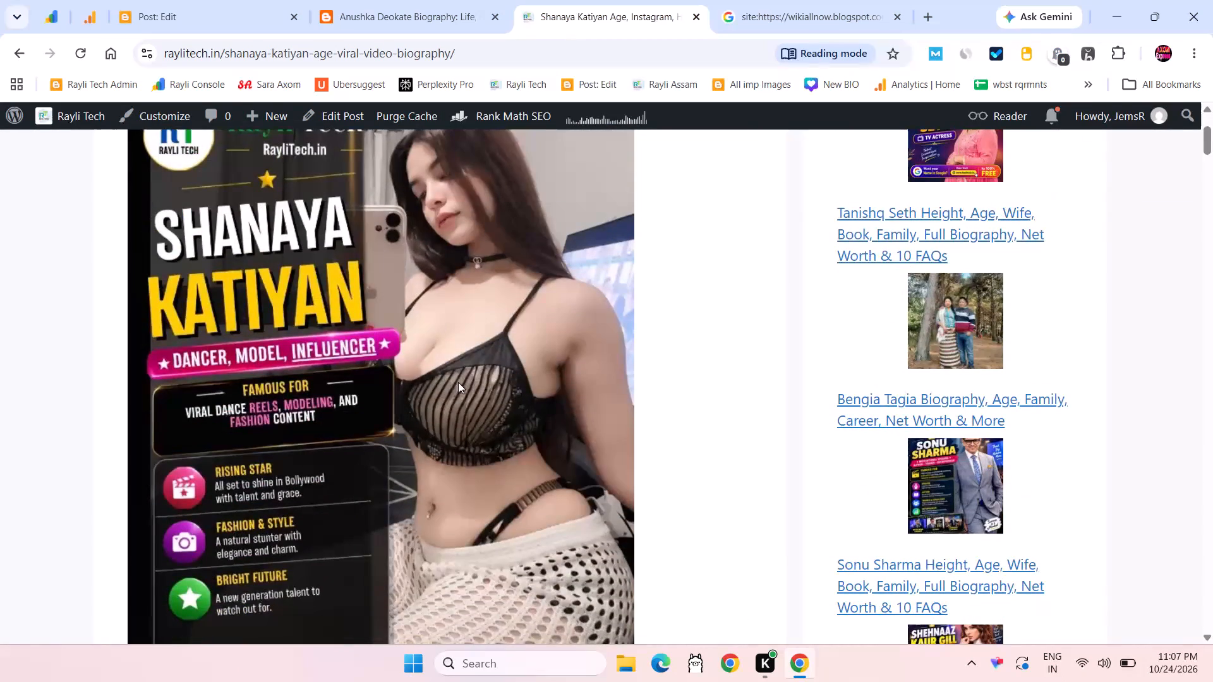
pyautogui.rightClick(380, 342)
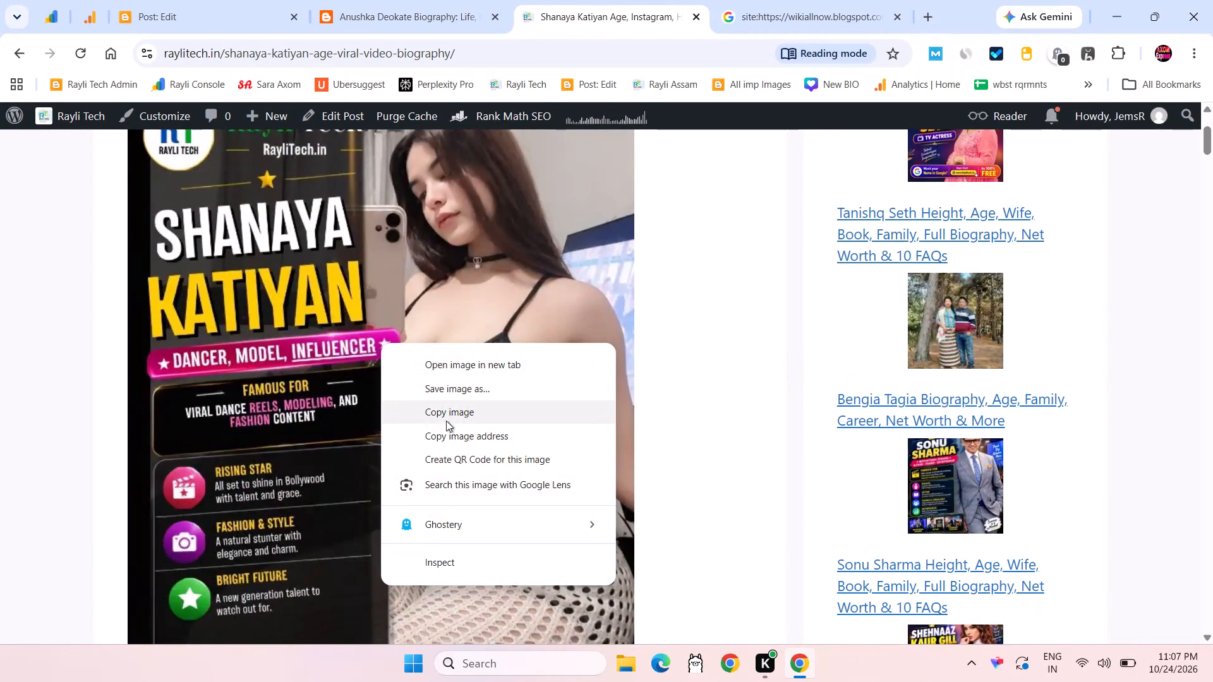
pyautogui.click(446, 421)
pyautogui.click(175, 37)
pyautogui.click(191, 8)
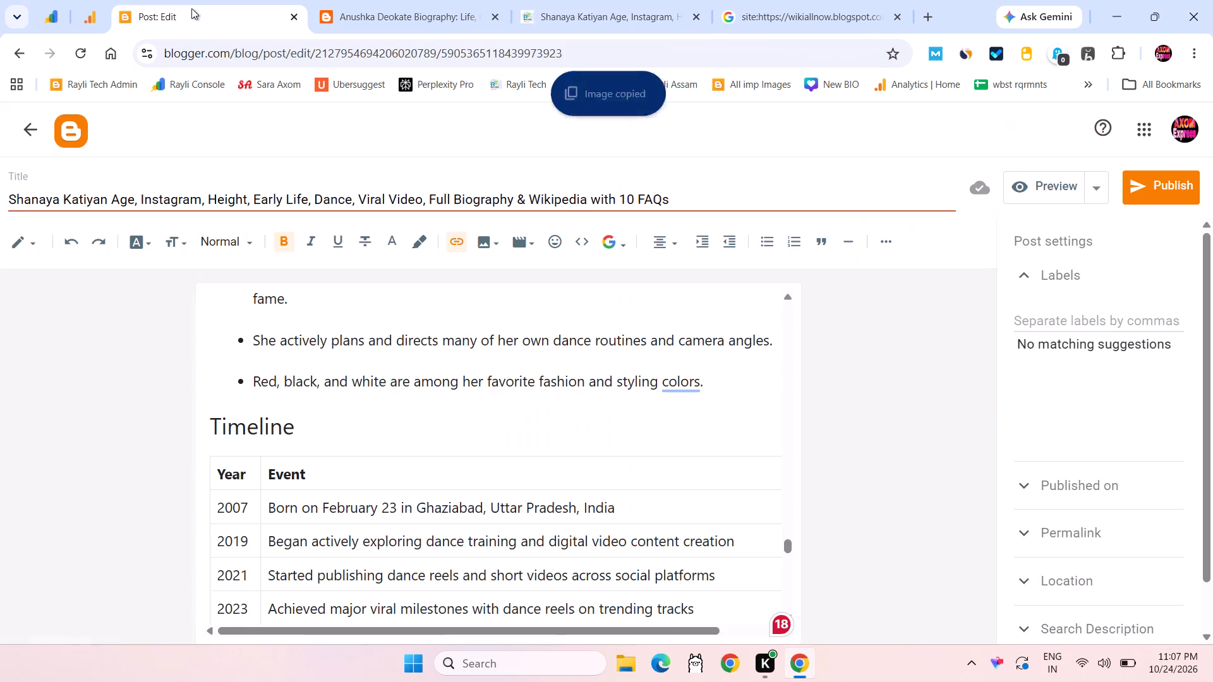
pyautogui.scroll(9, 501, 385)
pyautogui.scroll(14, 501, 385)
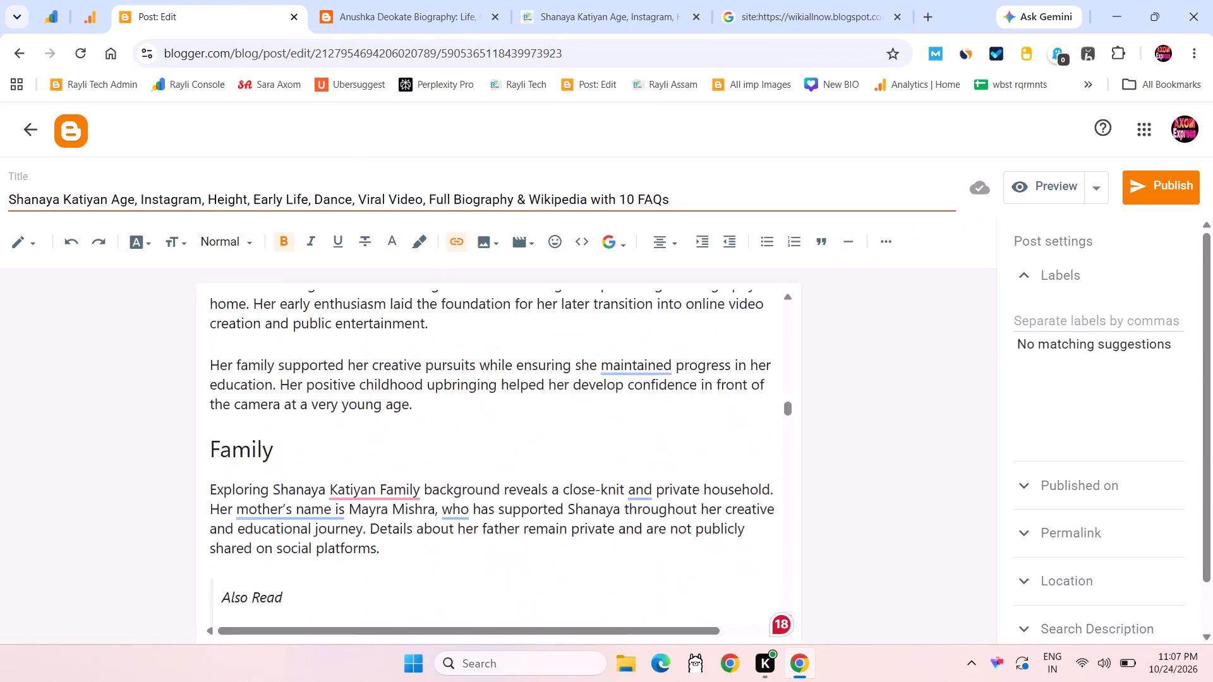
pyautogui.scroll(11, 501, 385)
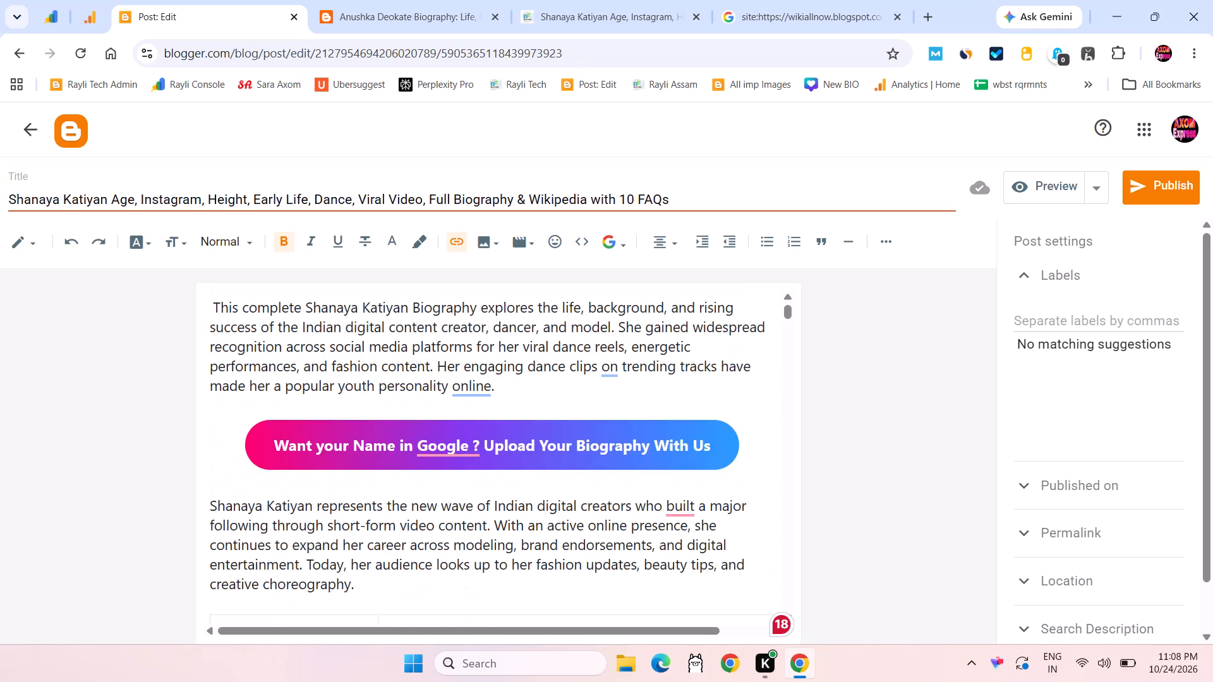
pyautogui.click(523, 386)
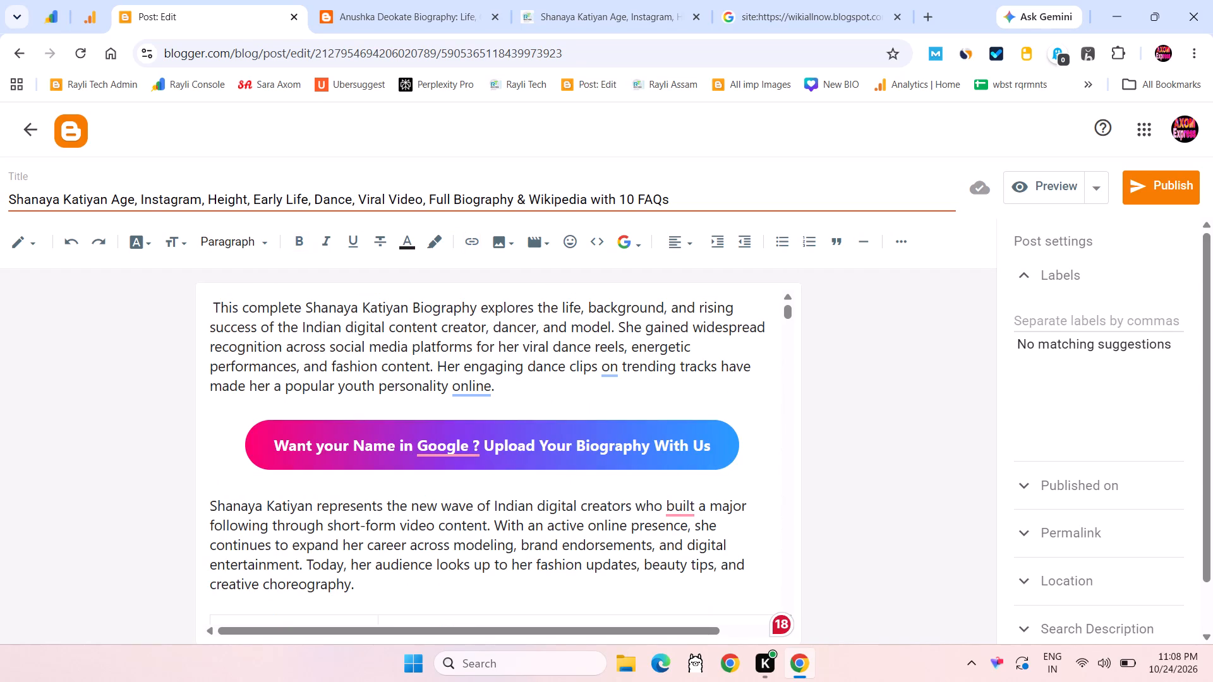
pyautogui.hotkey('ctrl', 'v')
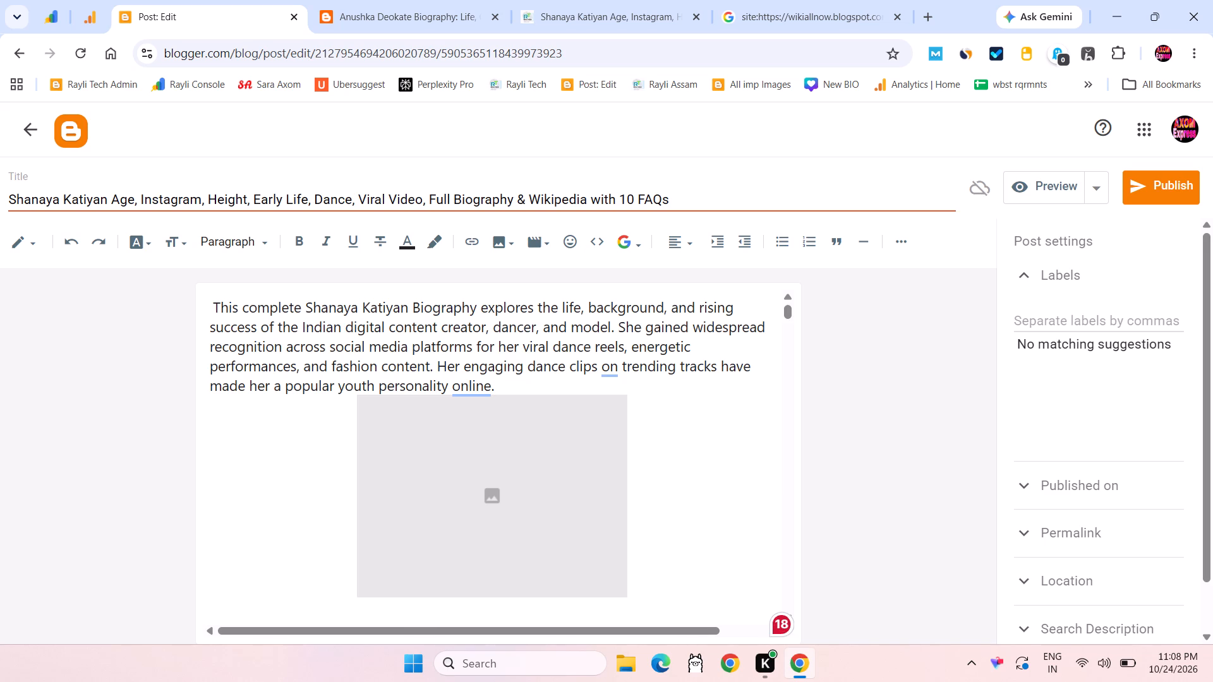
pyautogui.click(541, 370)
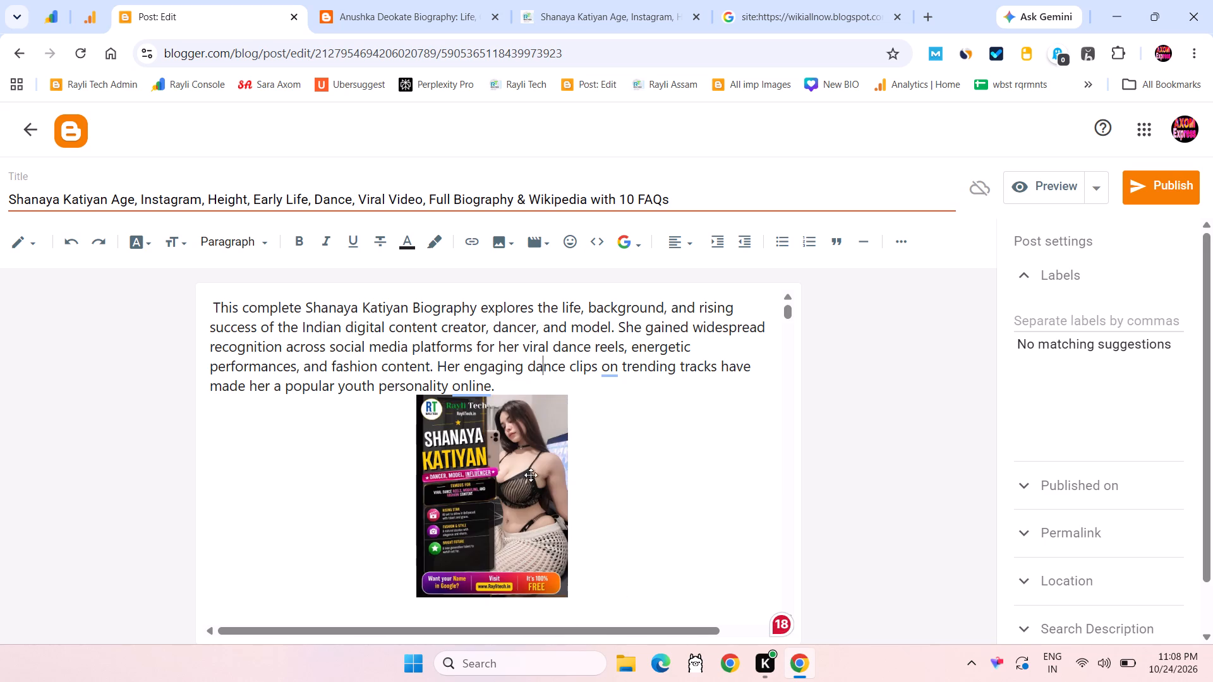
pyautogui.click(521, 474)
pyautogui.scroll(-2, 521, 474)
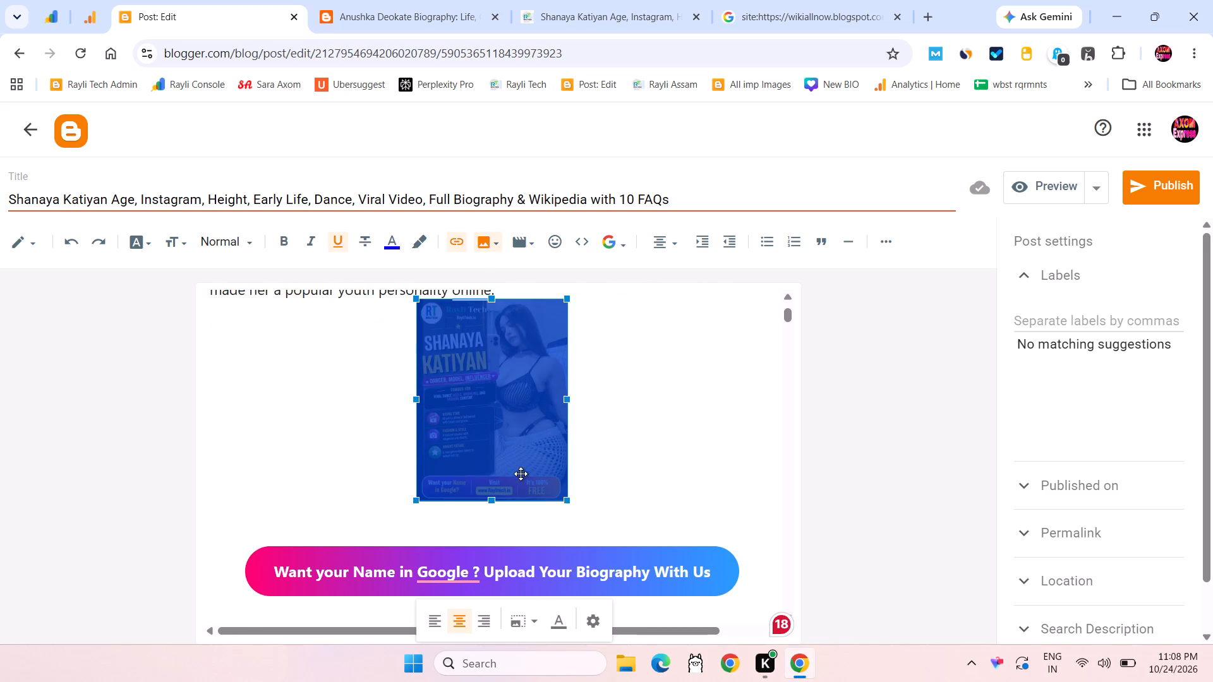
pyautogui.click(598, 625)
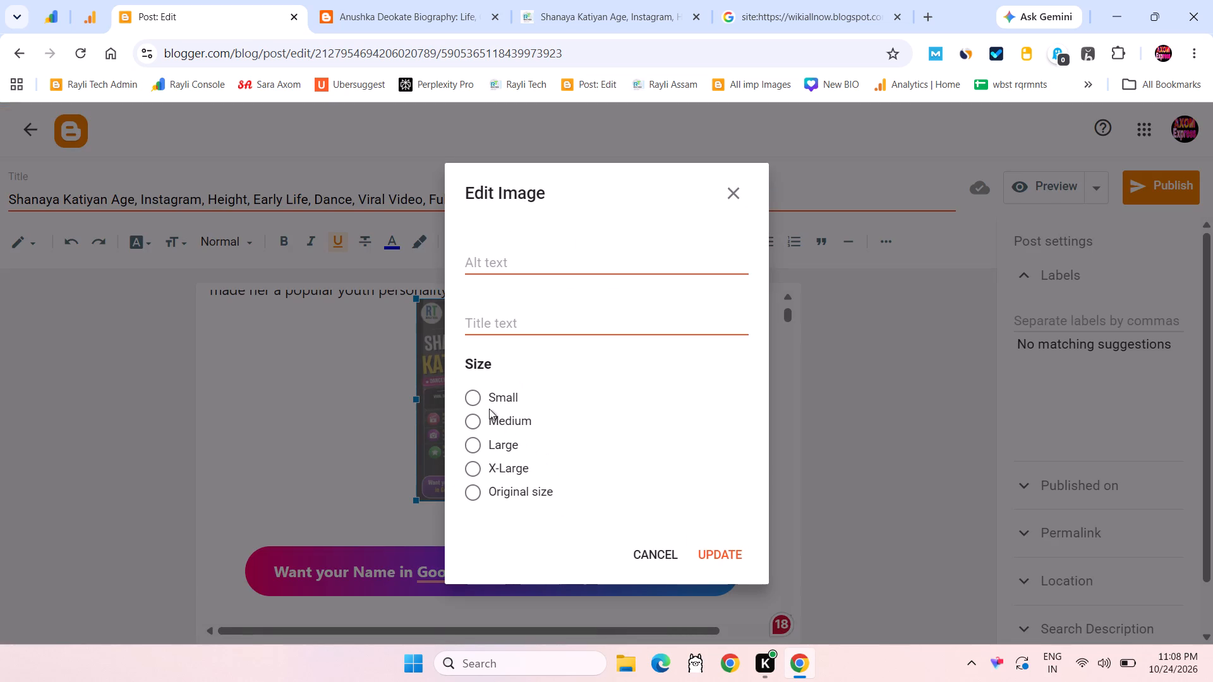
pyautogui.click(471, 421)
pyautogui.click(720, 560)
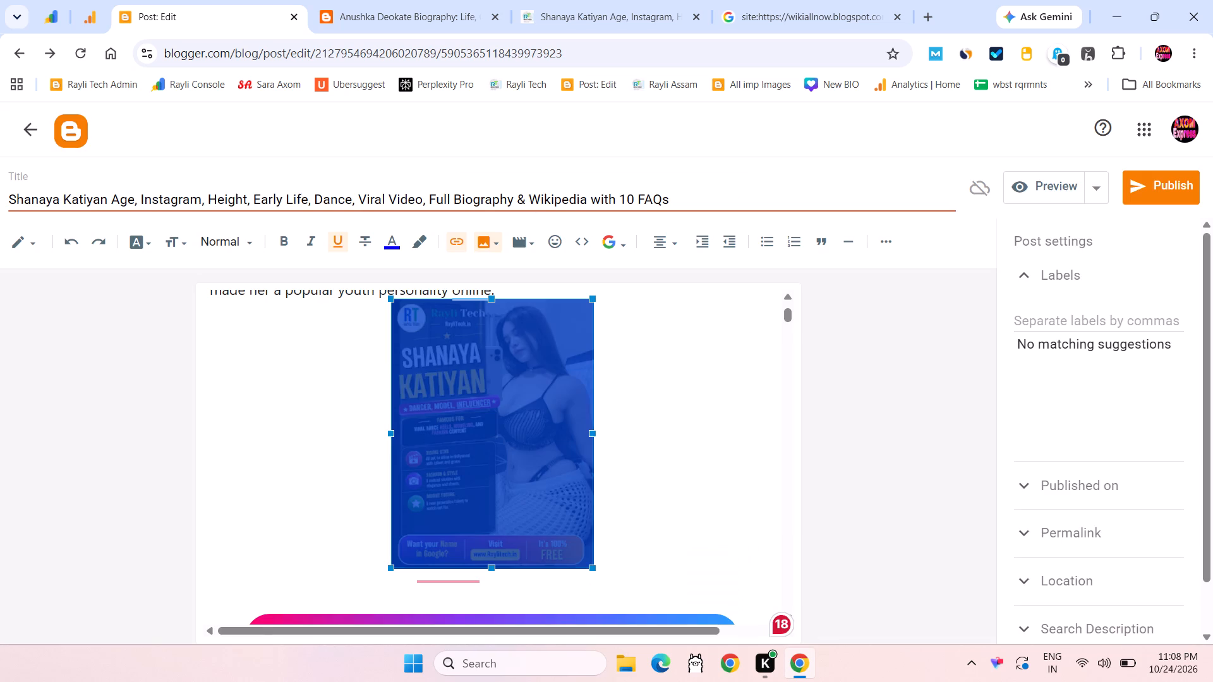
pyautogui.click(716, 502)
# Delete the empty line between the poster image and the first "Want your Name in Google ?" banner.
pyautogui.scroll(-2, 716, 502)
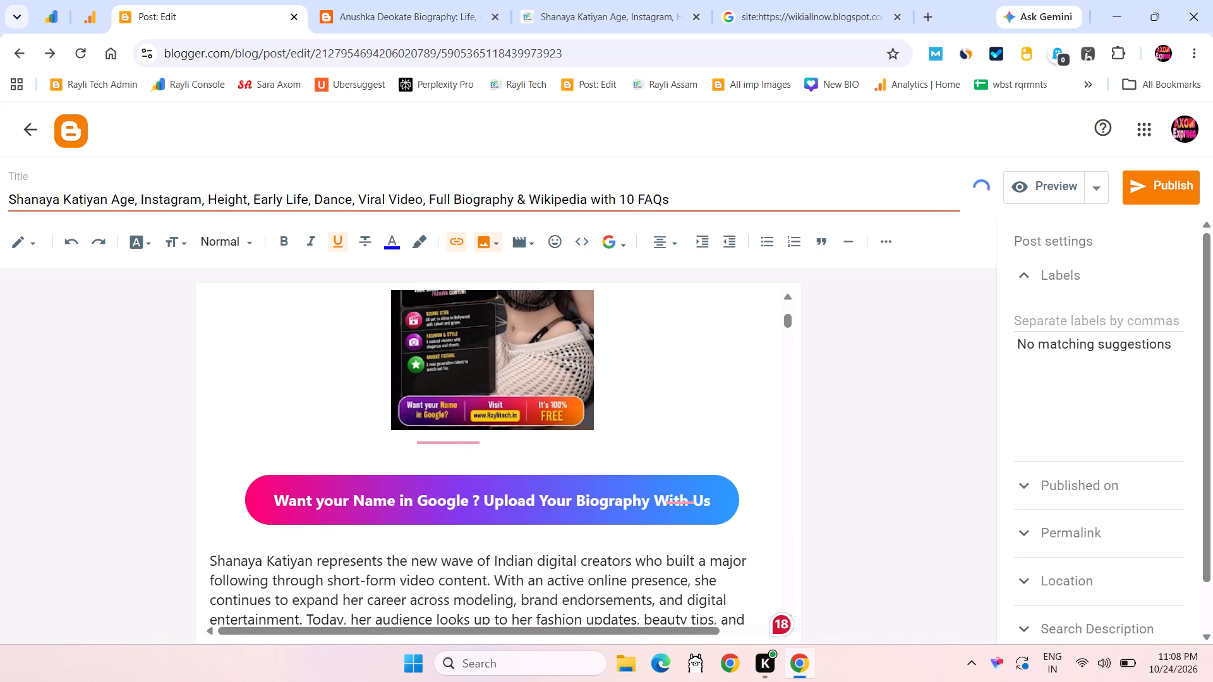
pyautogui.scroll(-1, 716, 502)
pyautogui.click(483, 431)
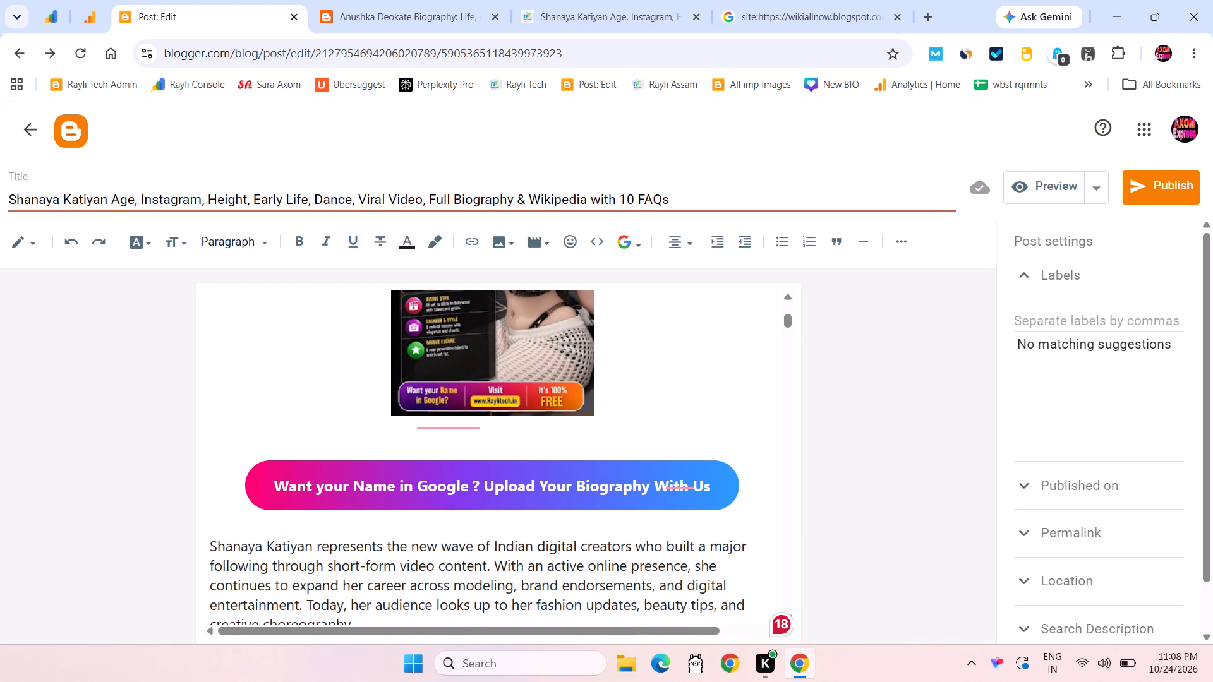
pyautogui.press('Delete')
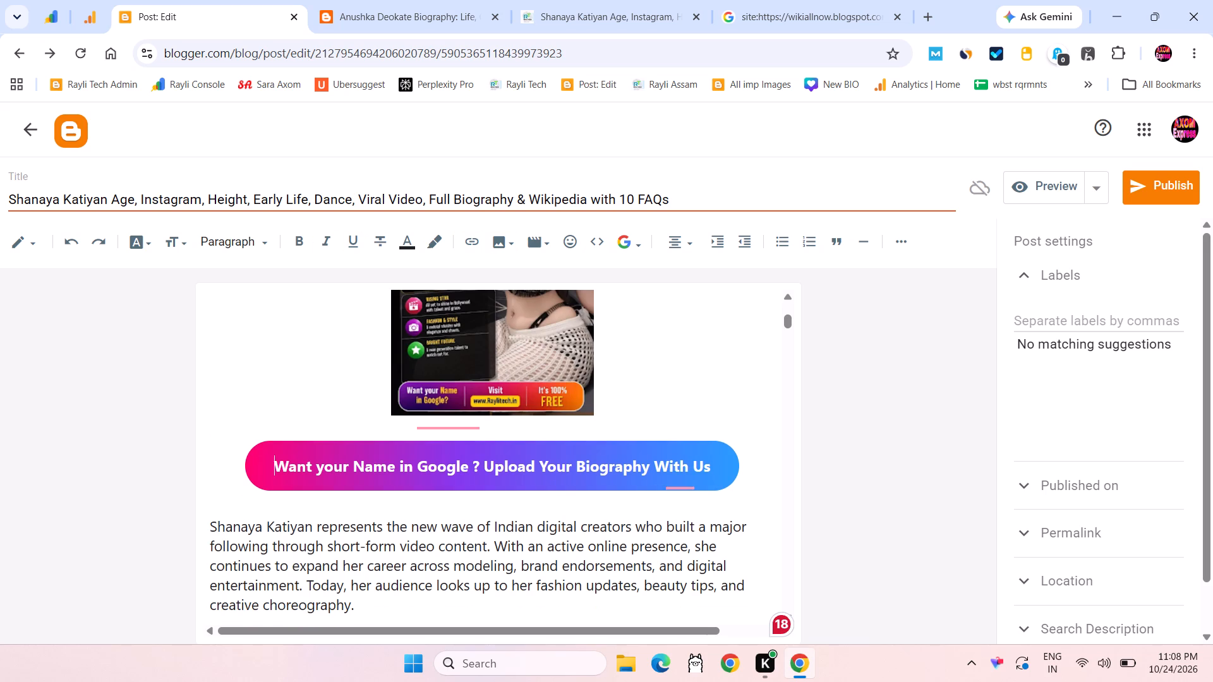
pyautogui.click(565, 553)
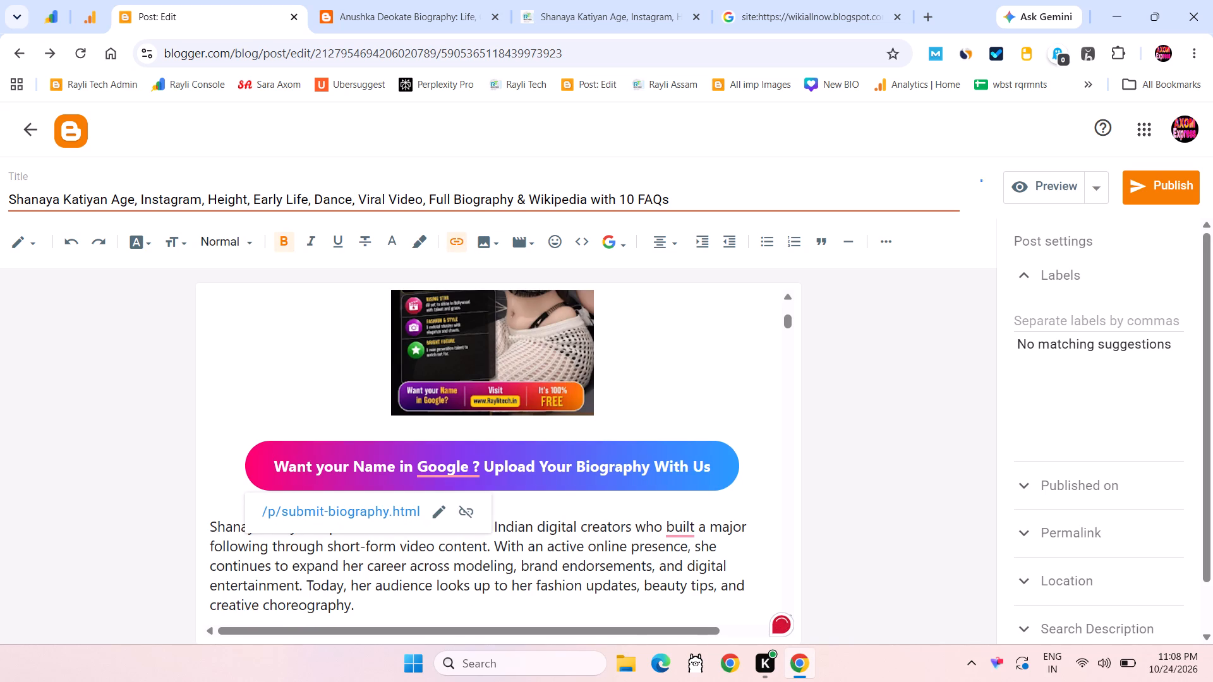
pyautogui.scroll(-2, 565, 553)
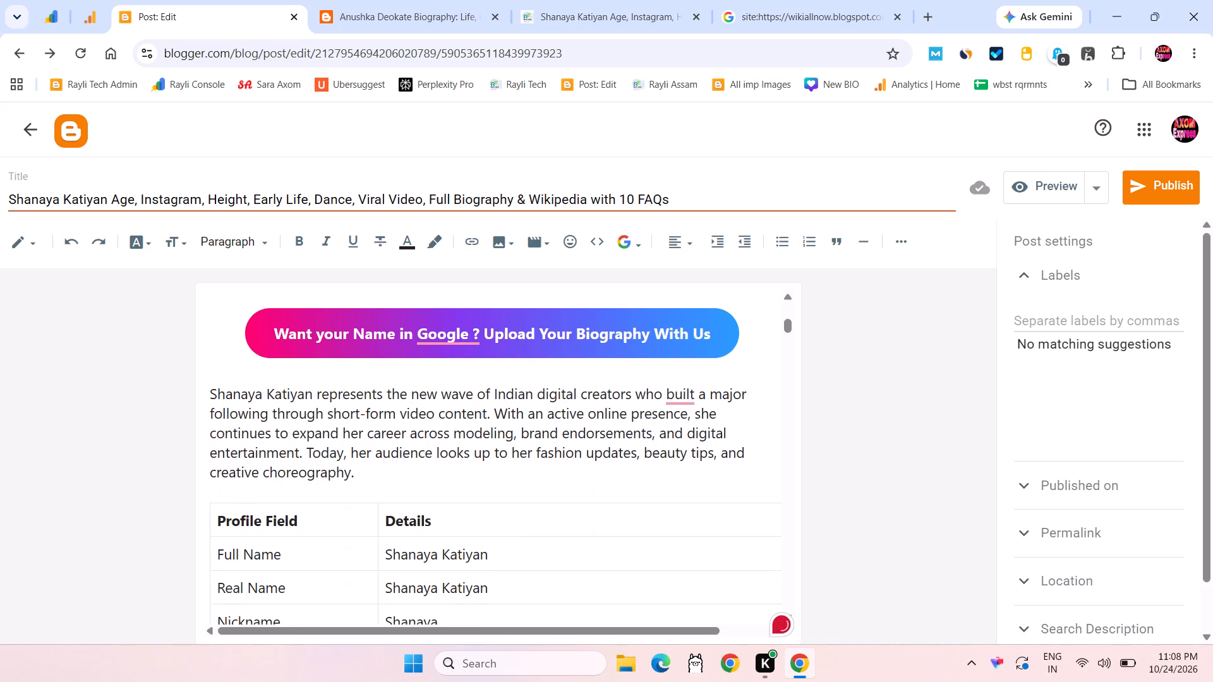
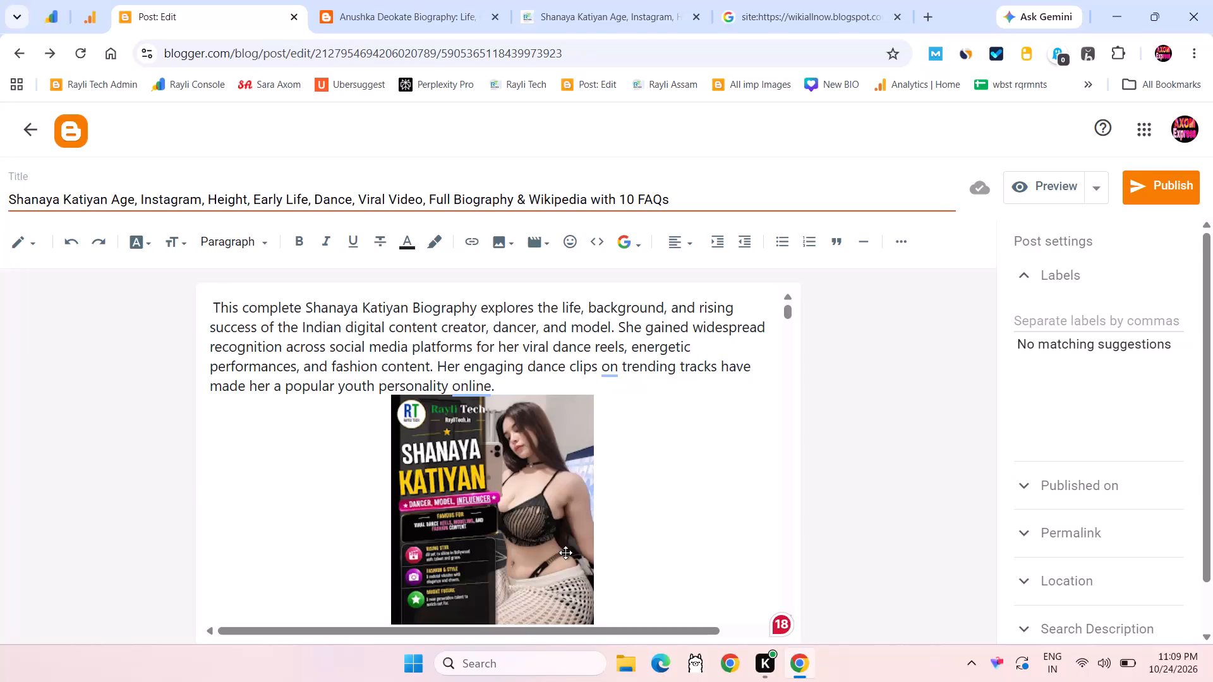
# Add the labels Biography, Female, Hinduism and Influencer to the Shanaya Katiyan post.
pyautogui.scroll(-1, 565, 553)
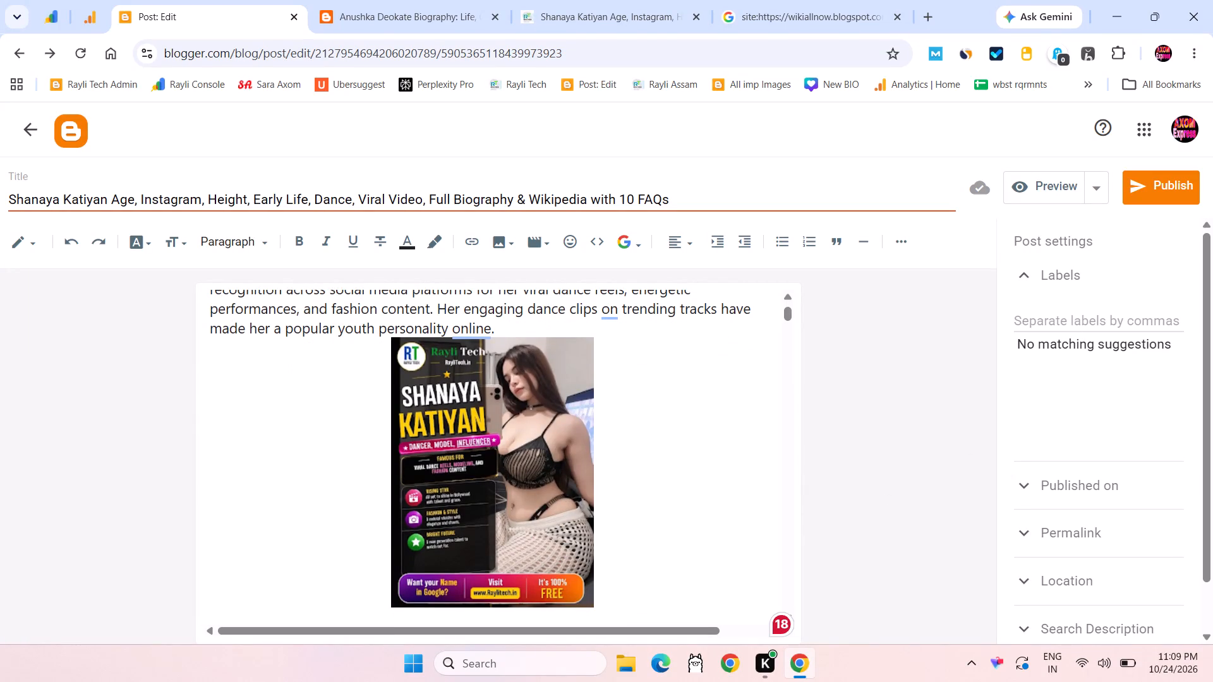
pyautogui.click(1081, 325)
pyautogui.click(1062, 347)
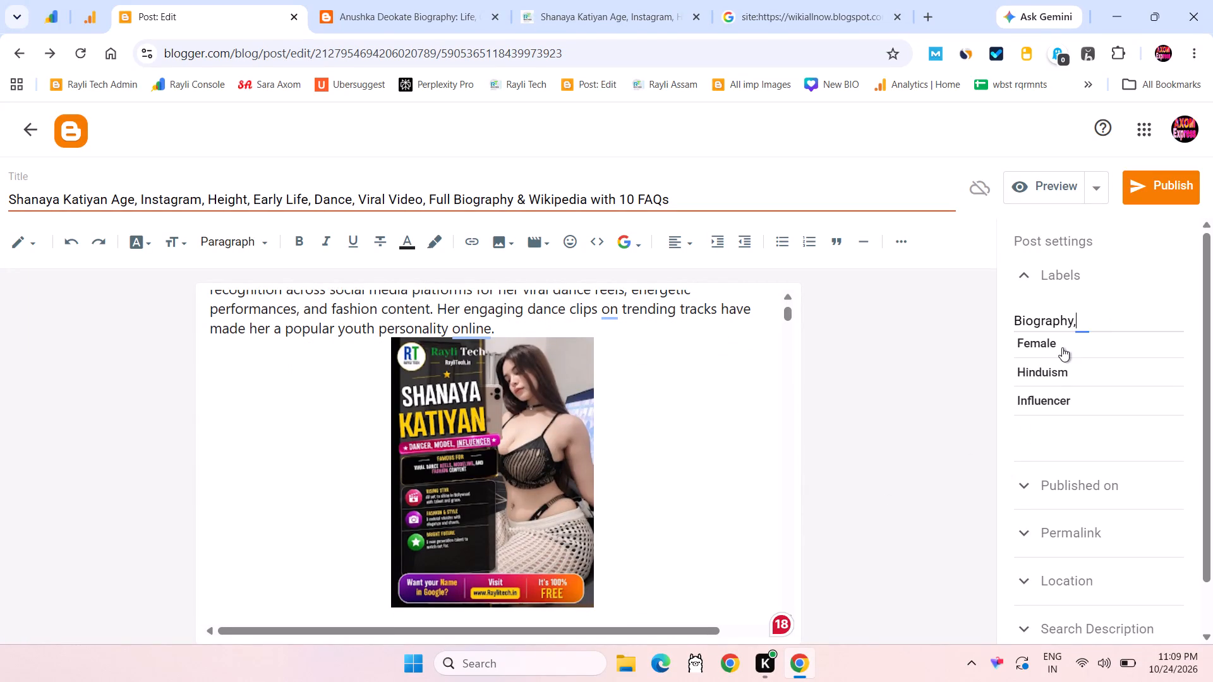
pyautogui.click(1062, 347)
pyautogui.click(1062, 347)
pyautogui.click(1062, 347)
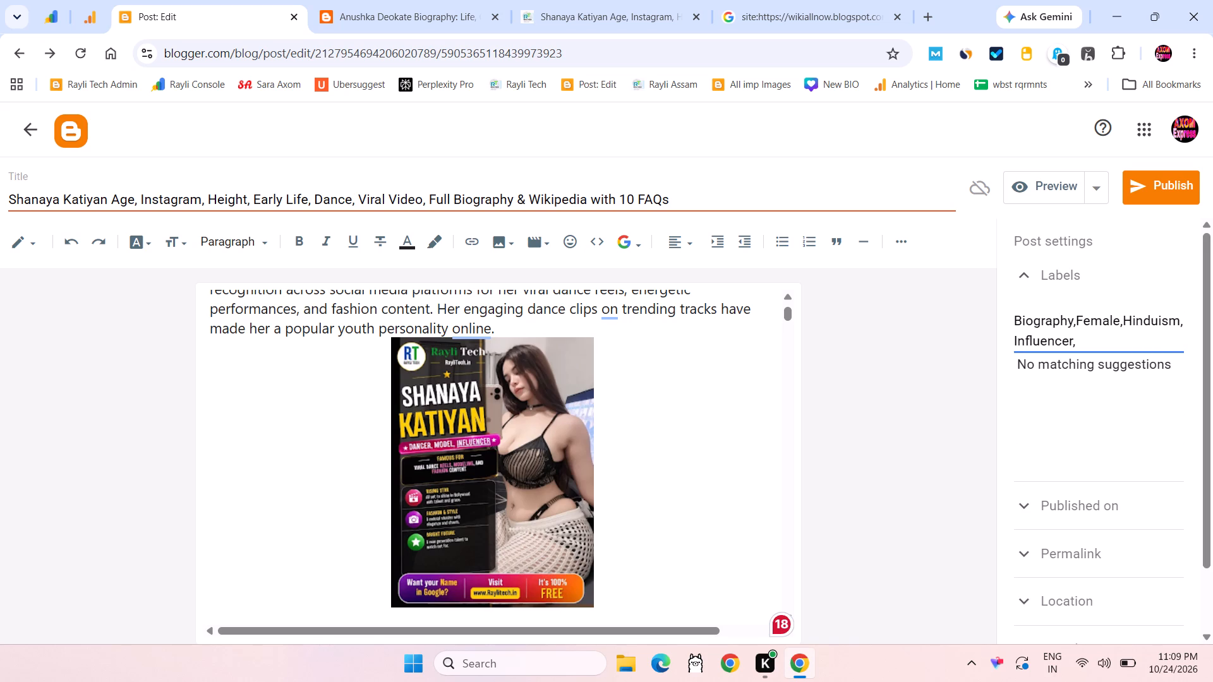
pyautogui.scroll(-3, 962, 431)
pyautogui.click(1164, 199)
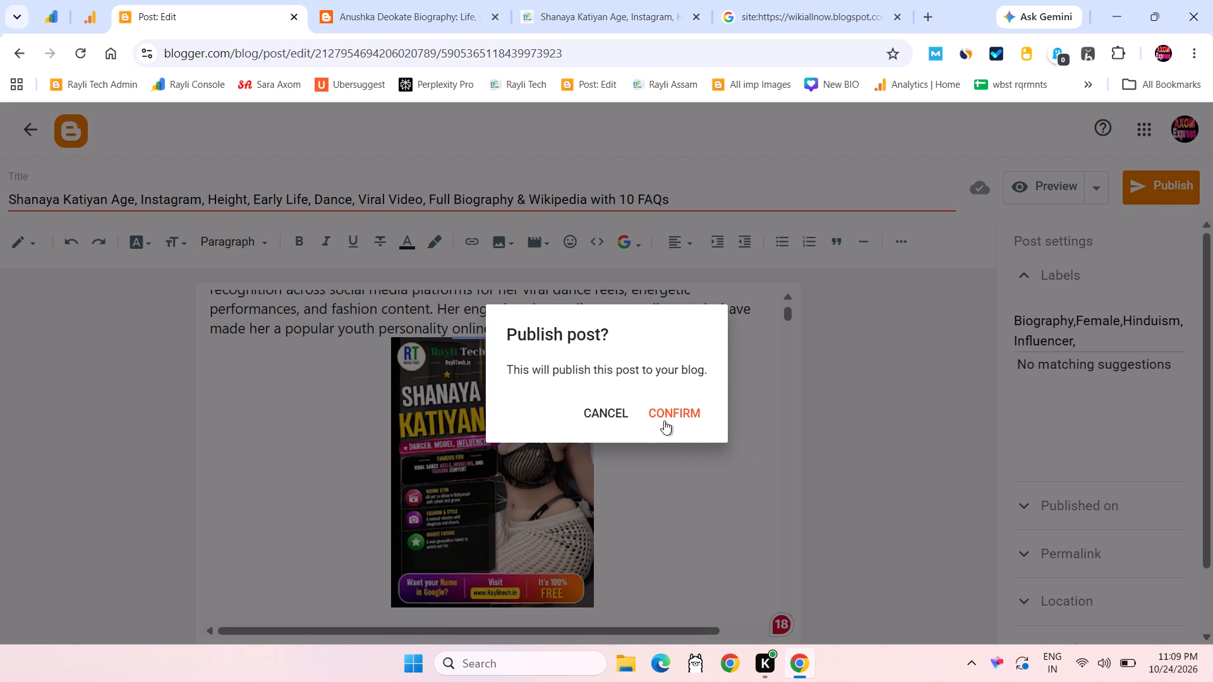
pyautogui.click(664, 419)
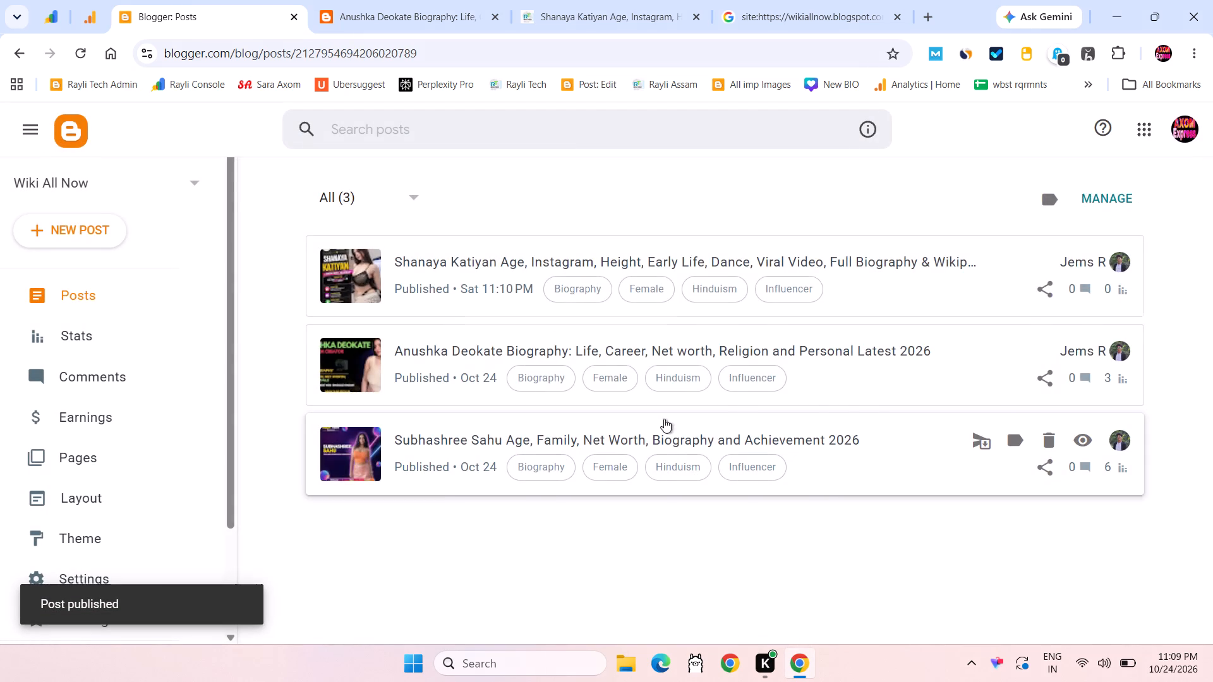
pyautogui.click(395, 8)
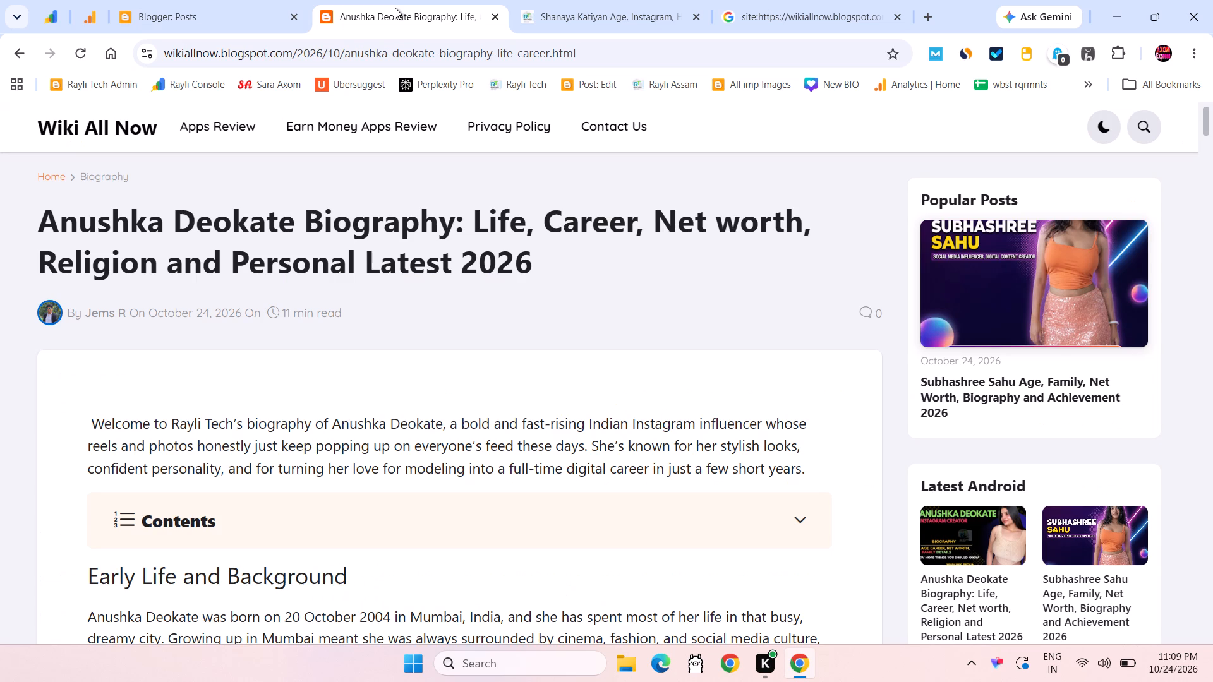
pyautogui.click(117, 124)
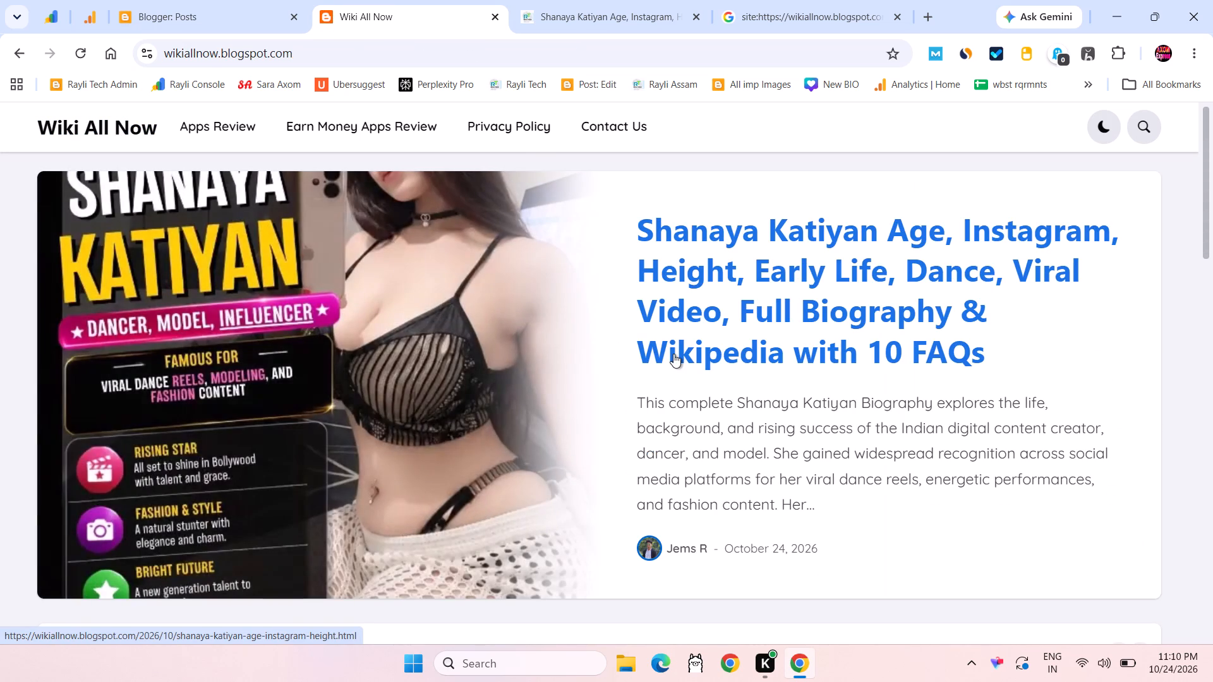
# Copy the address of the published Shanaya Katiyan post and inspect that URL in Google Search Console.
pyautogui.click(732, 309)
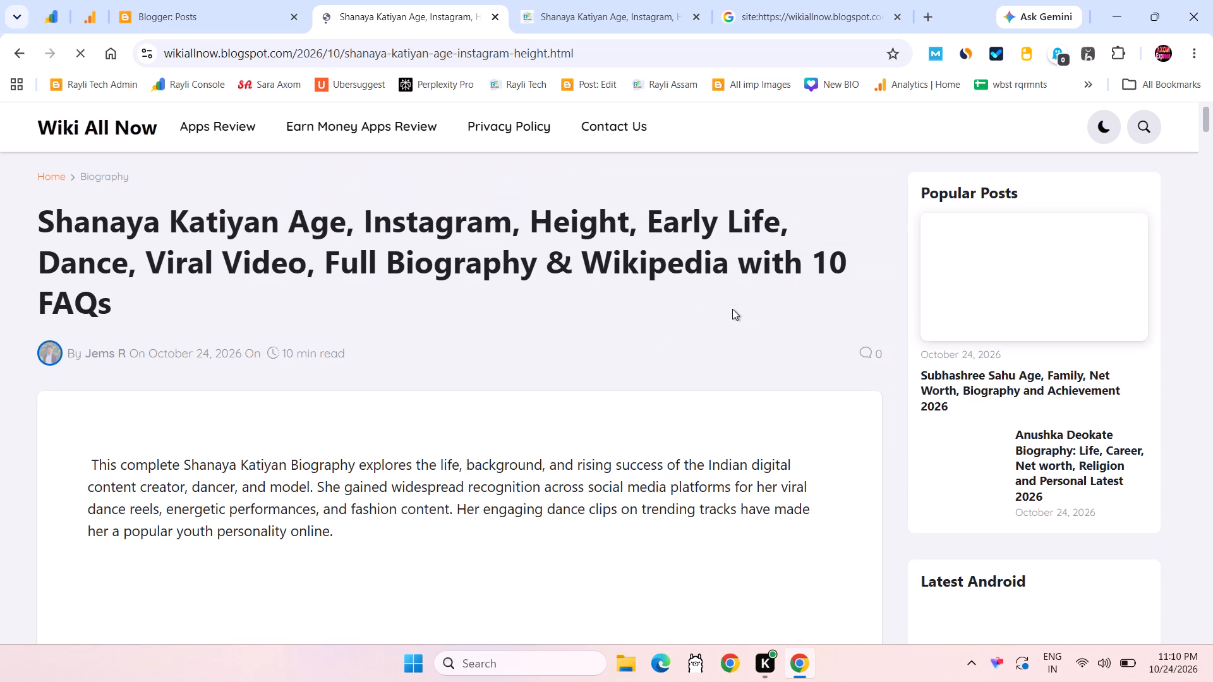
pyautogui.click(607, 49)
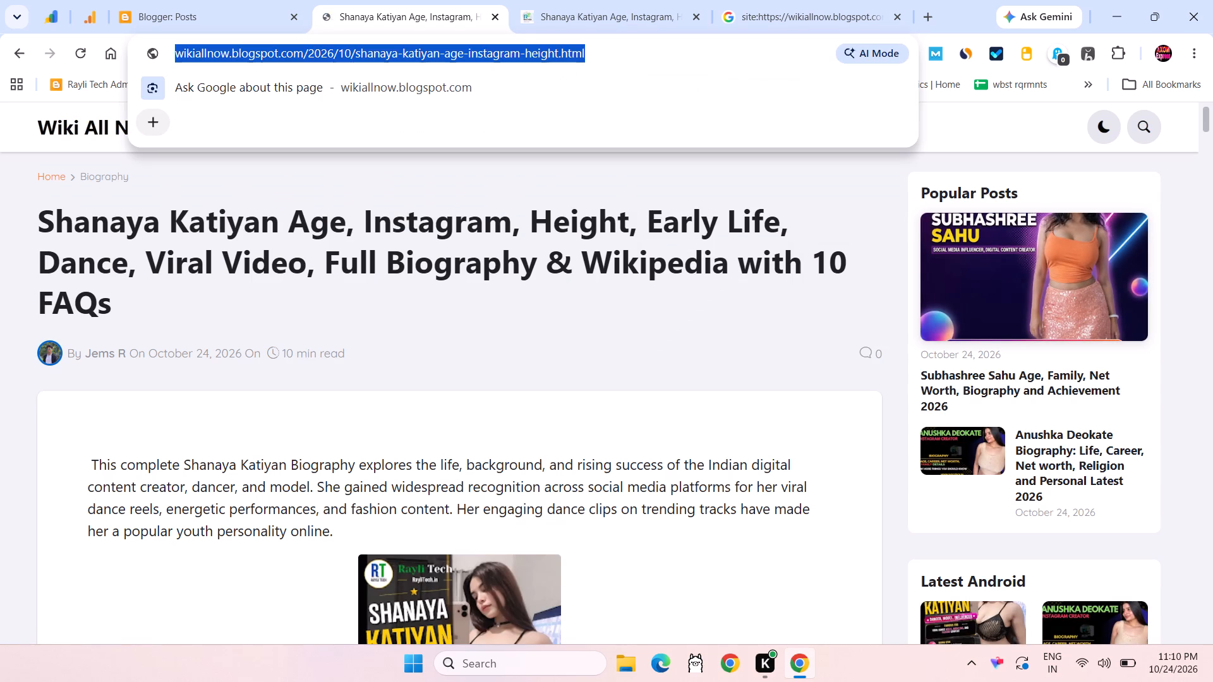
pyautogui.hotkey('ctrl', 'c')
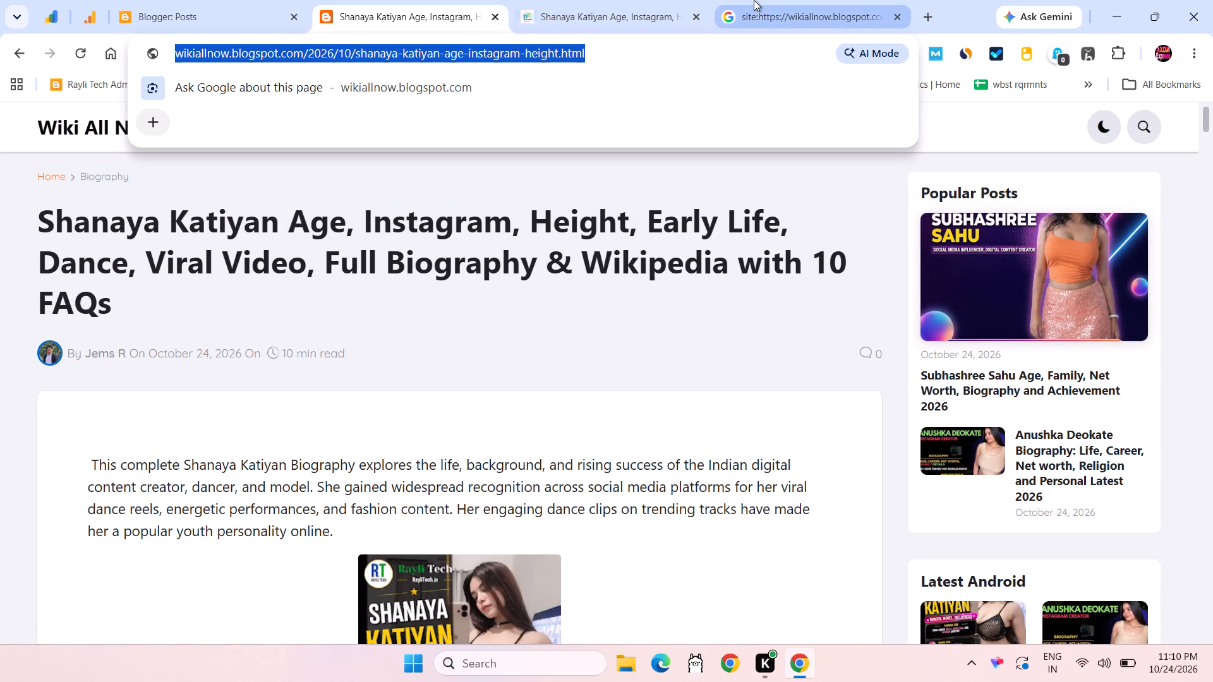
pyautogui.click(49, 9)
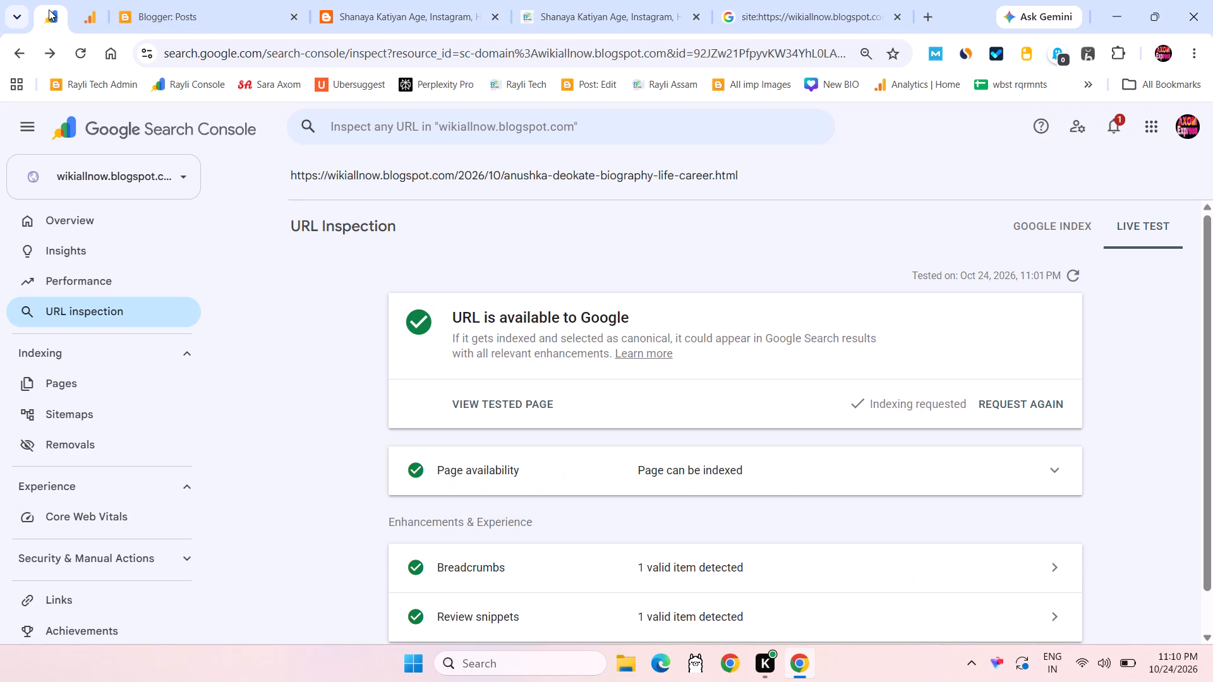
pyautogui.click(419, 119)
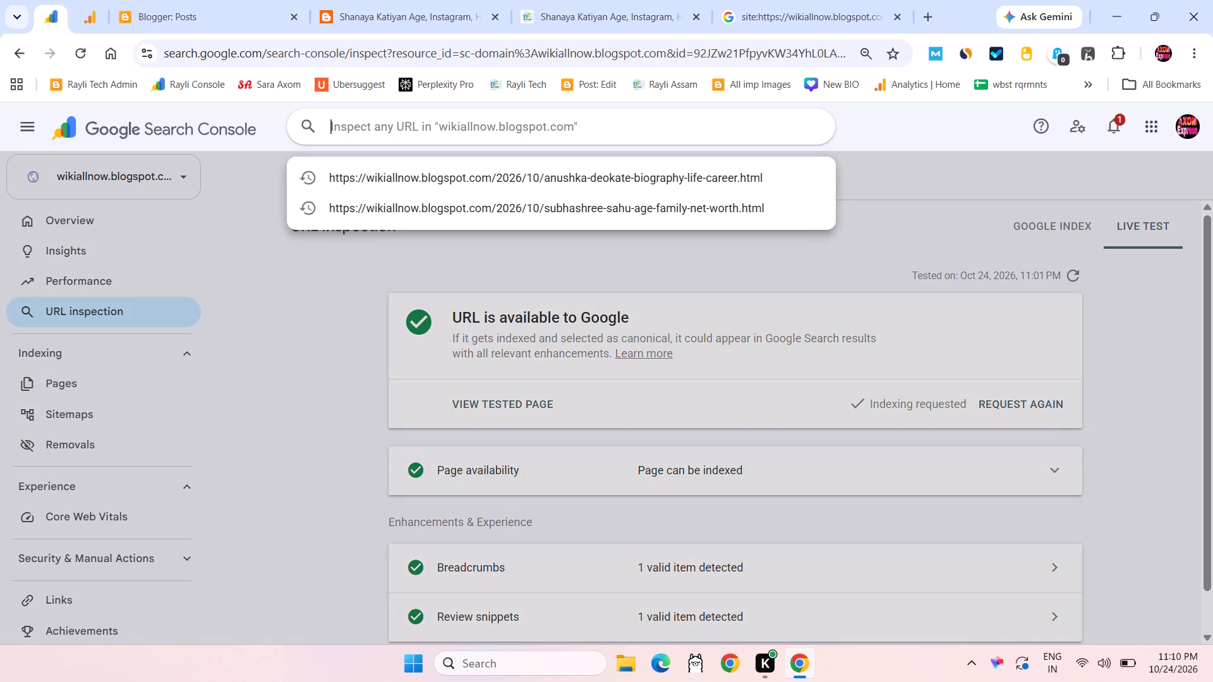
pyautogui.hotkey('ctrl', 'v')
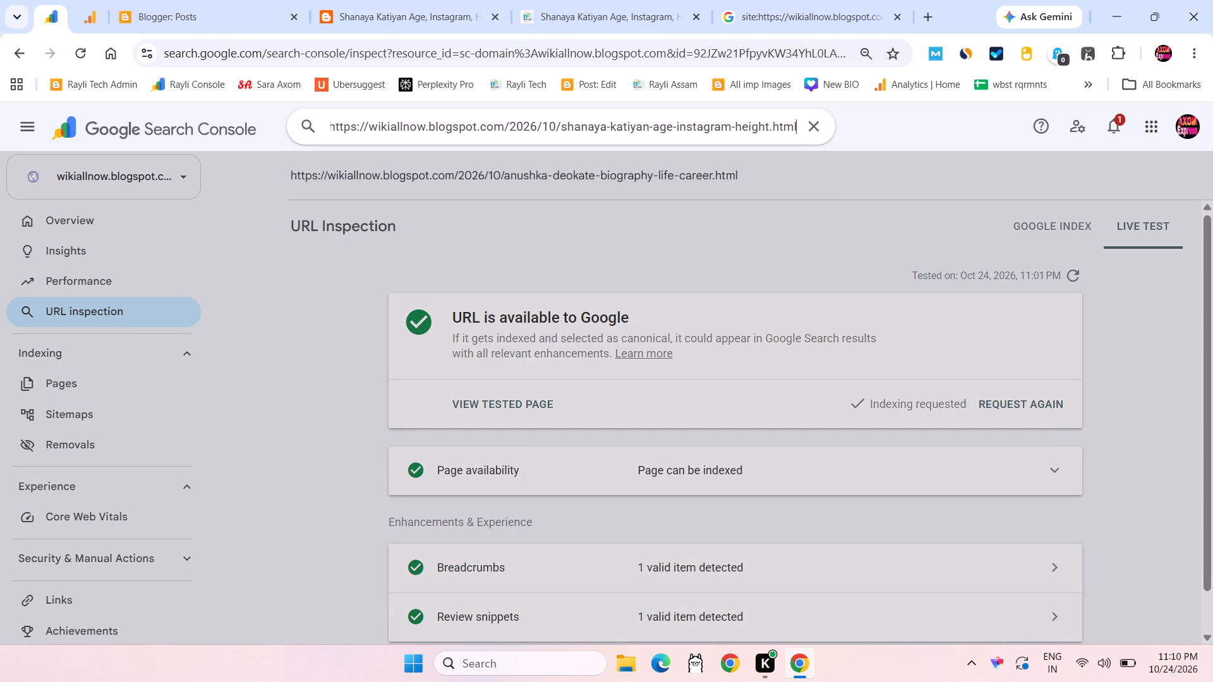
pyautogui.press('Return')
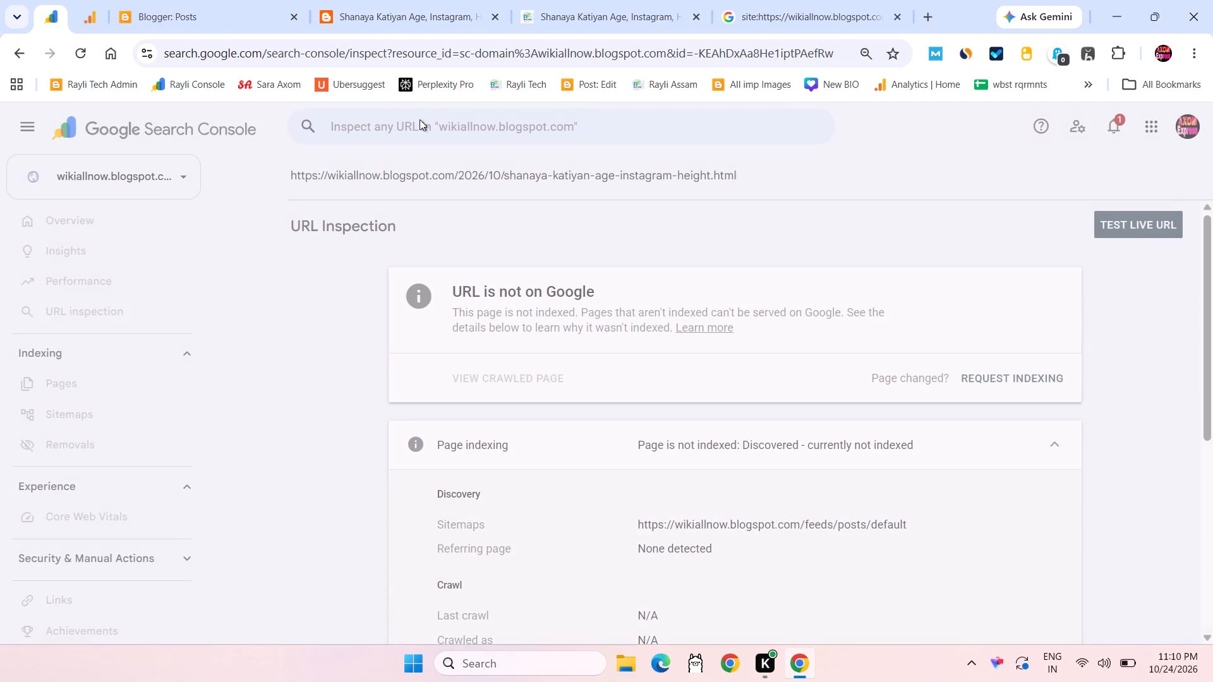
pyautogui.click(1137, 229)
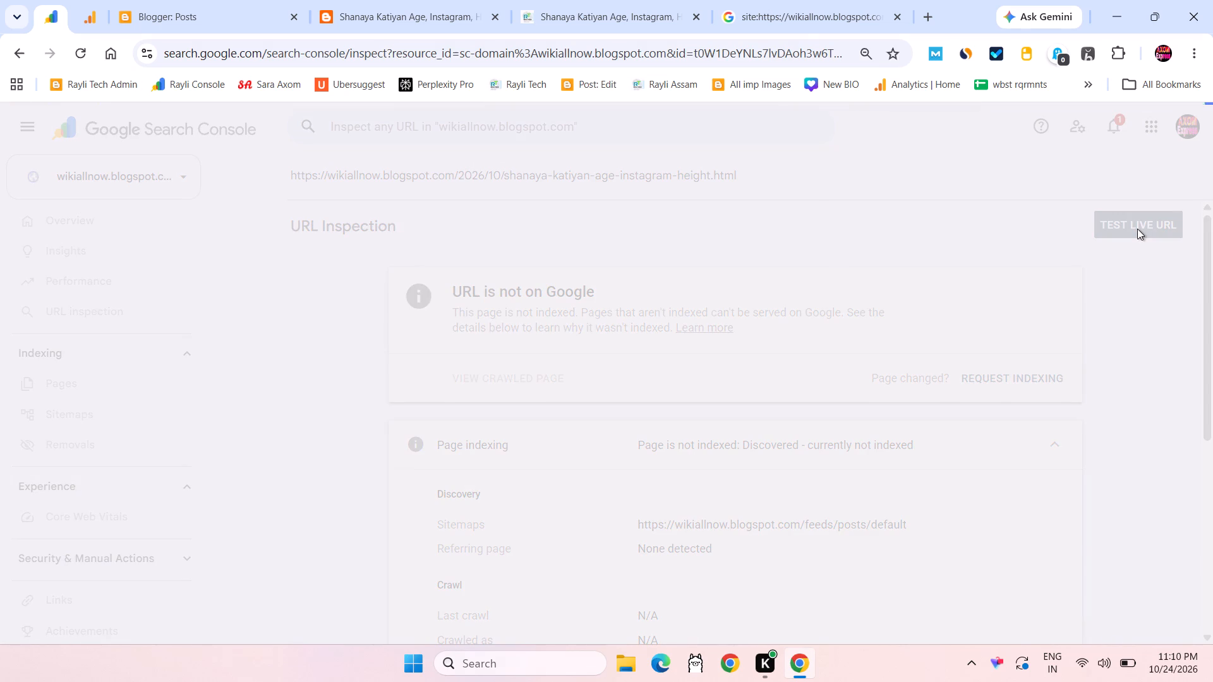
pyautogui.click(989, 397)
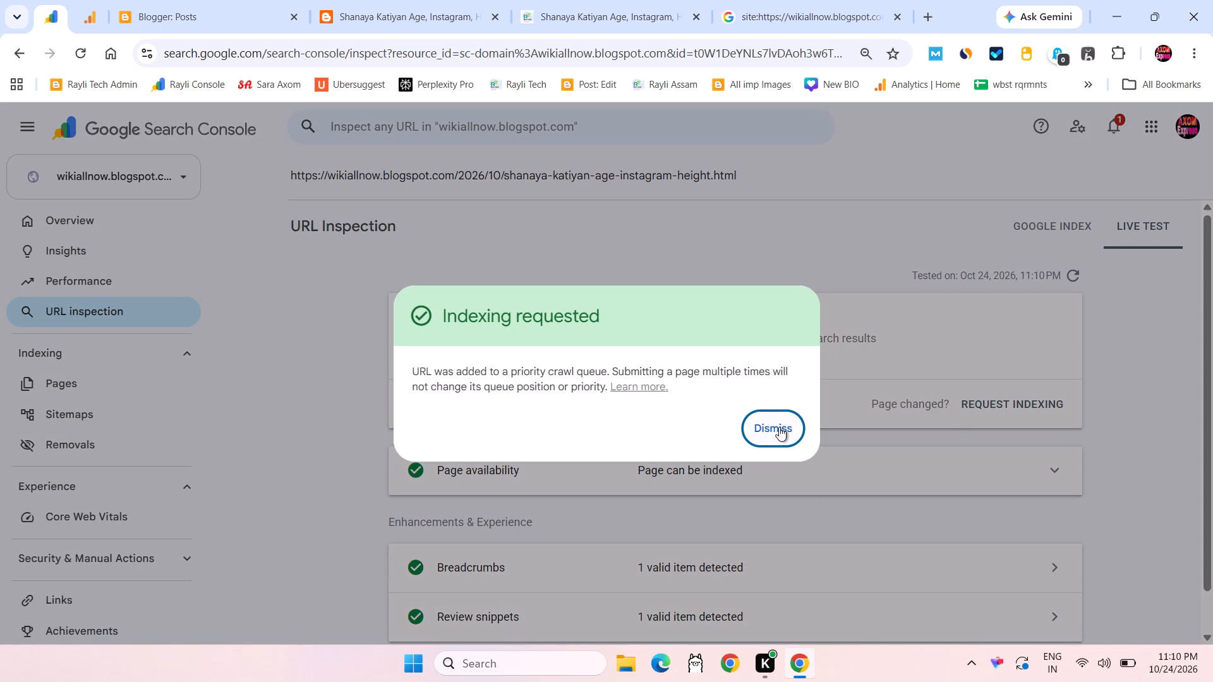
pyautogui.click(779, 428)
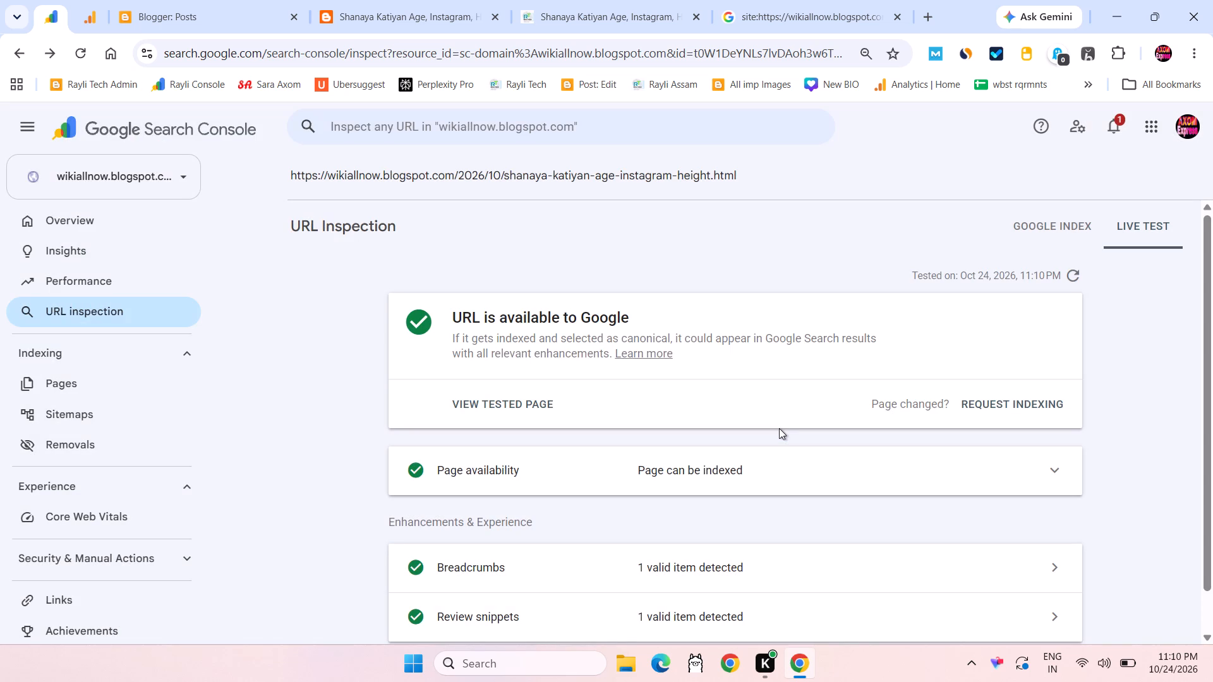
# Look at the Search Console message about improving Google presence for wikiallnow.blogspot.com, and close the messages.
pyautogui.click(1112, 114)
pyautogui.click(929, 131)
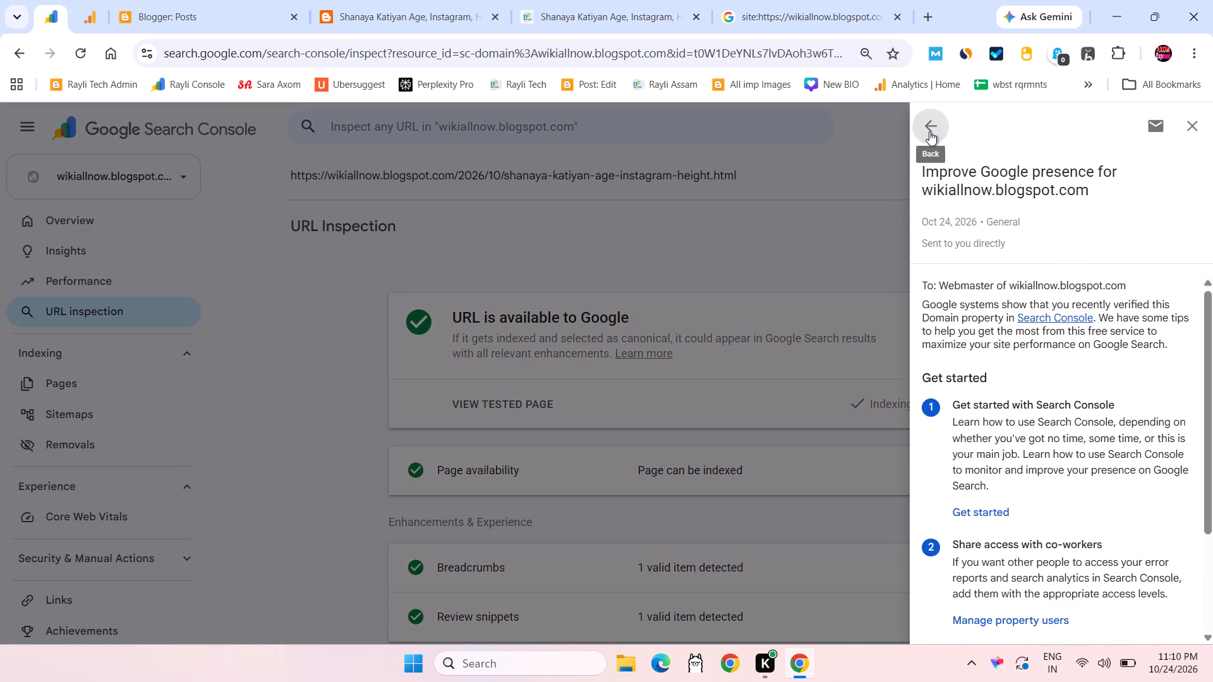
pyautogui.click(1192, 125)
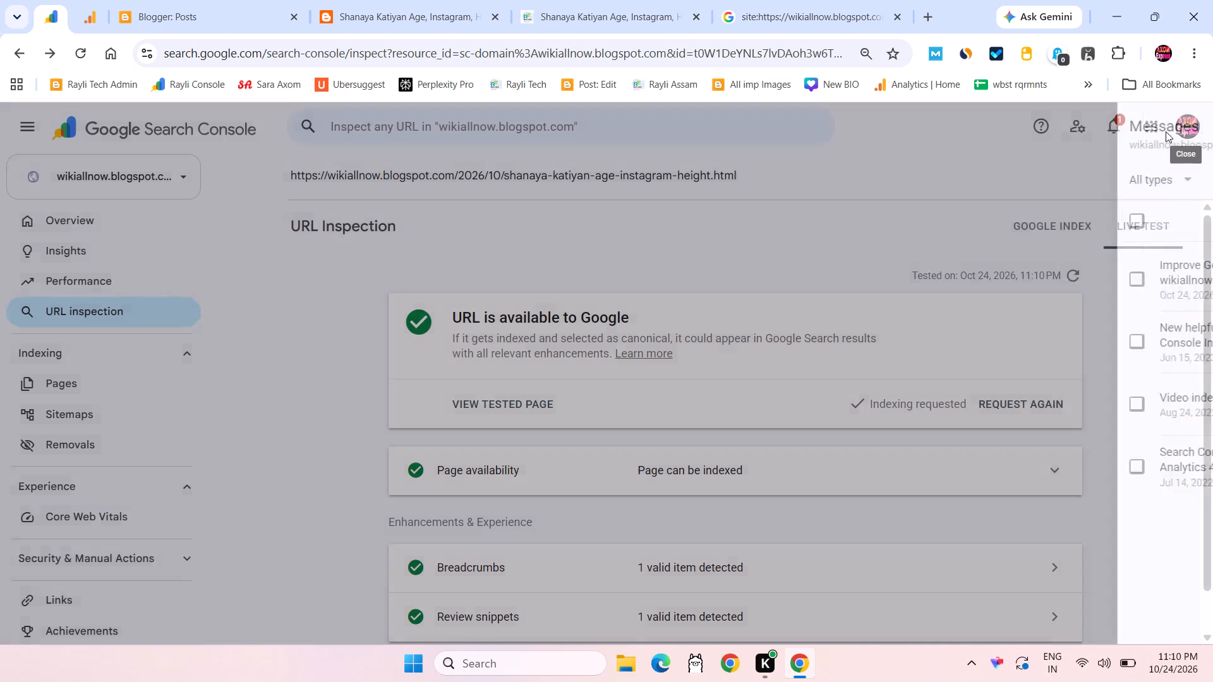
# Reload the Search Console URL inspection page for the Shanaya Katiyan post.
pyautogui.click(78, 45)
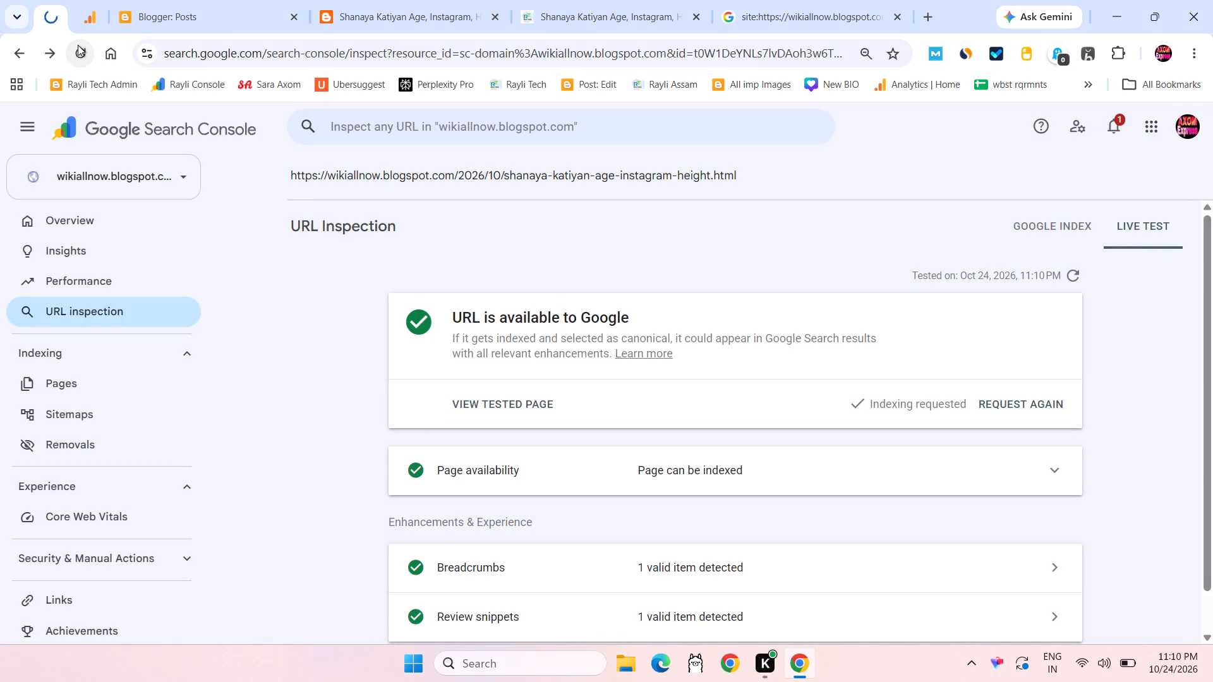
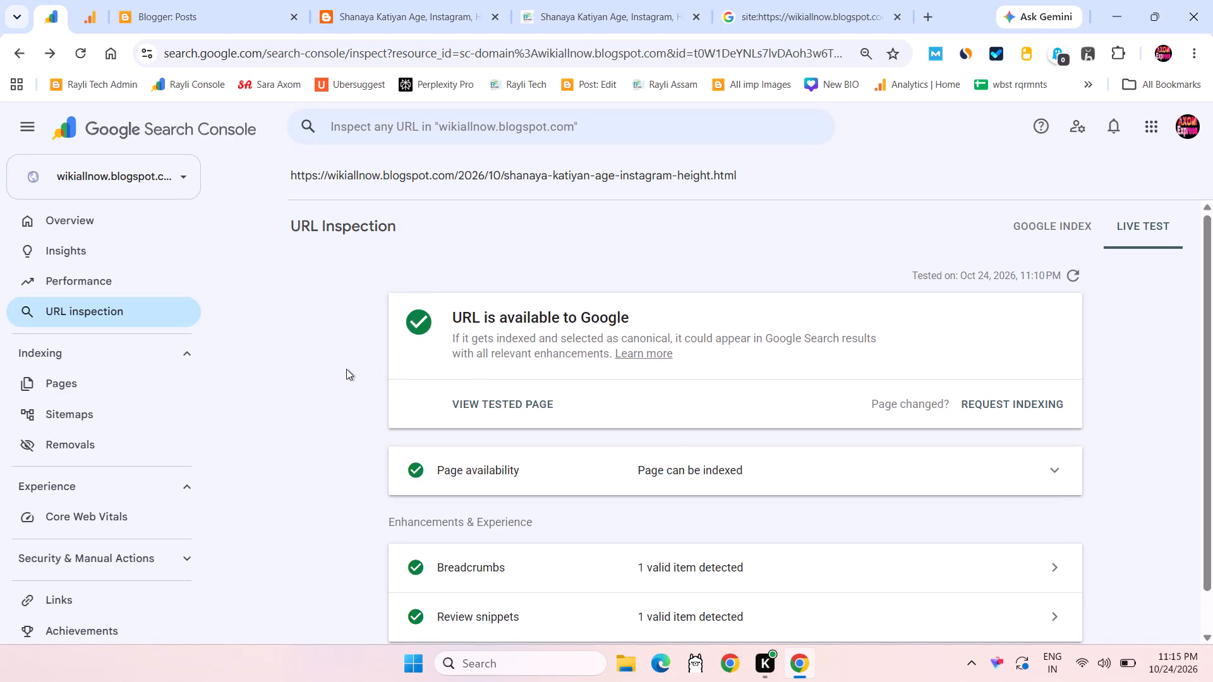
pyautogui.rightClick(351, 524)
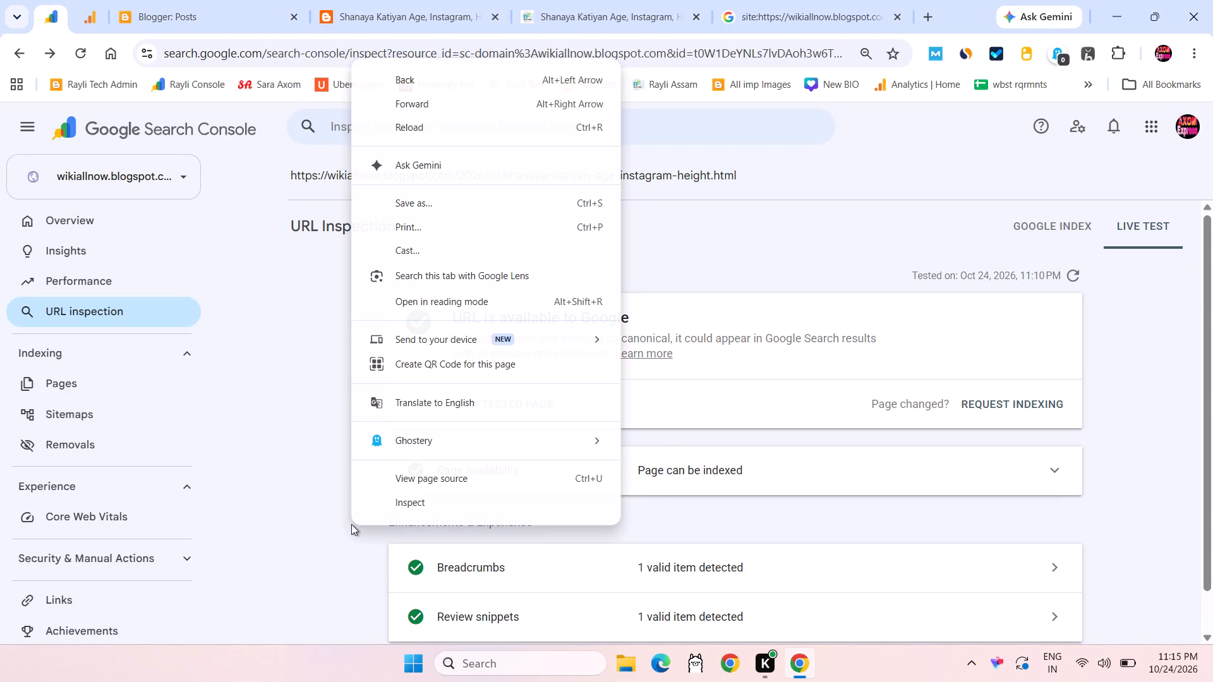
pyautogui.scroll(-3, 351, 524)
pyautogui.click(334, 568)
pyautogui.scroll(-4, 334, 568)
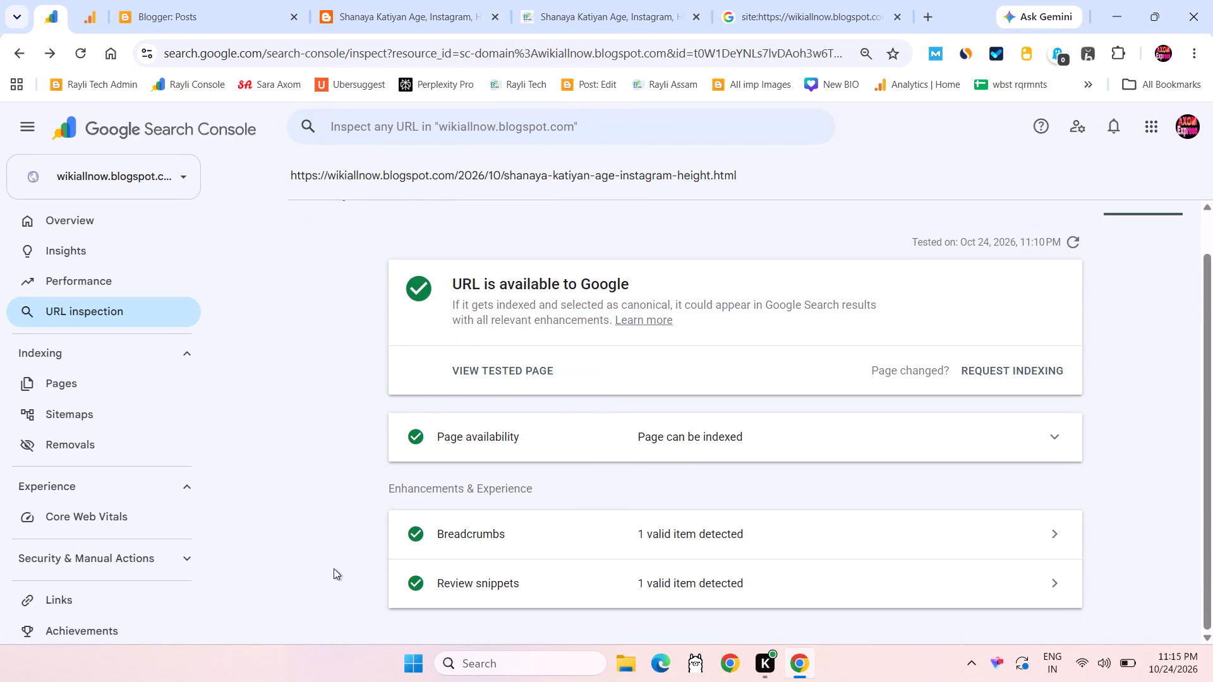
pyautogui.scroll(4, 334, 568)
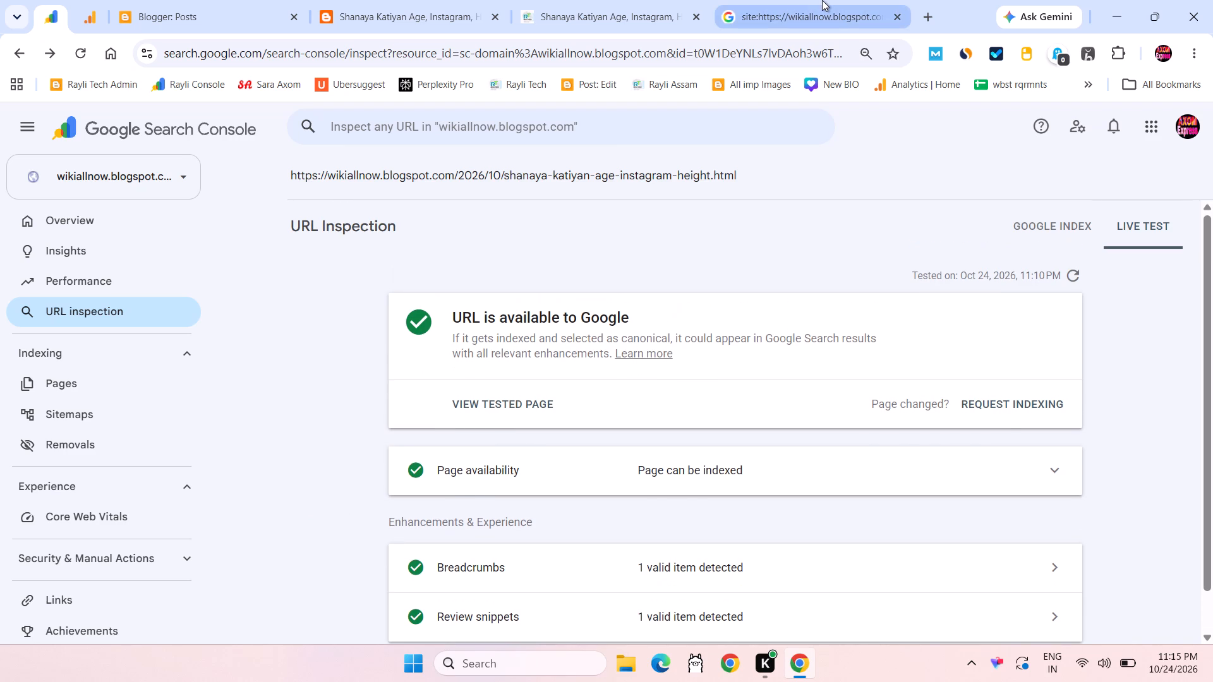
pyautogui.click(822, 0)
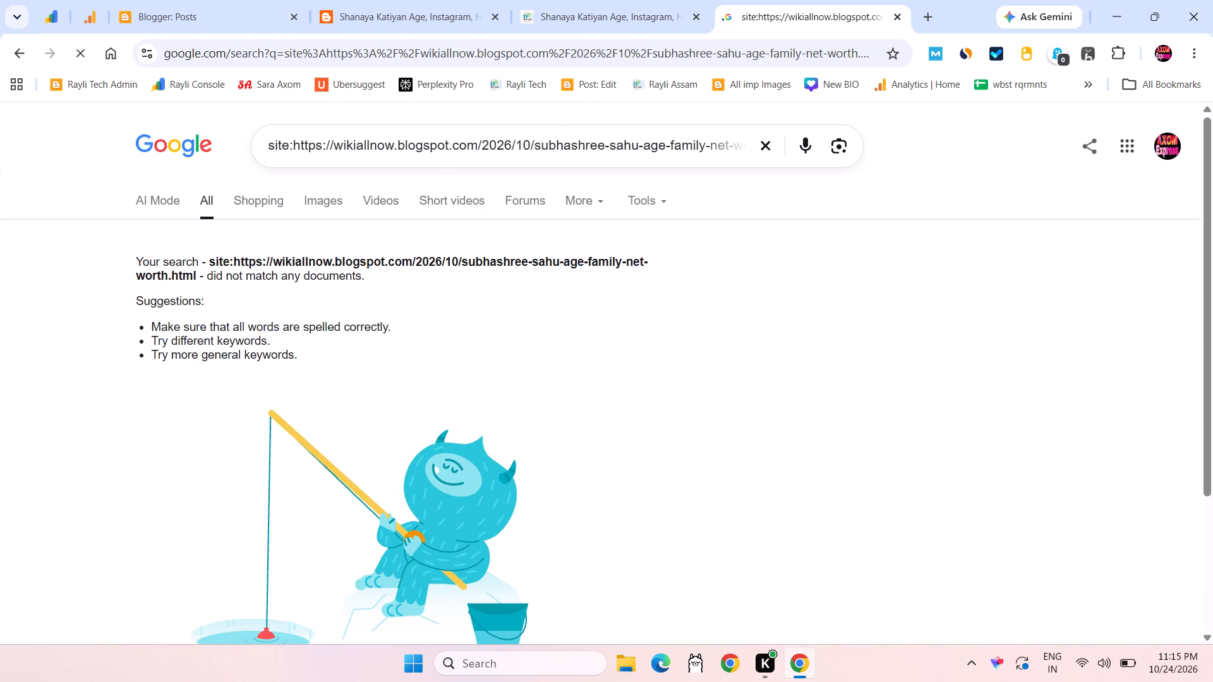
pyautogui.moveTo(479, 145); pyautogui.dragTo(739, 144)
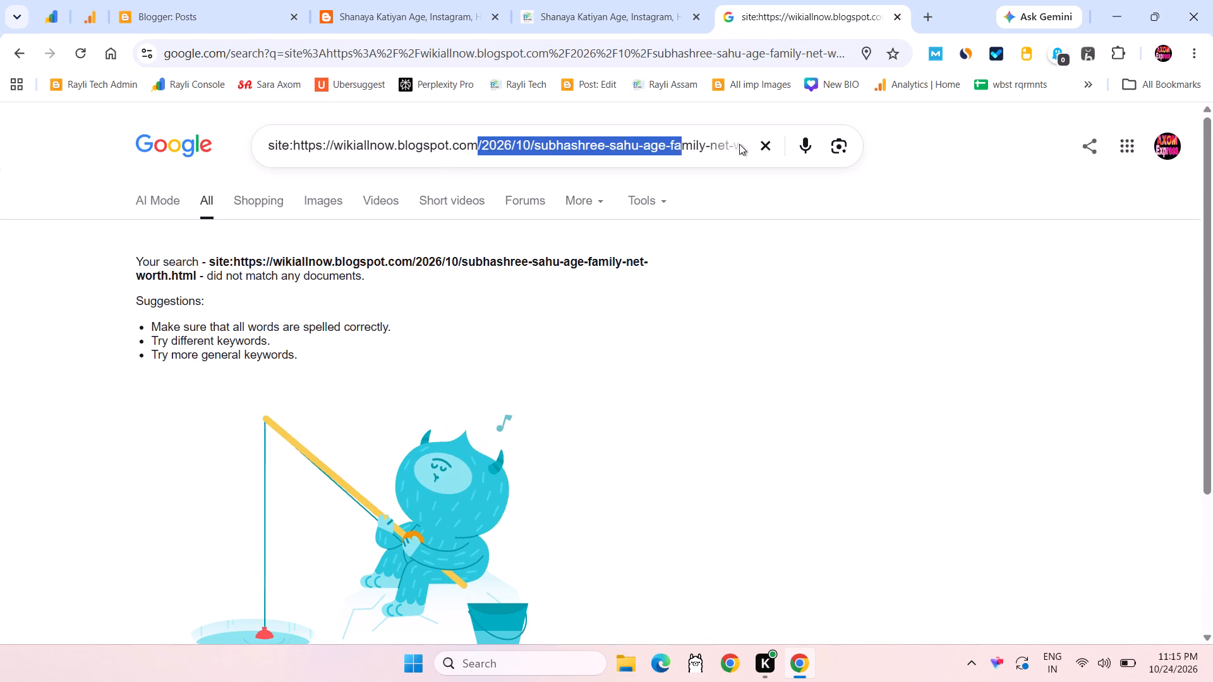
pyautogui.moveTo(739, 144); pyautogui.dragTo(924, 145)
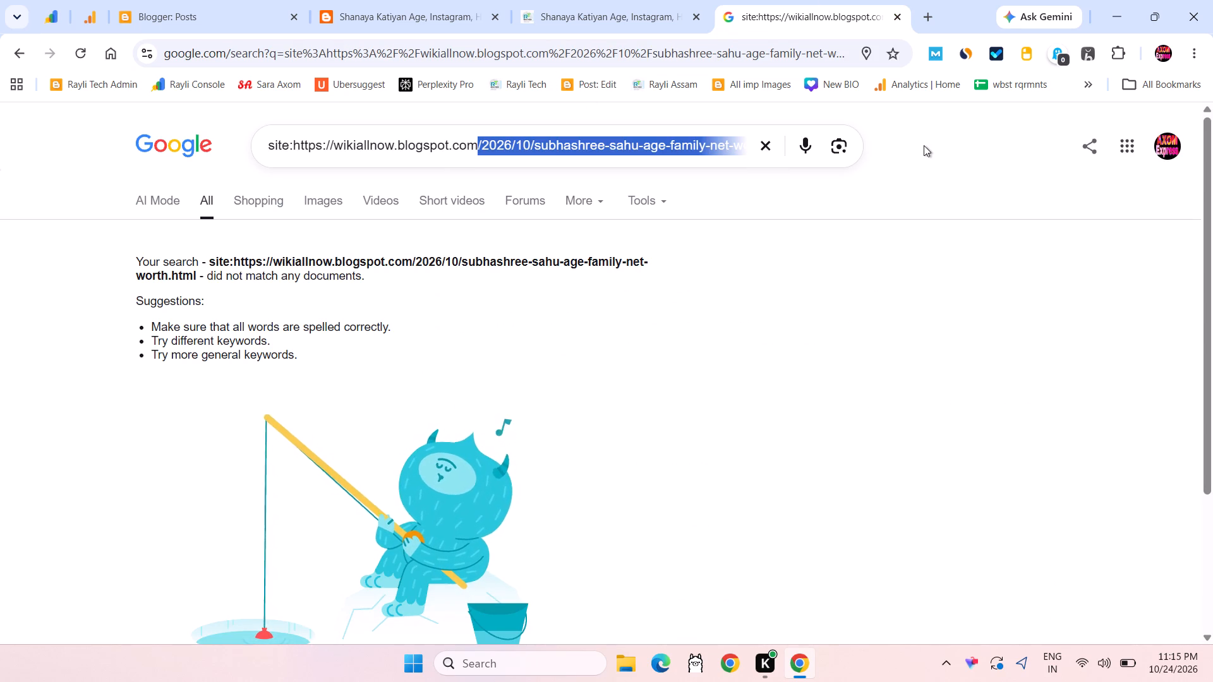
pyautogui.press('BackSpace')
pyautogui.press('Return')
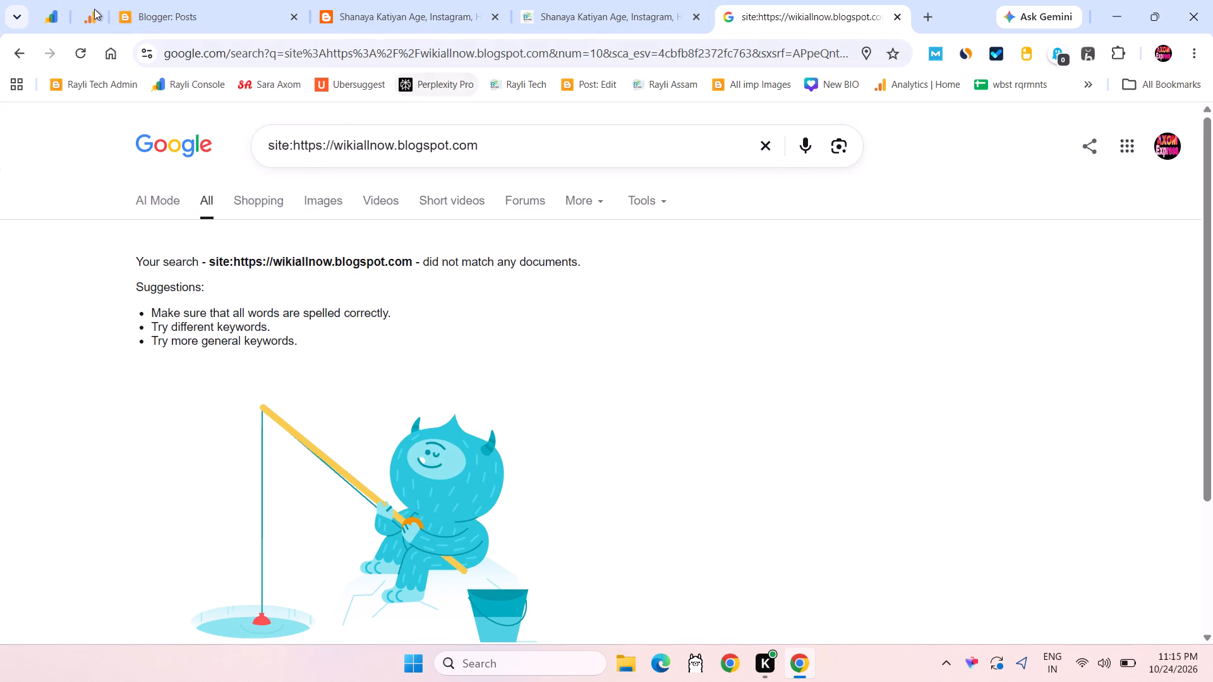
pyautogui.click(53, 4)
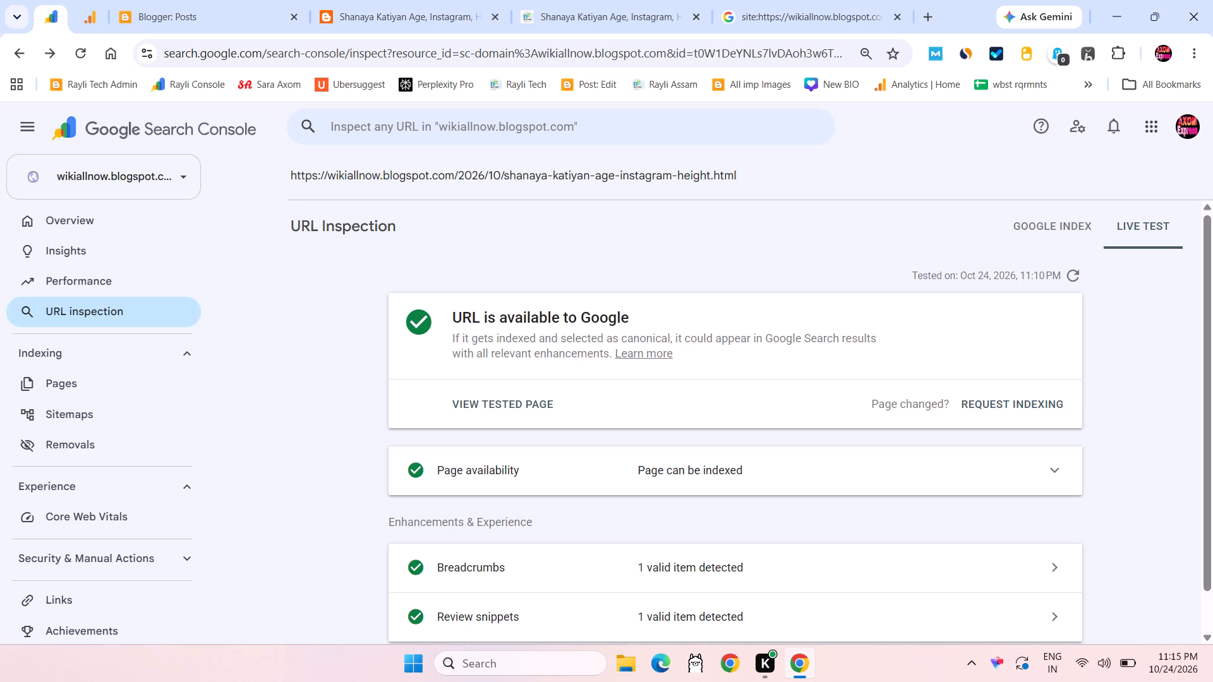
pyautogui.click(416, 131)
pyautogui.press('Down')
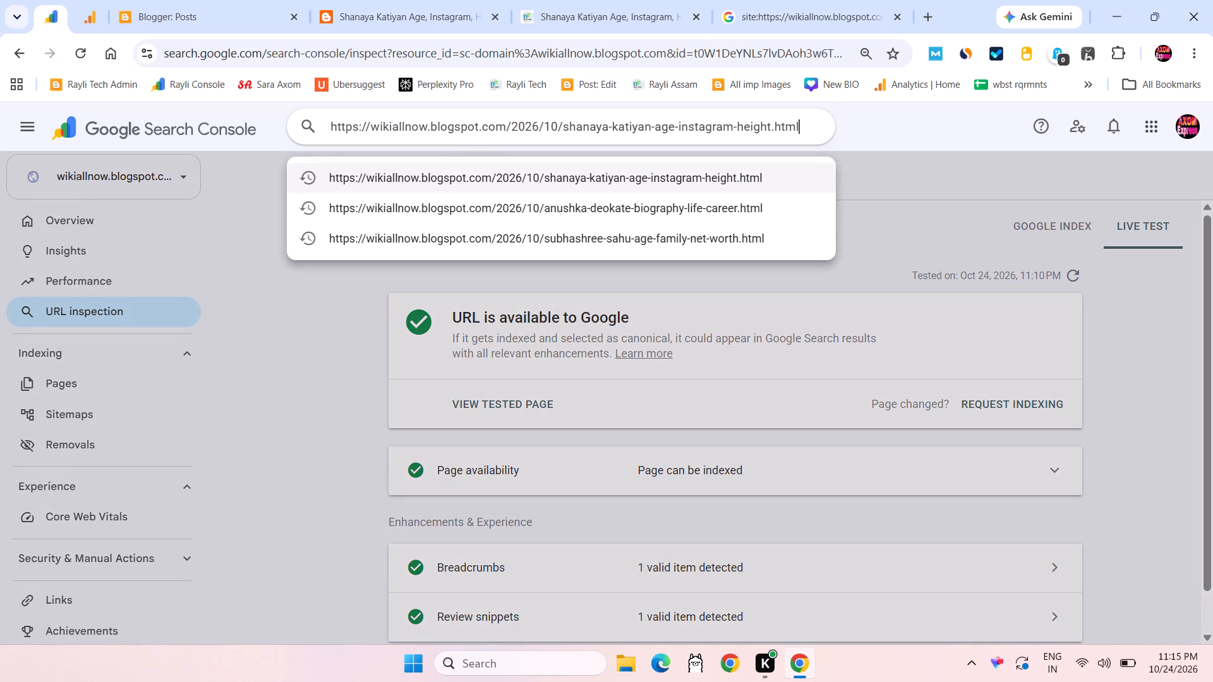
pyautogui.moveTo(510, 126); pyautogui.dragTo(696, 90)
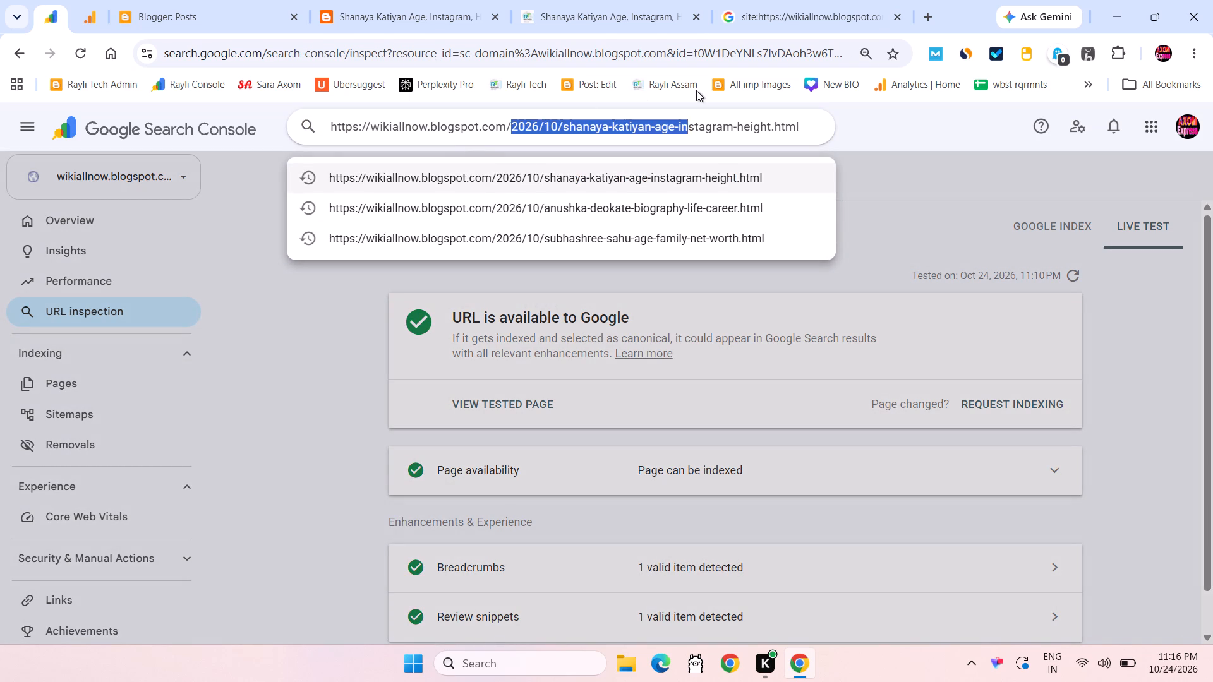
pyautogui.moveTo(696, 90); pyautogui.dragTo(867, 83)
pyautogui.press('BackSpace')
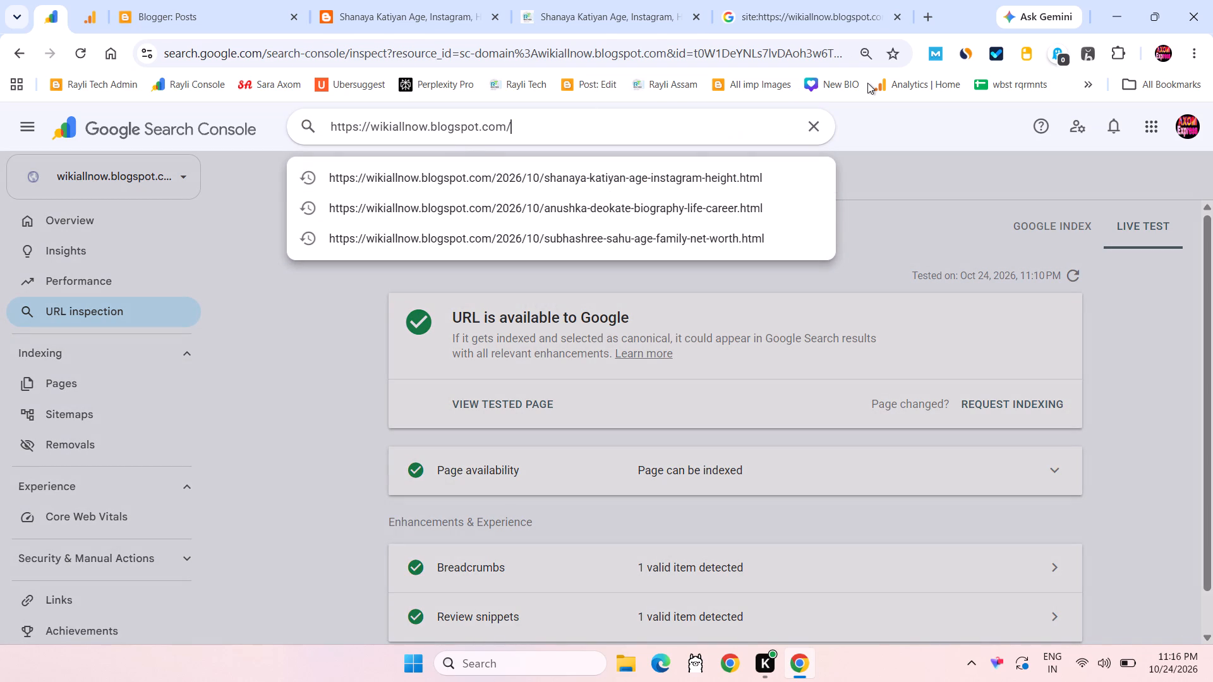
pyautogui.press('Return')
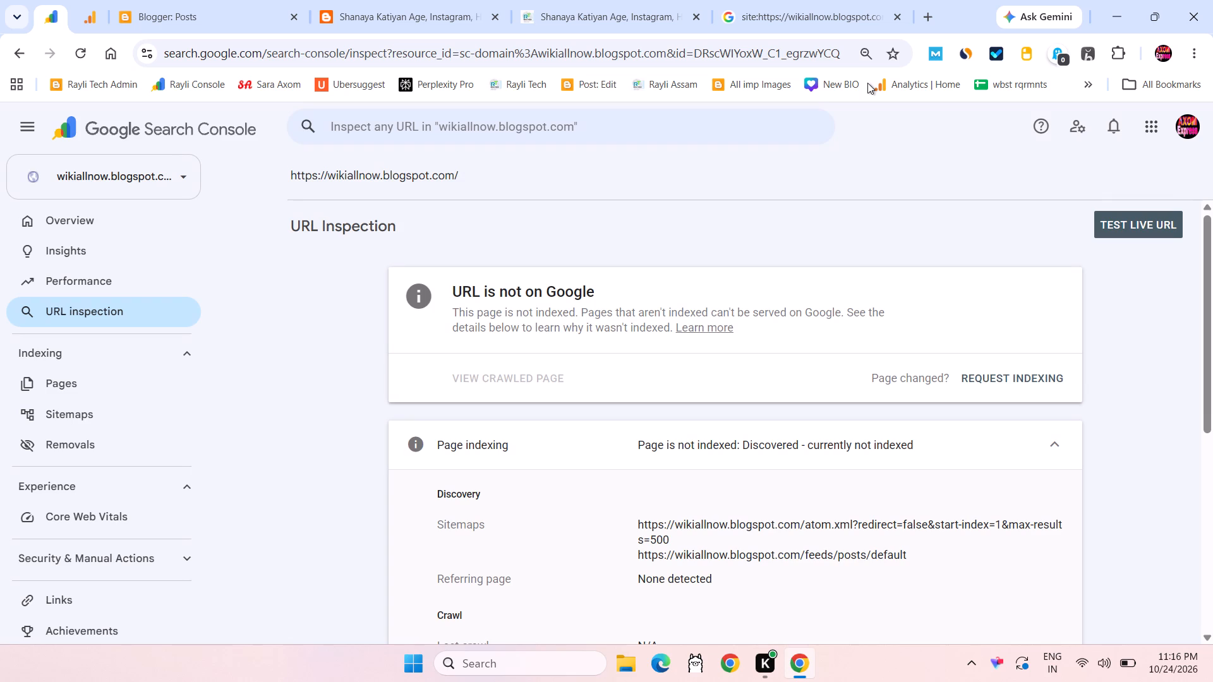
pyautogui.click(1130, 221)
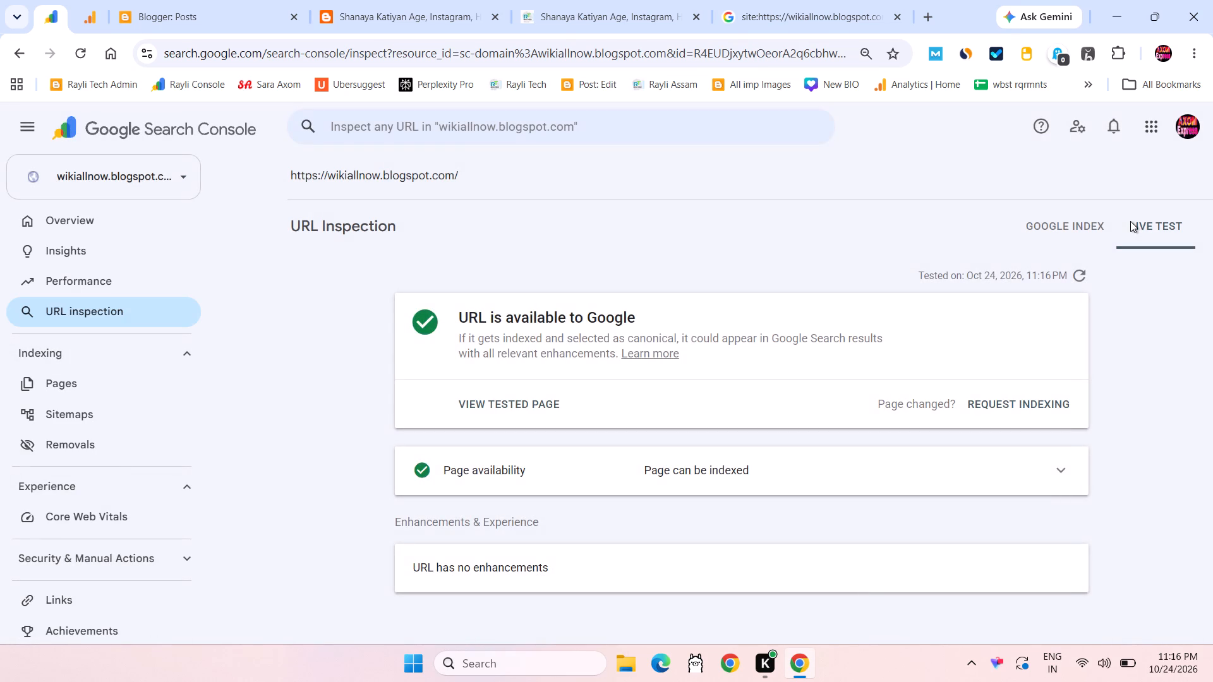
pyautogui.click(1039, 379)
pyautogui.click(1033, 402)
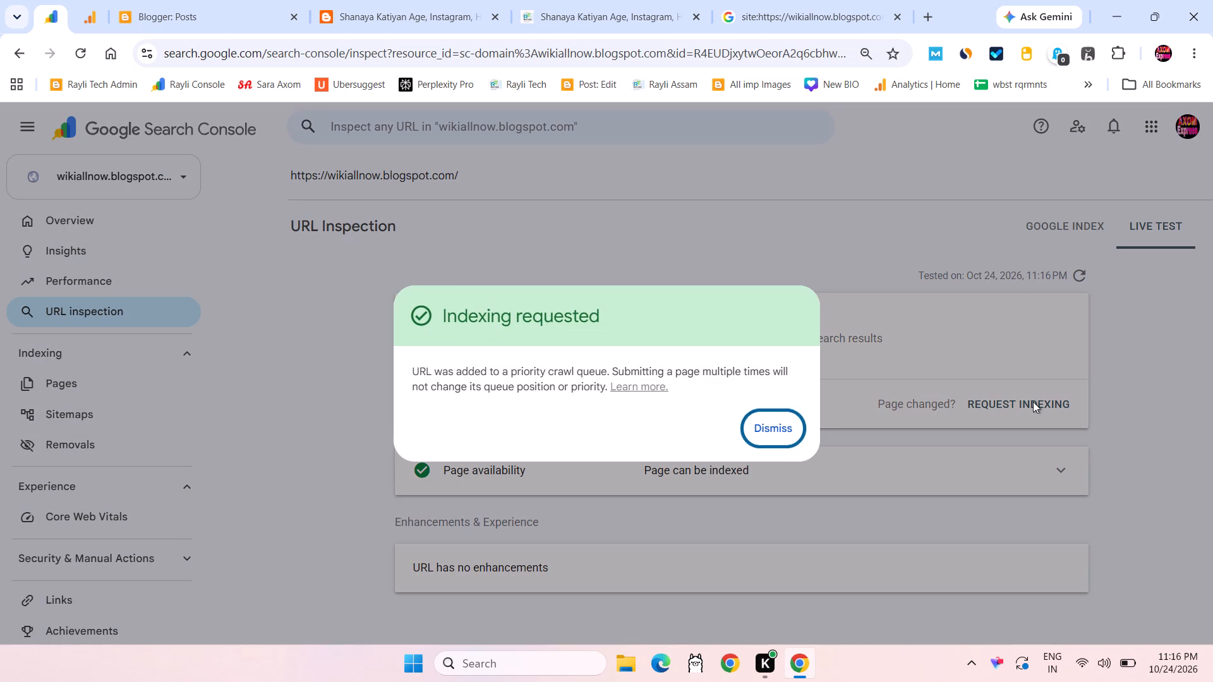
pyautogui.click(775, 431)
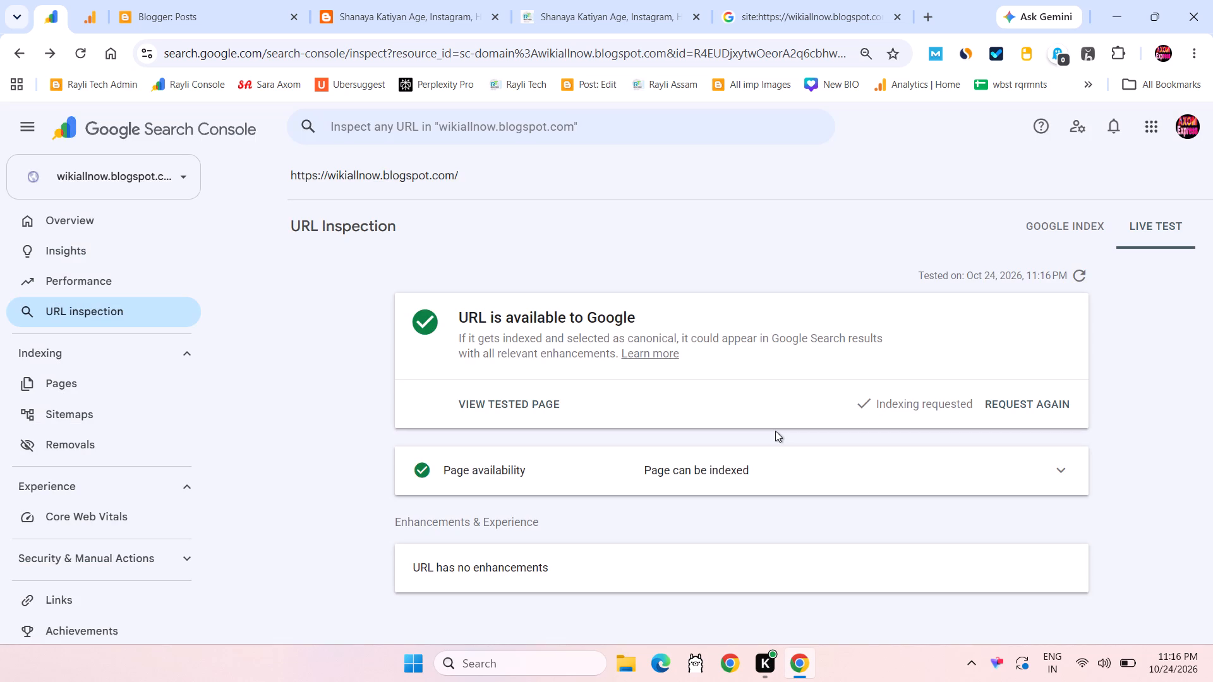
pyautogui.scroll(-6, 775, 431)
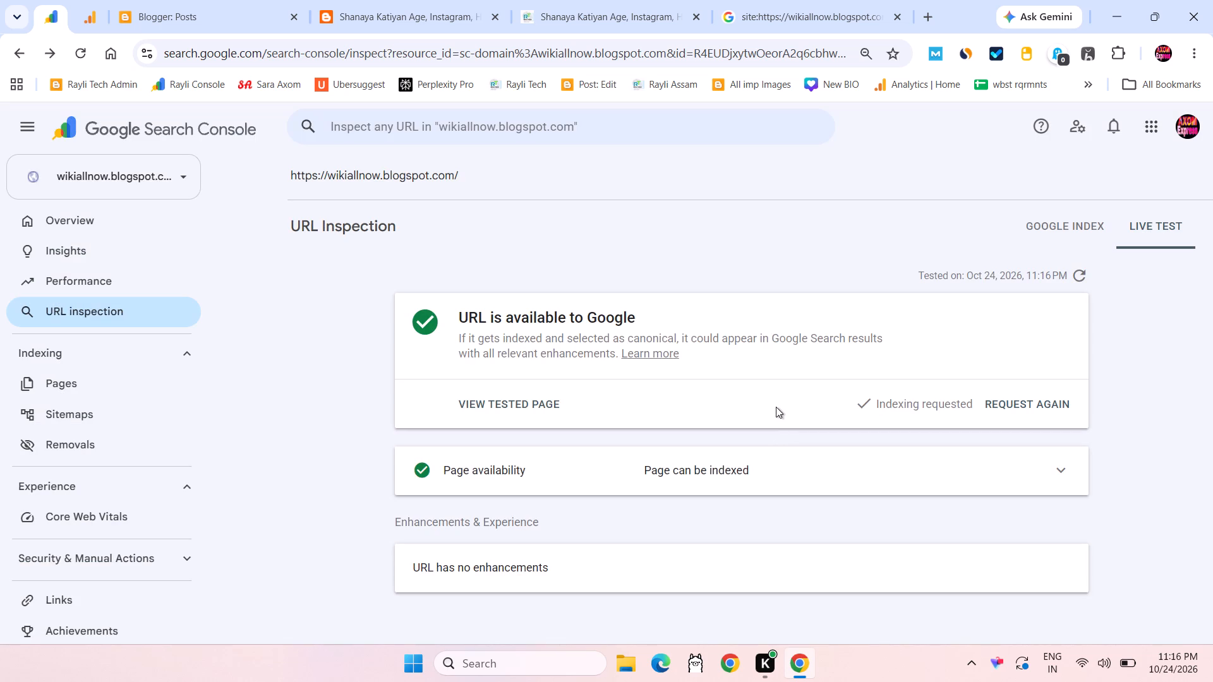